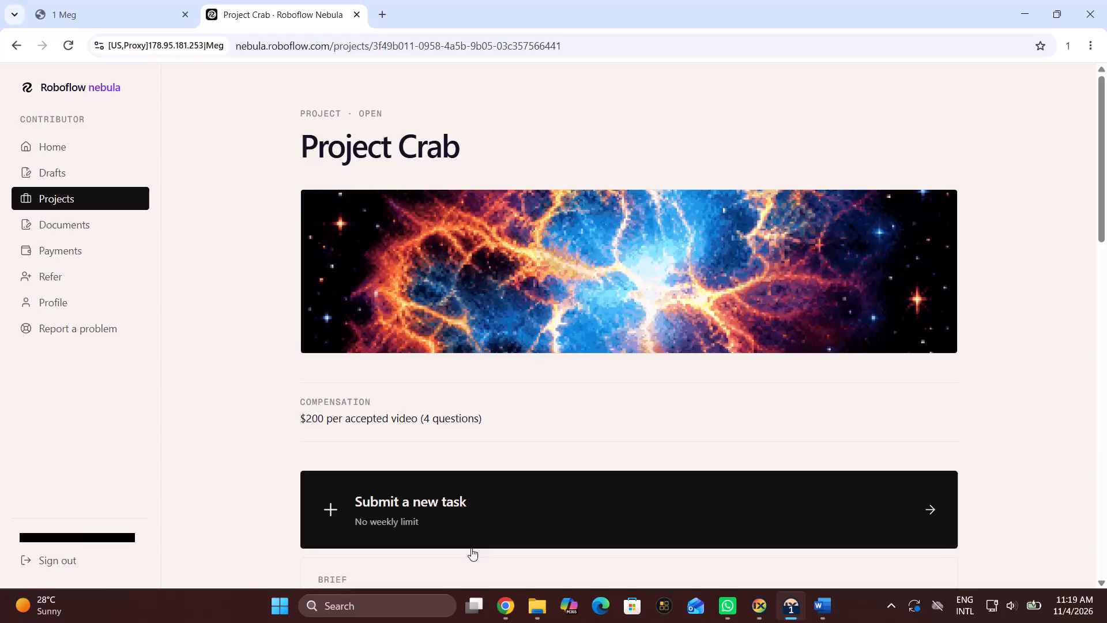
Minimise the open browser windows and open the 2026 folder under Nicy > Nym on the New Volume (D:) drive.
click(536, 602)
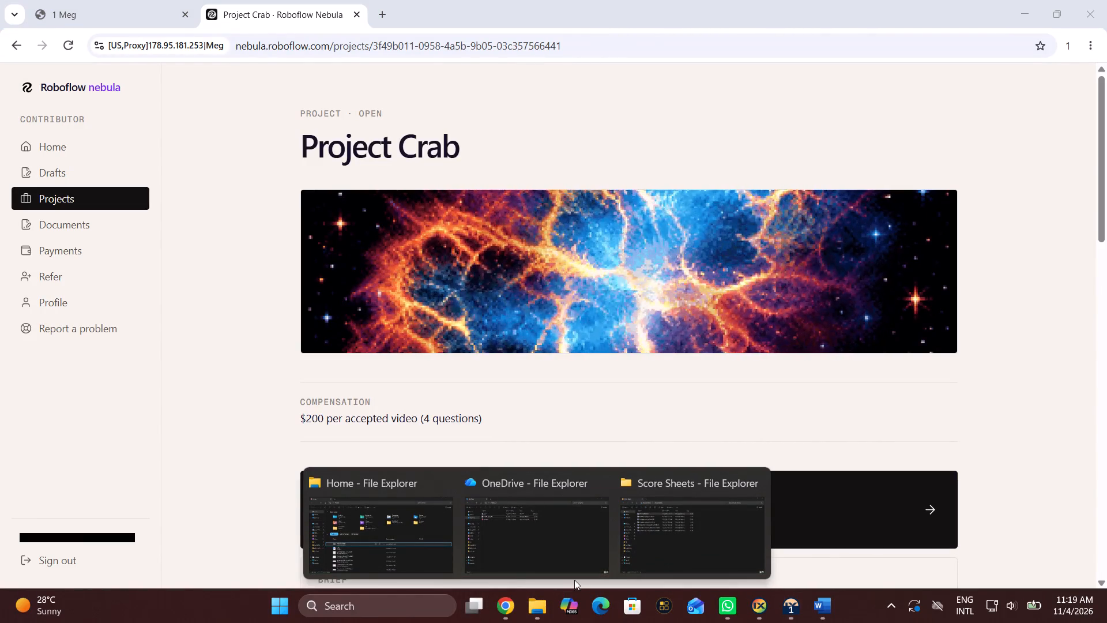
click(1031, 23)
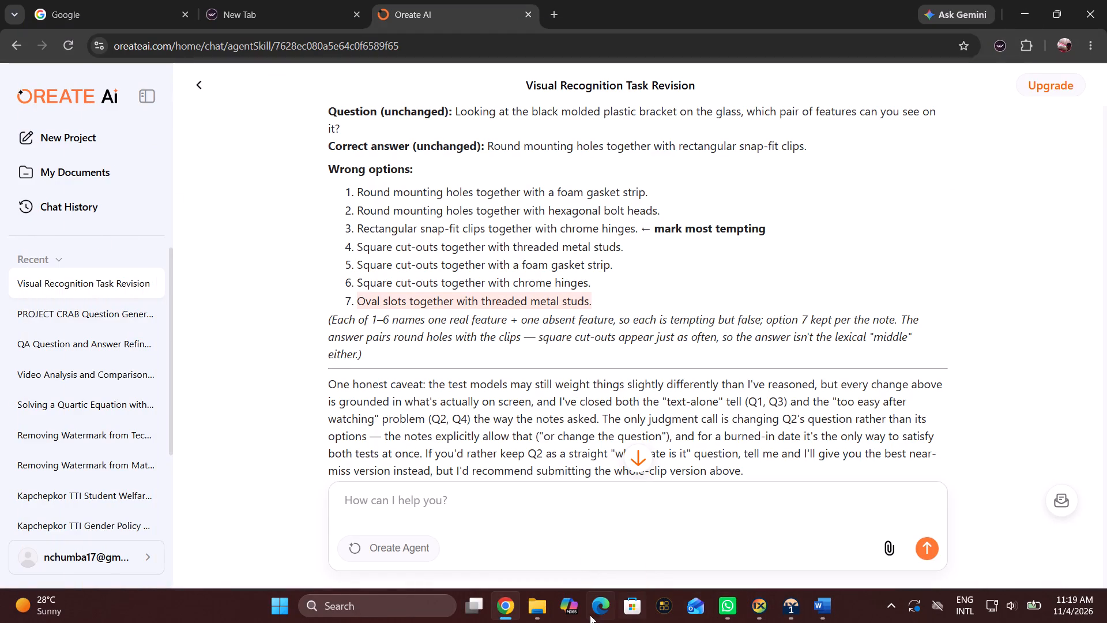
click(1026, 8)
click(1026, 8)
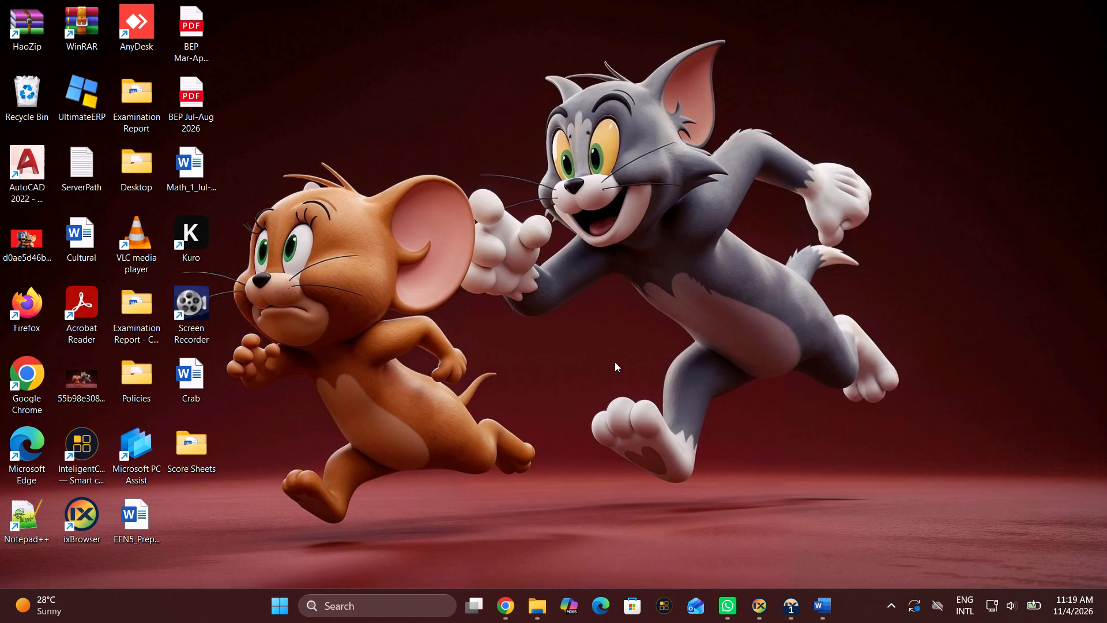
key(super+e)
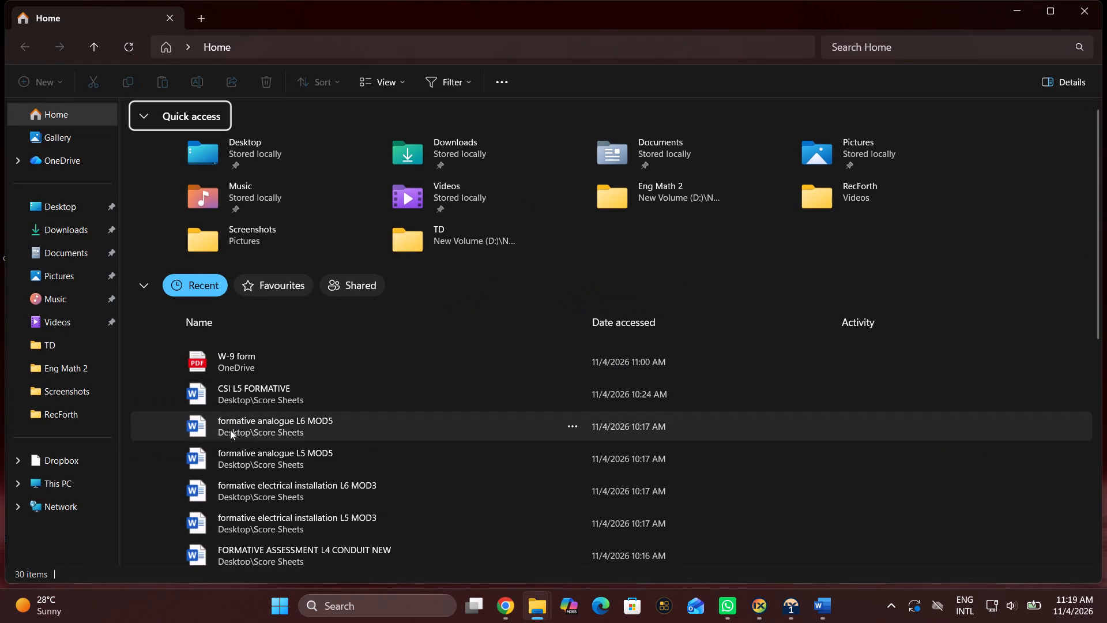
click(70, 483)
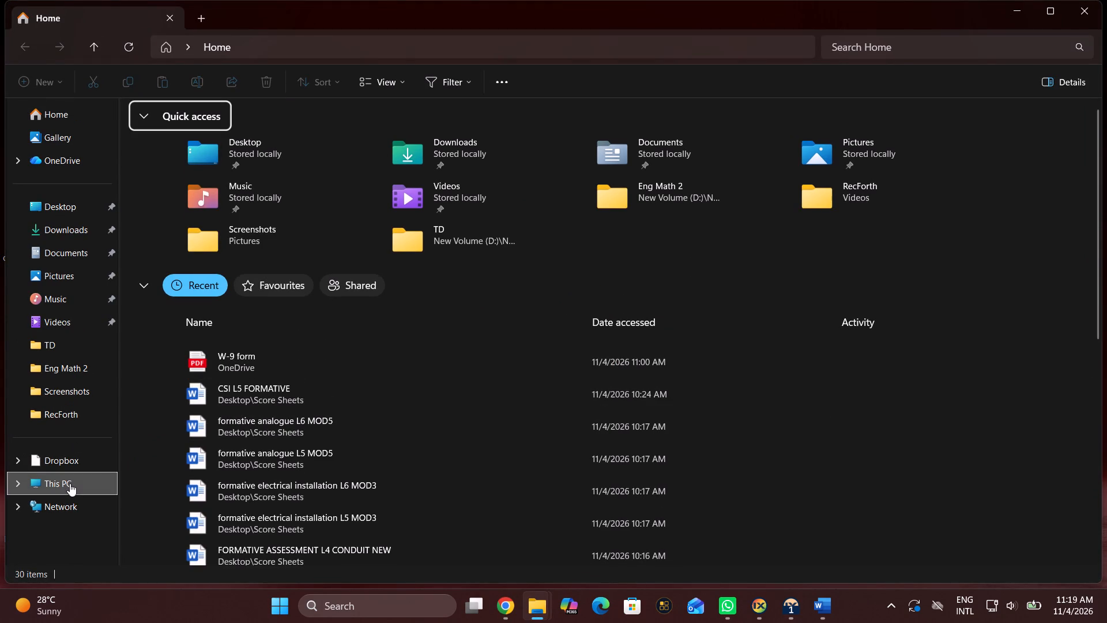
double_click(386, 148)
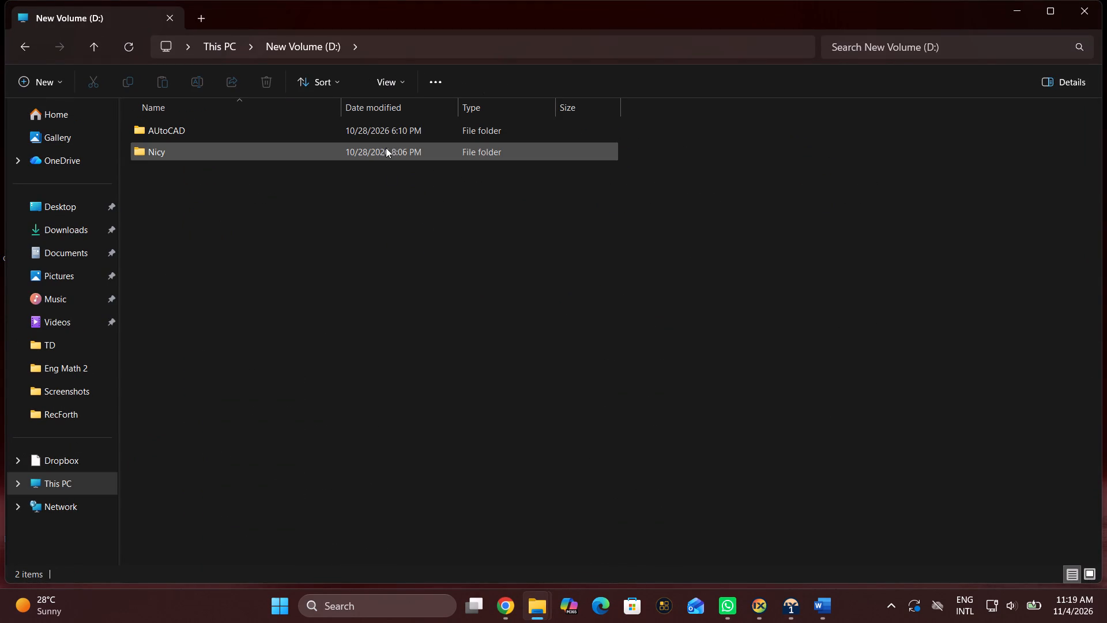
double_click(334, 155)
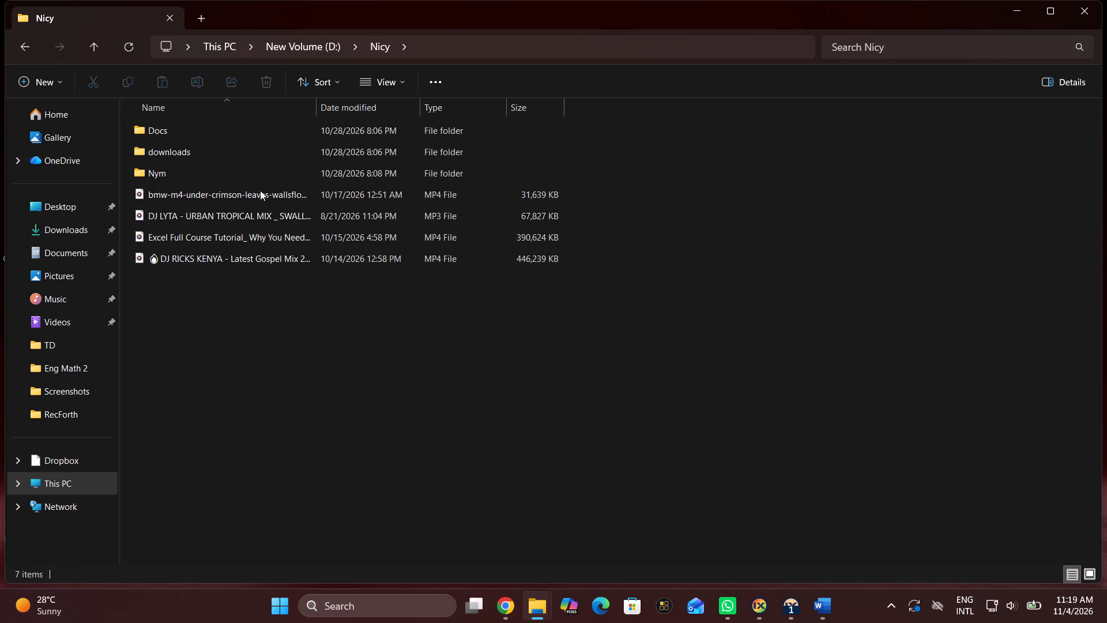
double_click(284, 179)
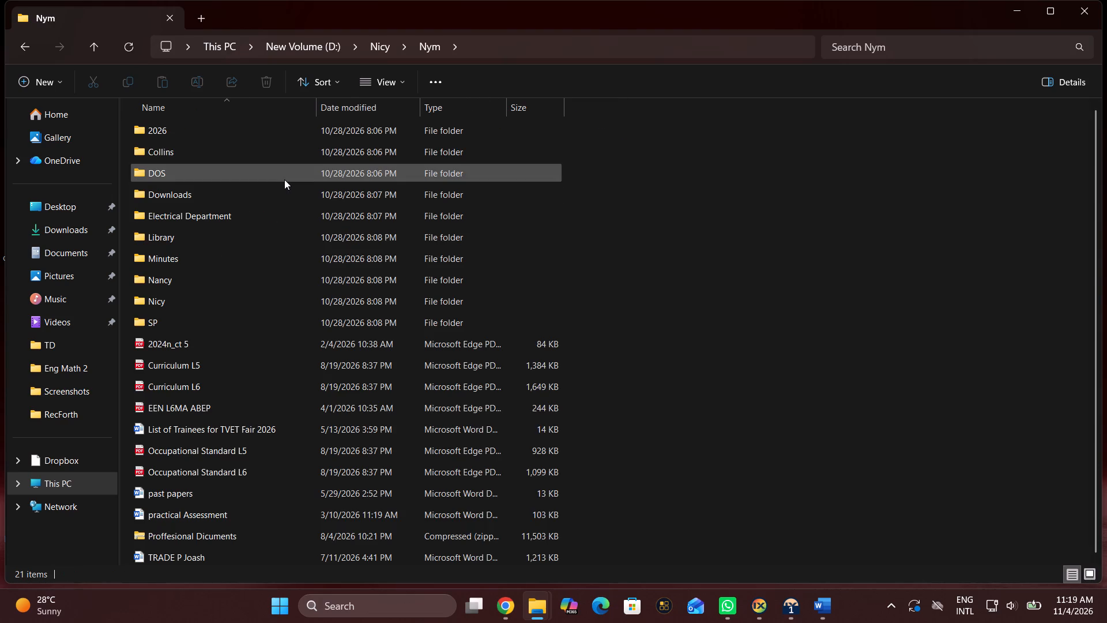
double_click(164, 302)
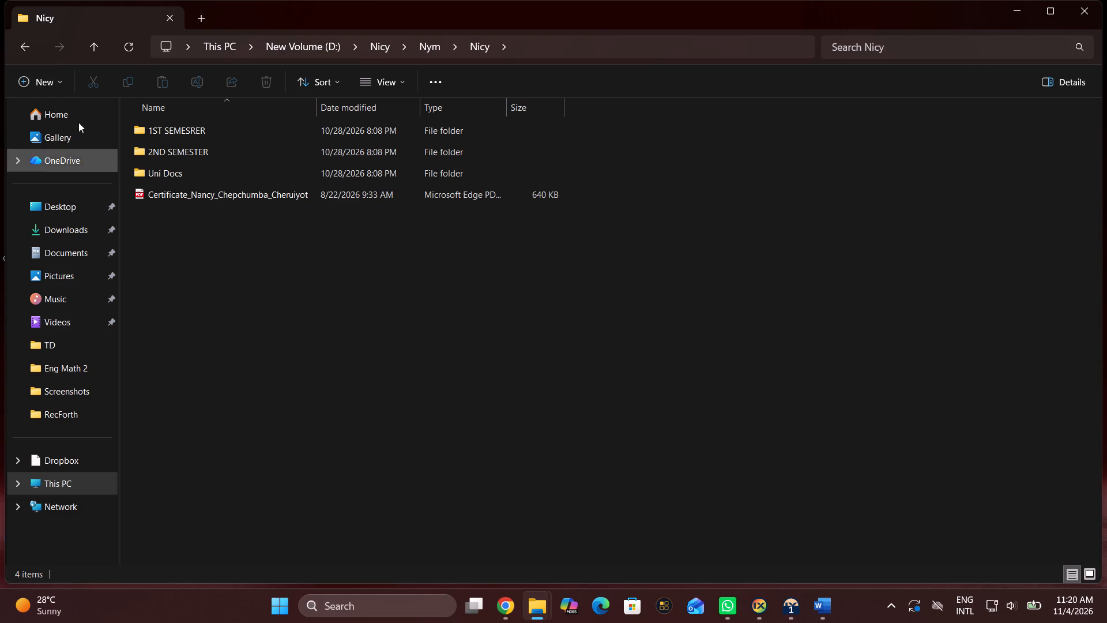
click(27, 48)
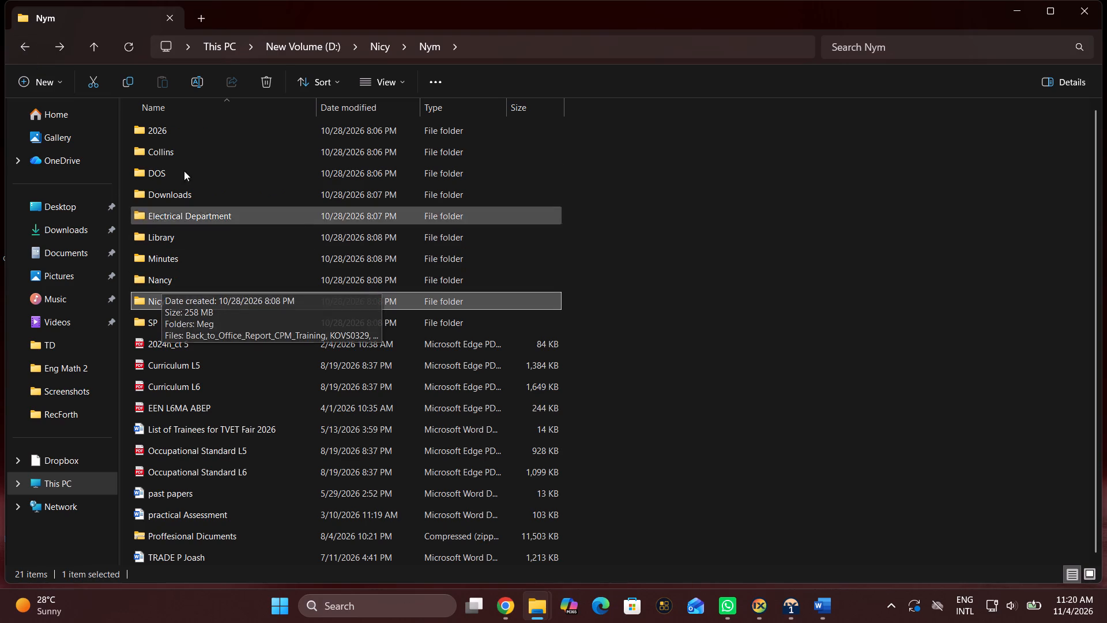
double_click(179, 127)
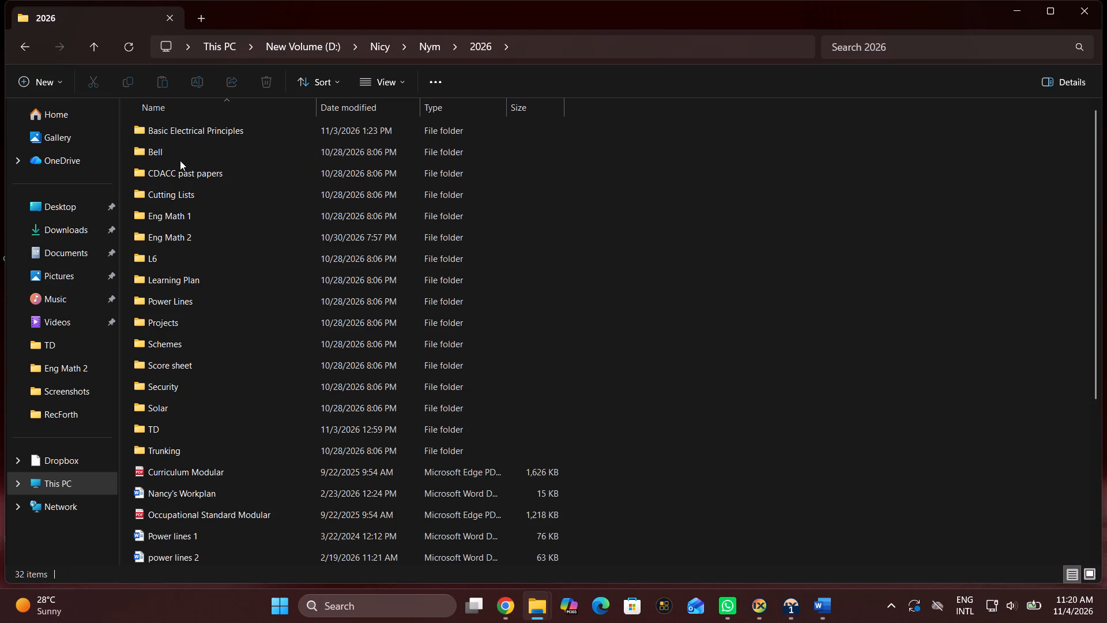
Open the L4 26 Jul document from the Formative folder under Bell > Score sheets.
double_click(186, 156)
click(186, 156)
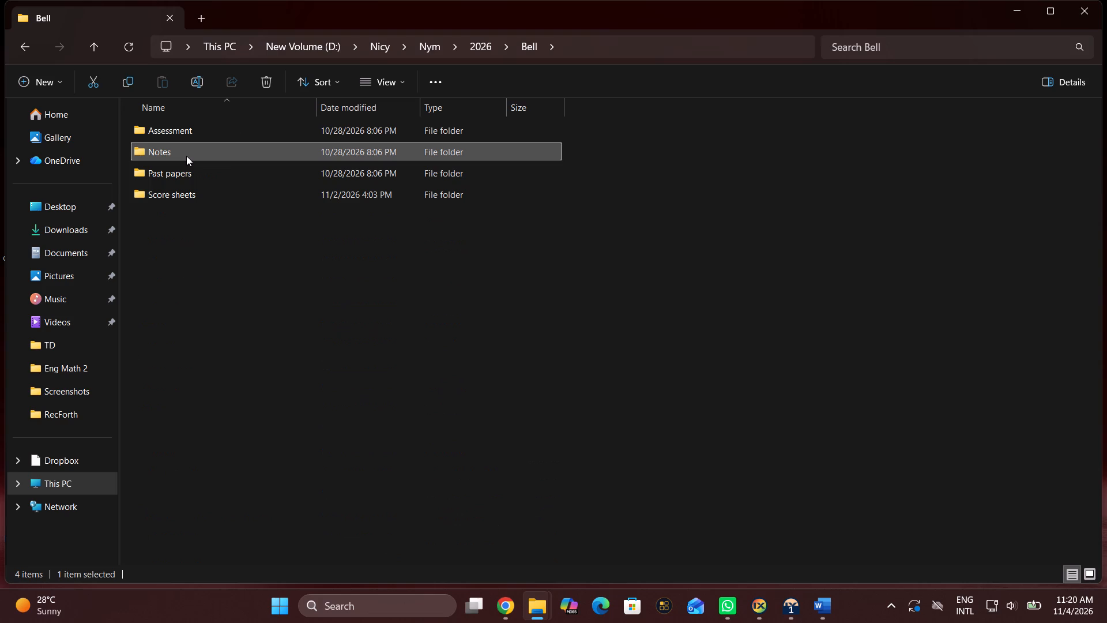
double_click(193, 197)
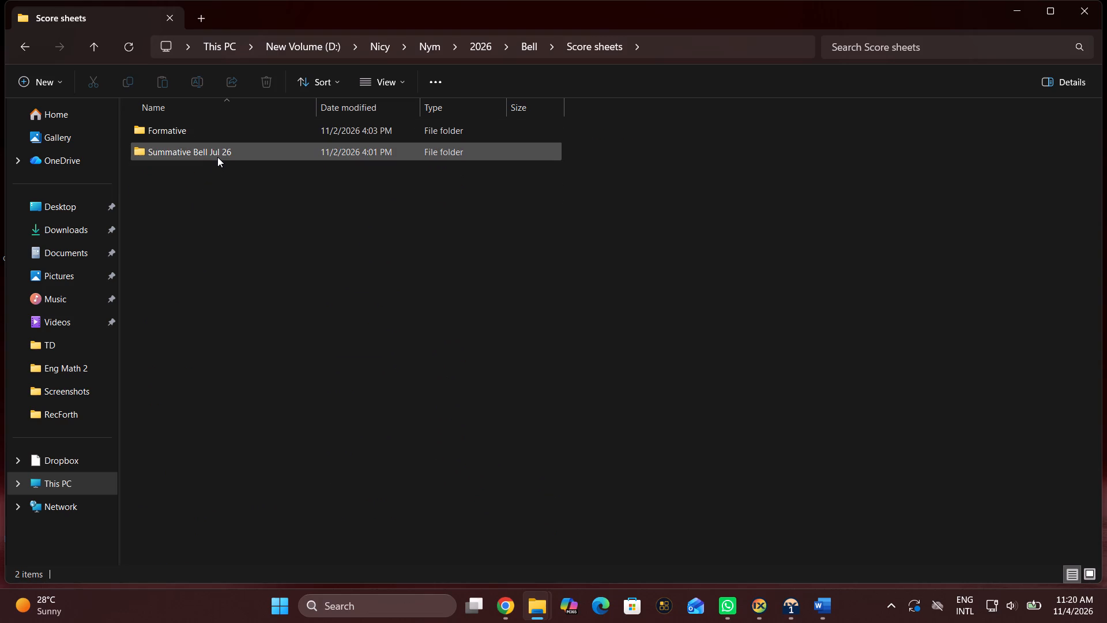
double_click(216, 133)
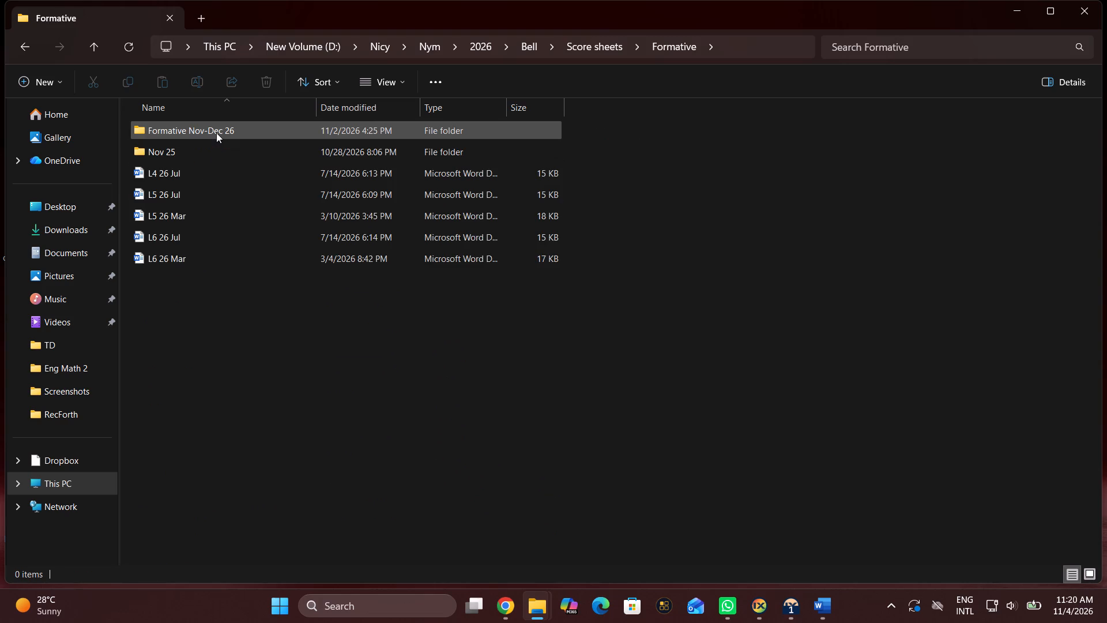
double_click(196, 169)
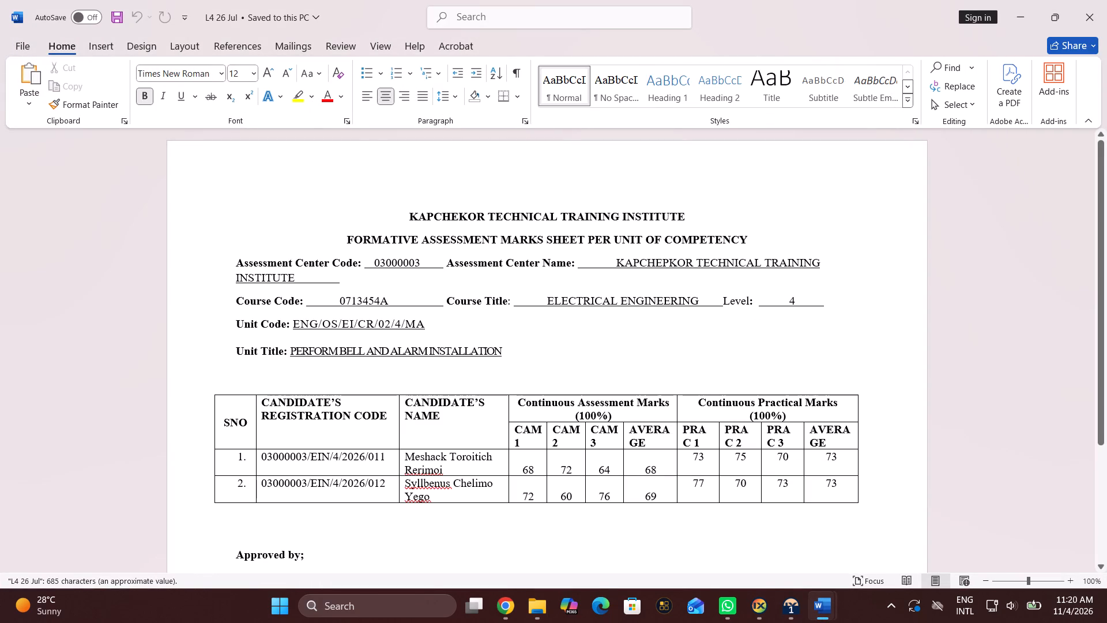
Copy the two title lines of the L4 26 Jul marks sheet, from the institute name through the sheet title.
drag(408, 211, 732, 230)
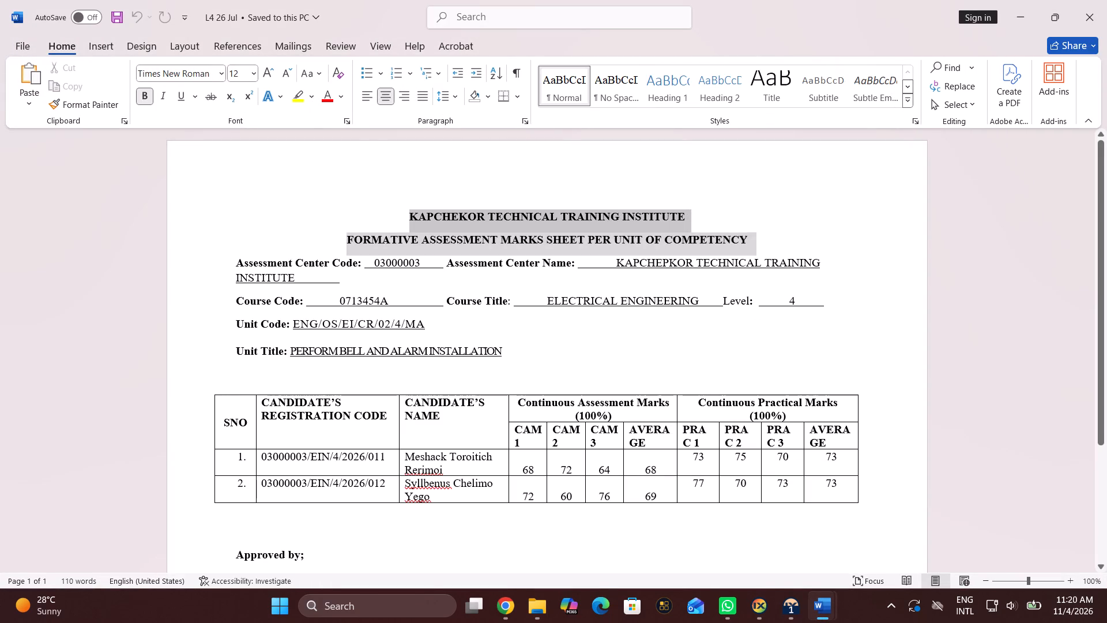
drag(732, 230, 752, 237)
key(ctrl+c)
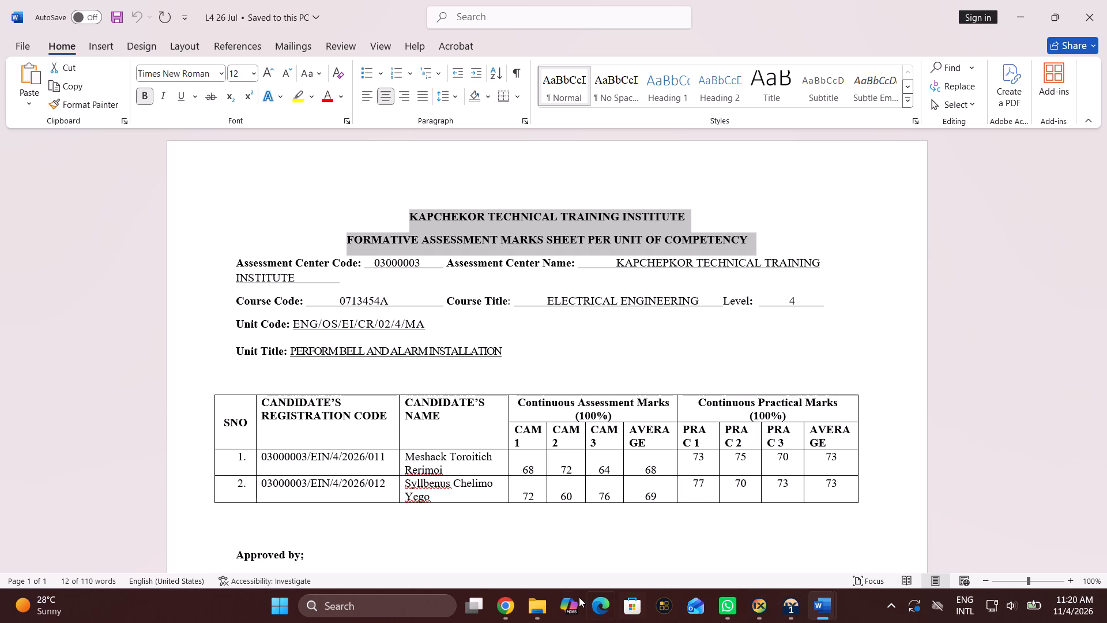
View the CSI L5 FORMATIVE marks sheet, and return to the L4 26 Jul document.
click(577, 560)
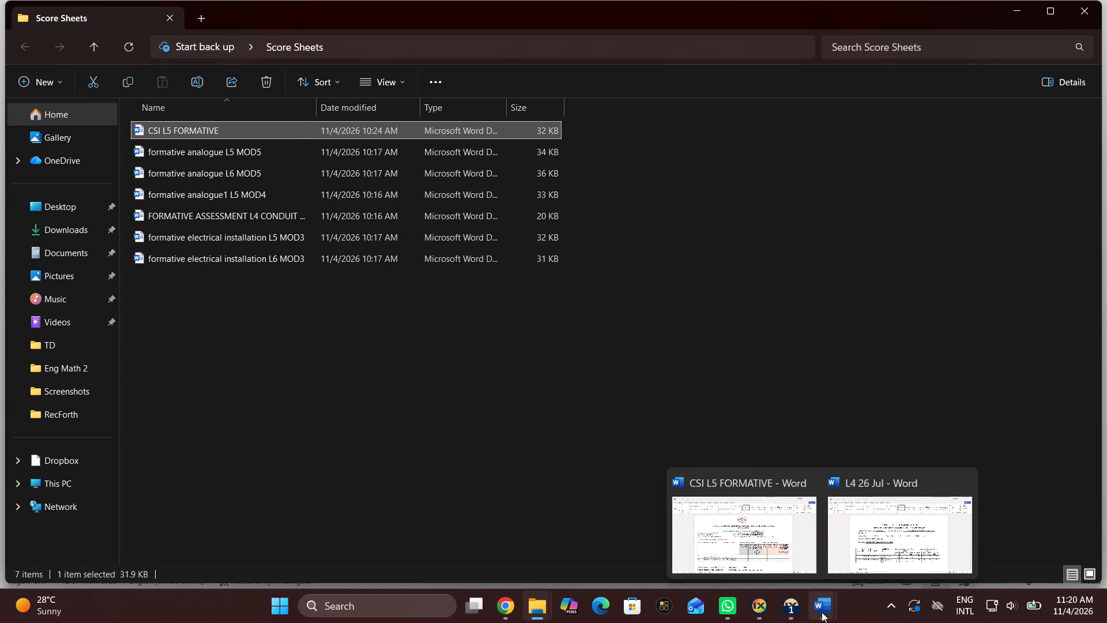
click(769, 512)
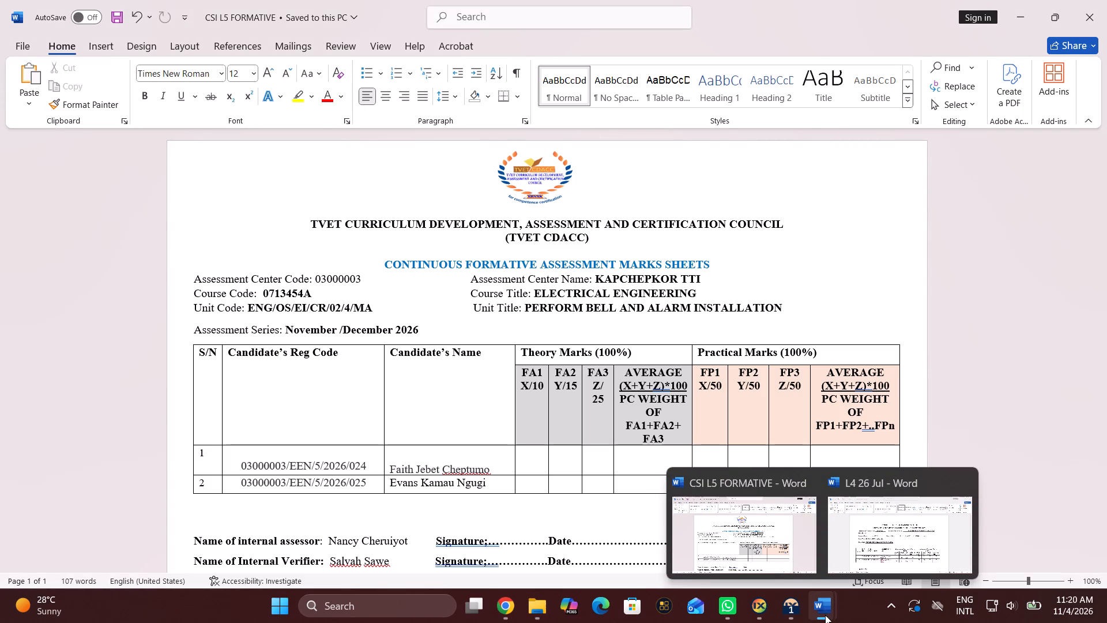
click(888, 545)
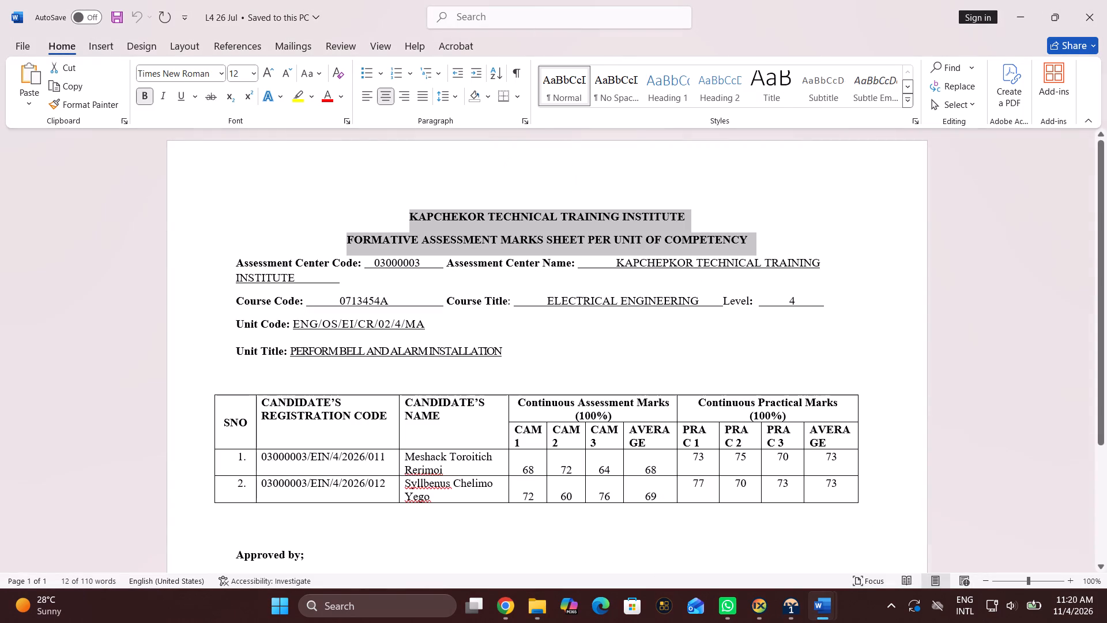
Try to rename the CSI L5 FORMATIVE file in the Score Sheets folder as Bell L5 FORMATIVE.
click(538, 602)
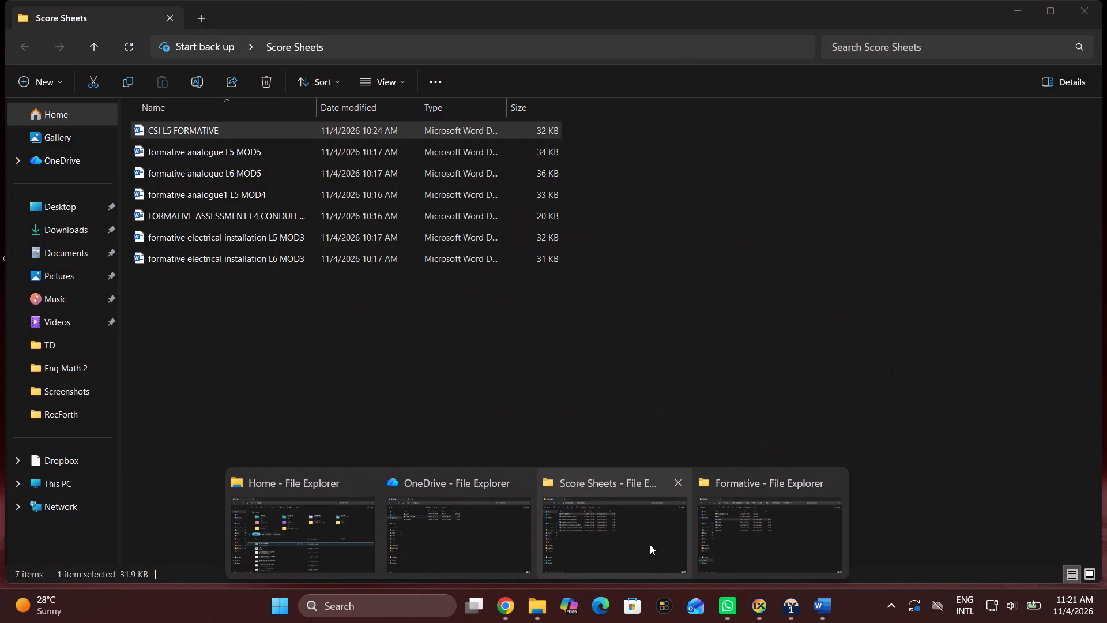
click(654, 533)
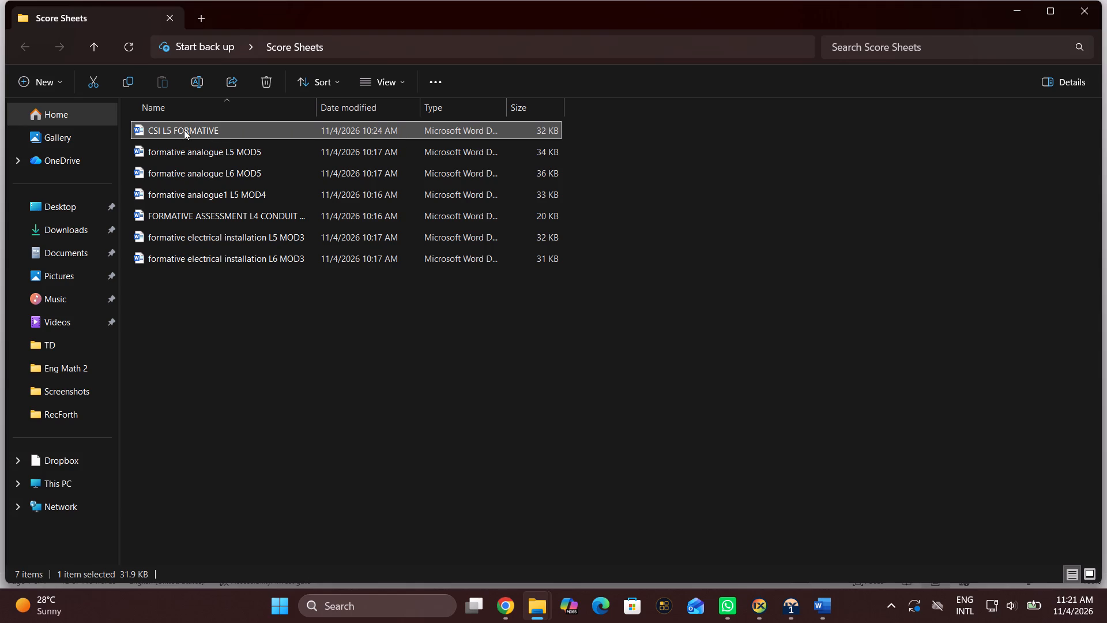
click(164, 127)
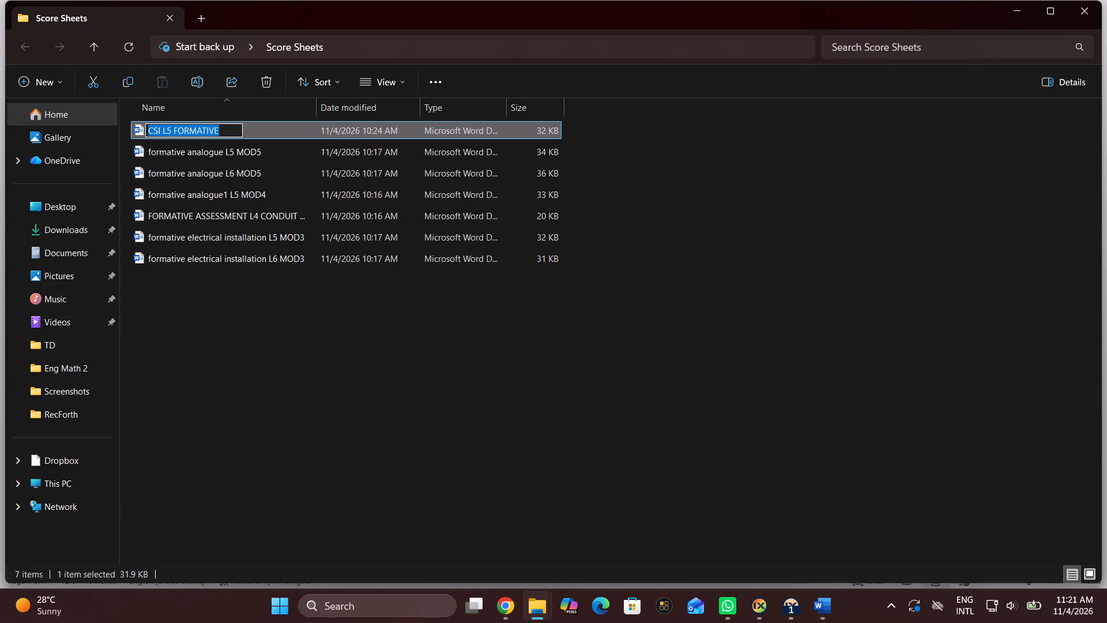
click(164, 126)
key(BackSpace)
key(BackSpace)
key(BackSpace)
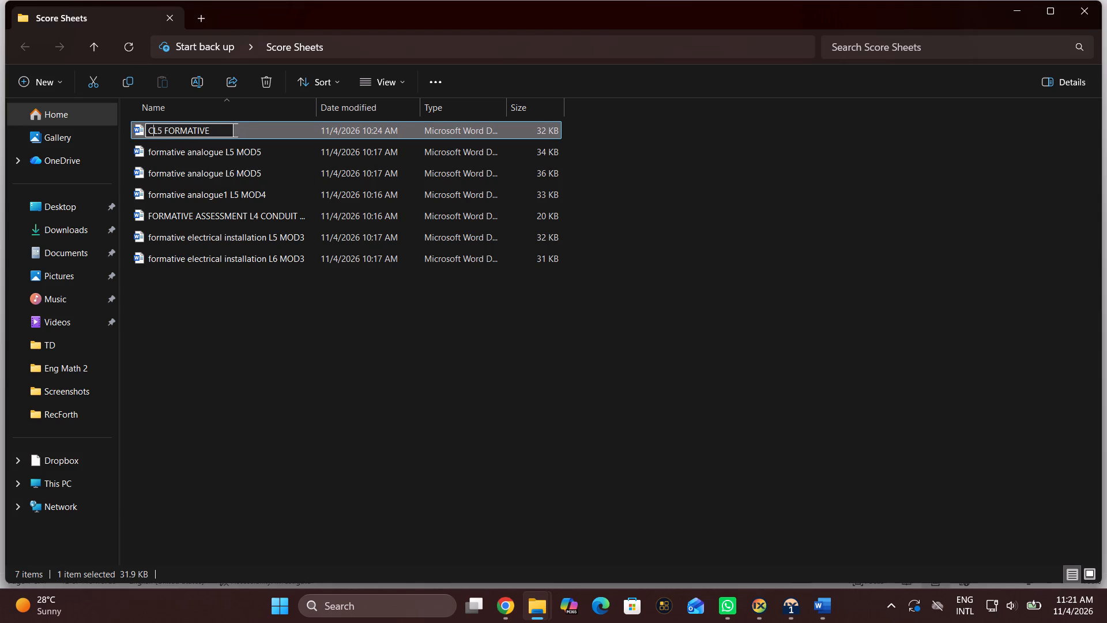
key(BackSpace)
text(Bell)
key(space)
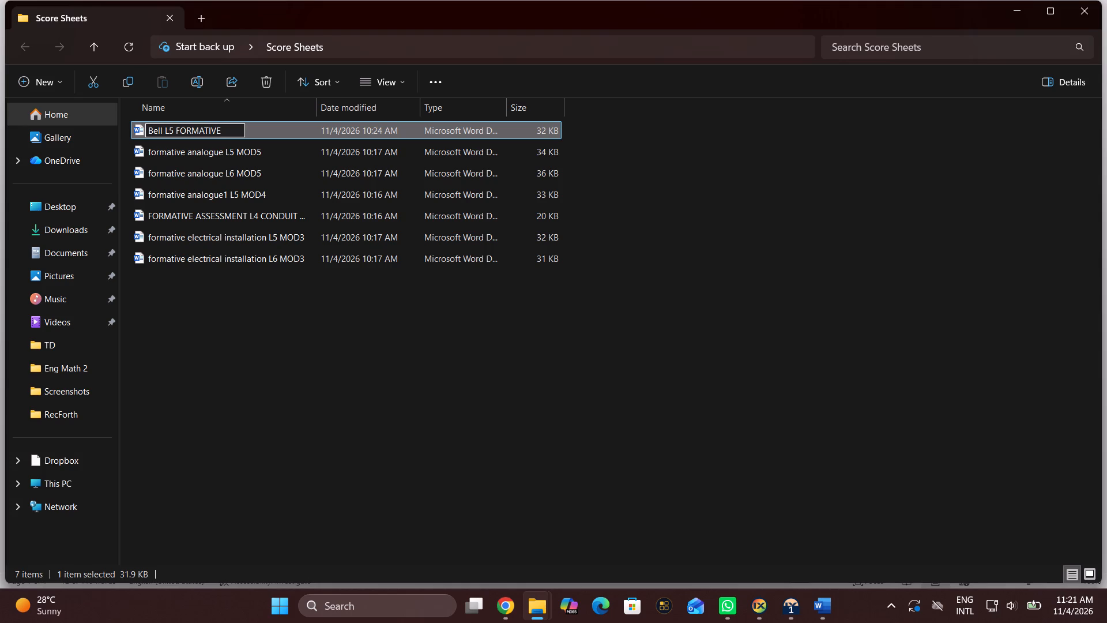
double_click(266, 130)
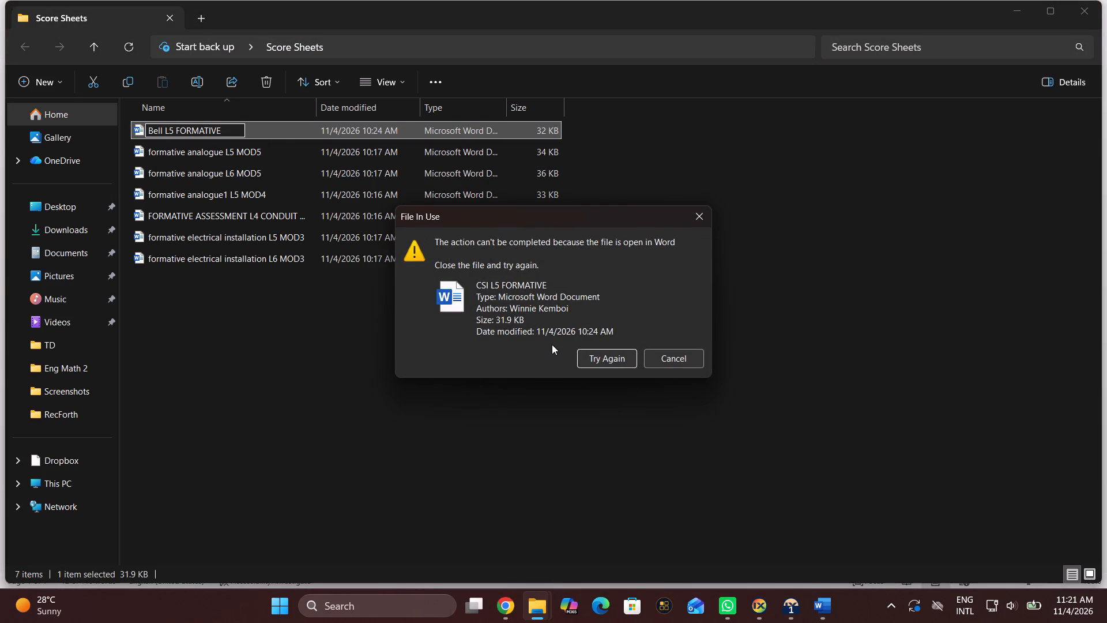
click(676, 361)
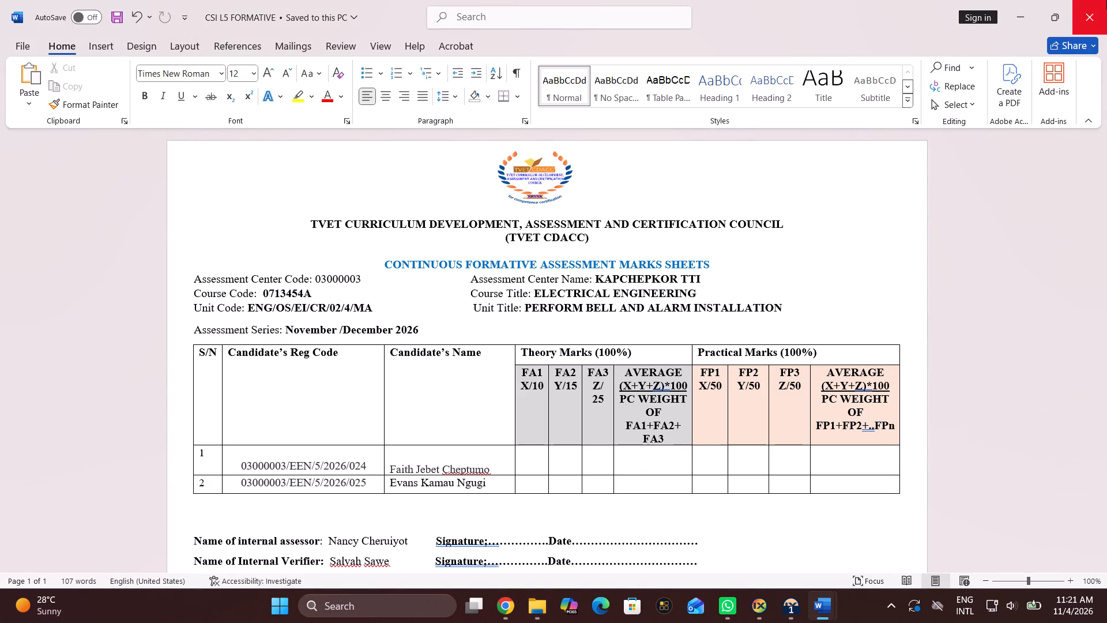
Close the CSI L5 FORMATIVE document and minimise L4 26 Jul to return to the Score Sheets folder.
click(1093, 10)
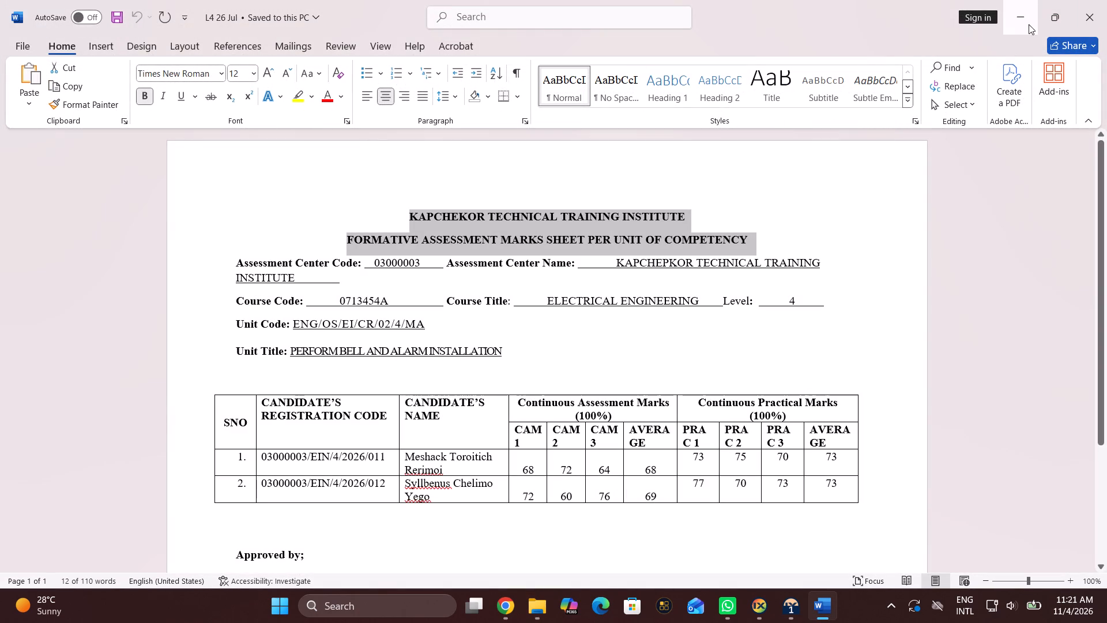
click(1023, 16)
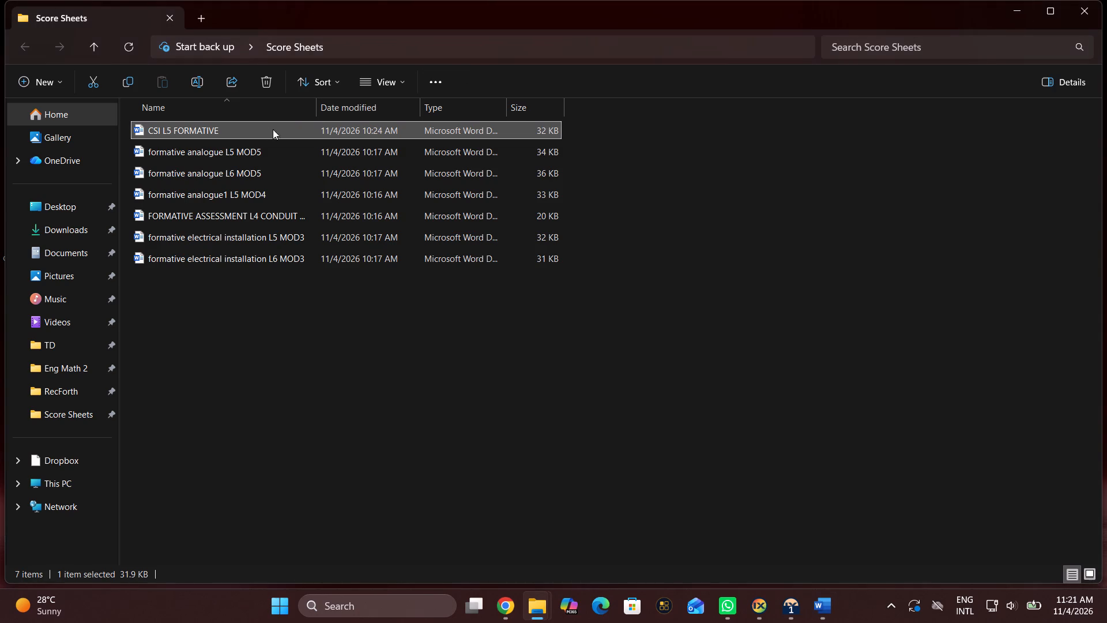
Rename the CSI L5 FORMATIVE file in the Score Sheets folder as Bell 5 FORMATIVE.
click(208, 136)
right_click(208, 136)
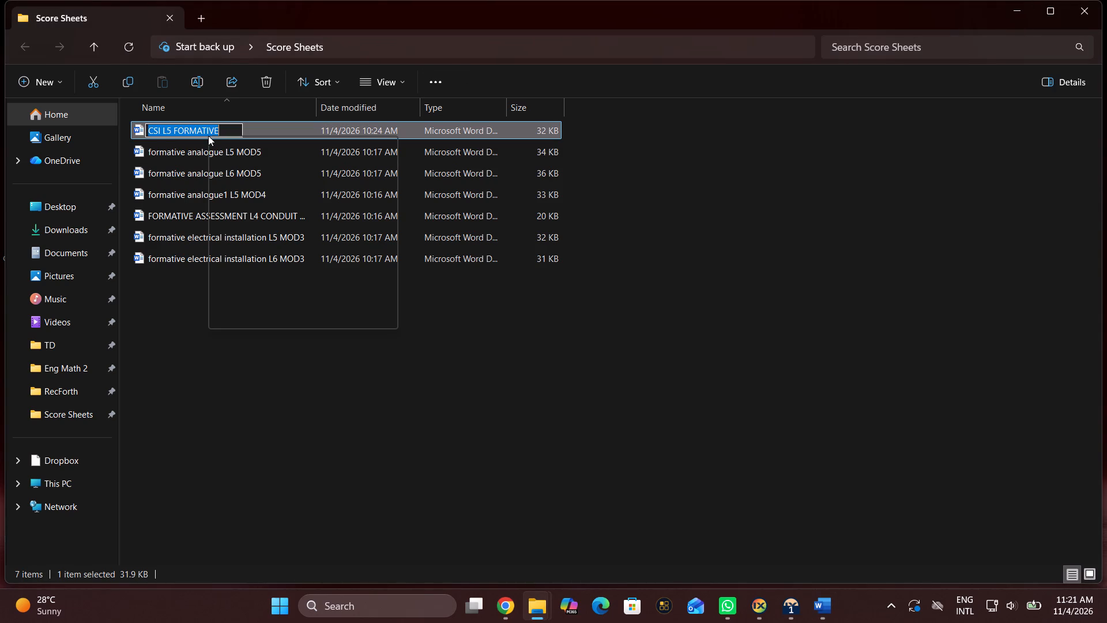
click(159, 129)
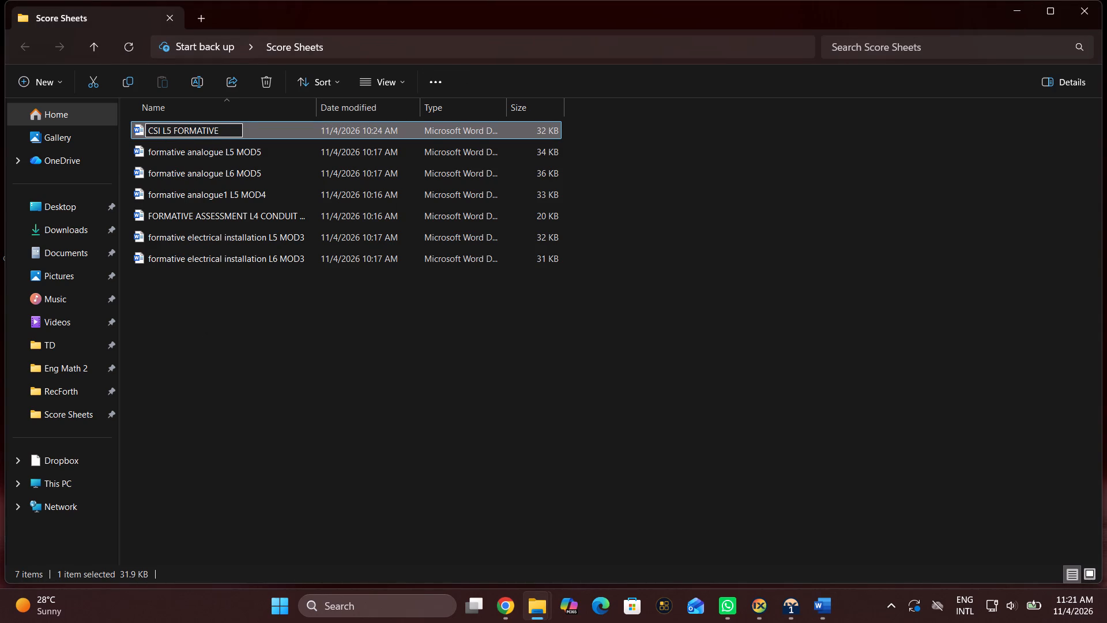
key(BackSpace)
key(BackSpace)
key(BackSpace)
key(Delete)
key(b)
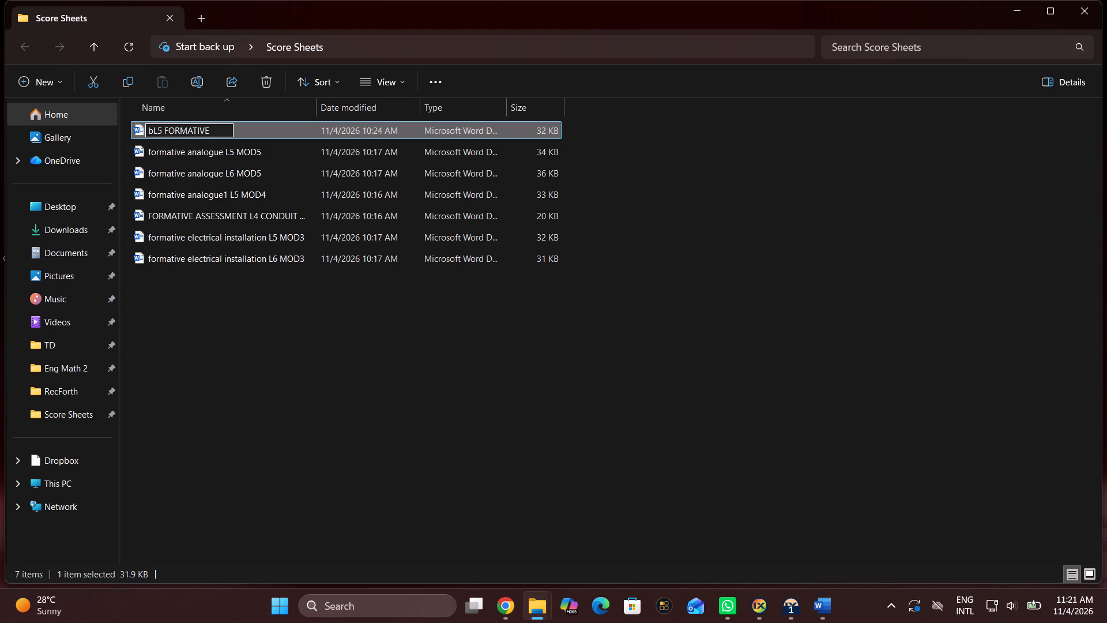
key(Delete)
text(Bell)
key(space)
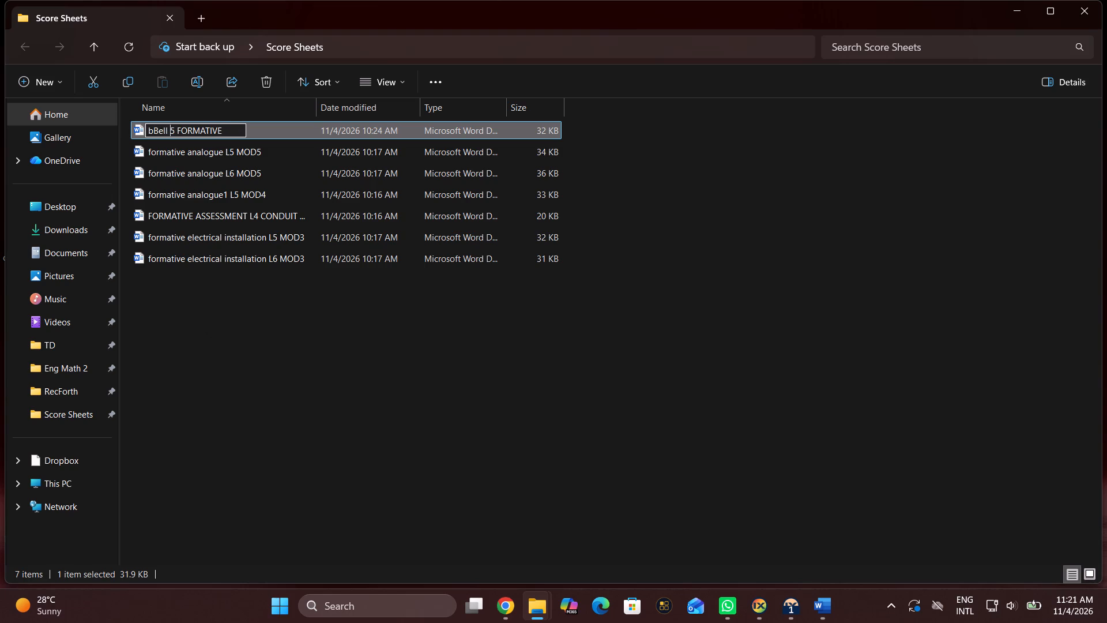
click(153, 130)
key(BackSpace)
Open the Bell 5 FORMATIVE document and enable editing.
double_click(270, 134)
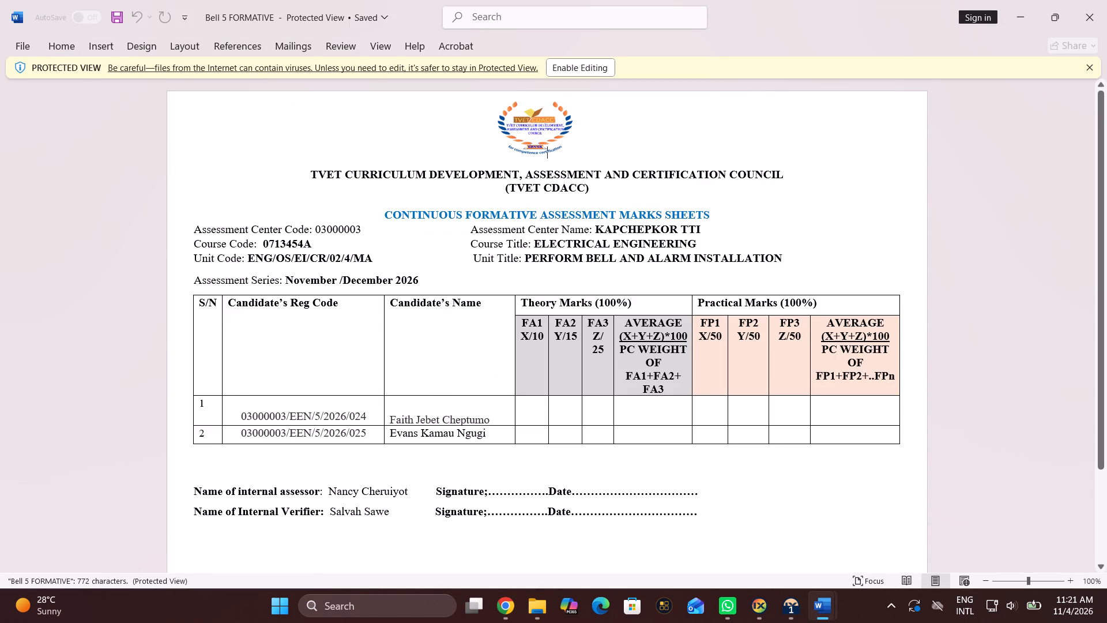
click(587, 68)
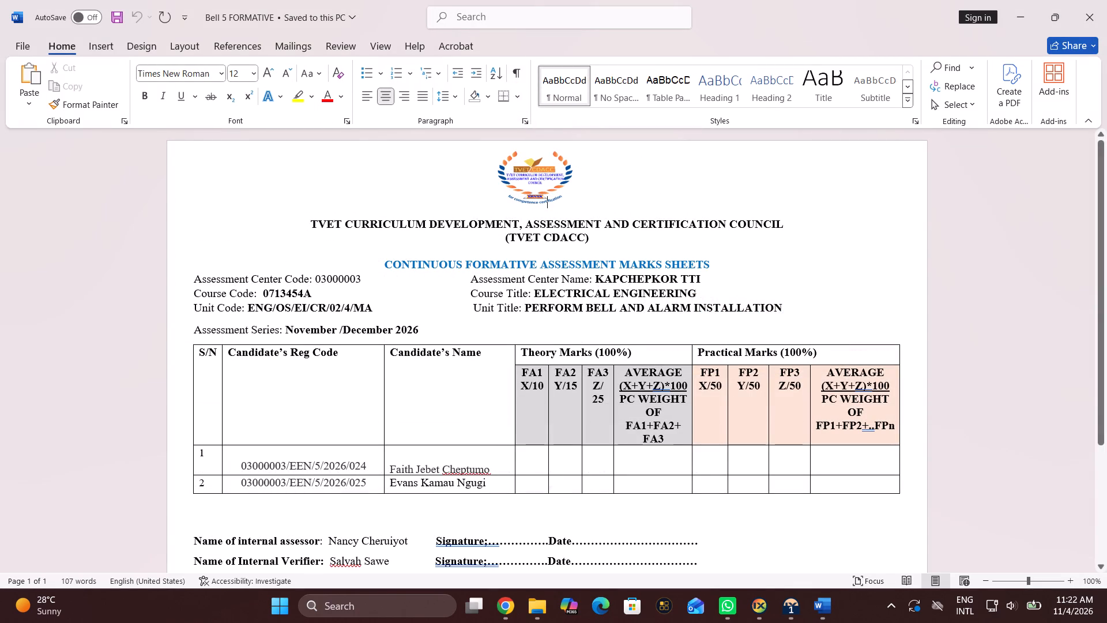
Replace the two-line TVET CDACC council heading with the copied institute name and marks sheet title lines.
drag(600, 241, 340, 226)
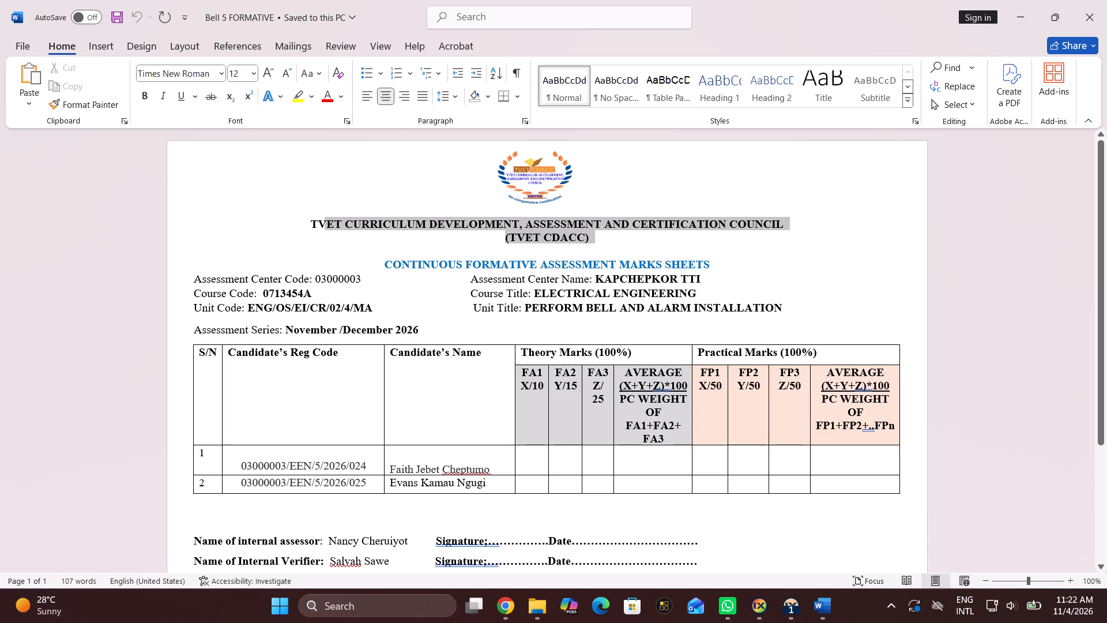
drag(340, 226, 329, 226)
key(ctrl+v)
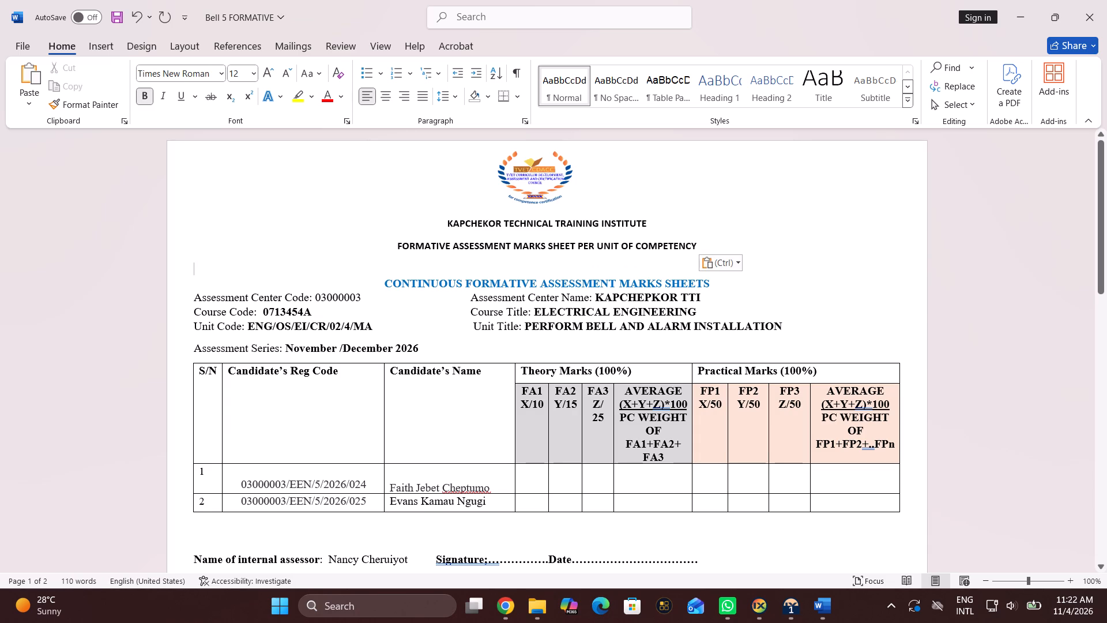
Format the pasted institute name and sheet title lines in Times New Roman, size 12.
drag(699, 242, 503, 222)
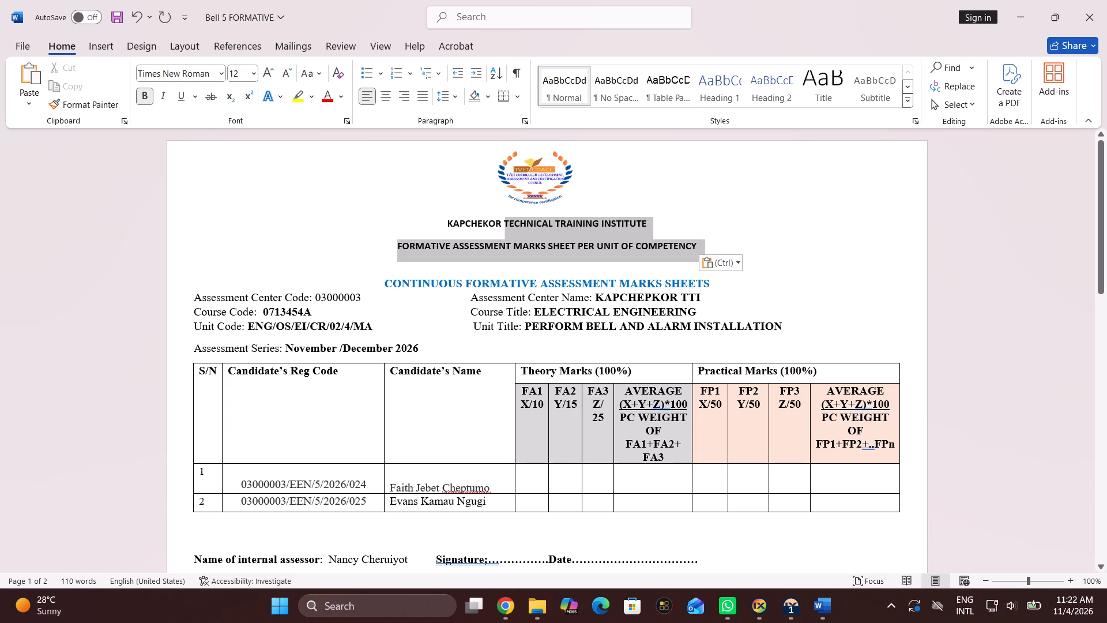
drag(503, 222, 446, 217)
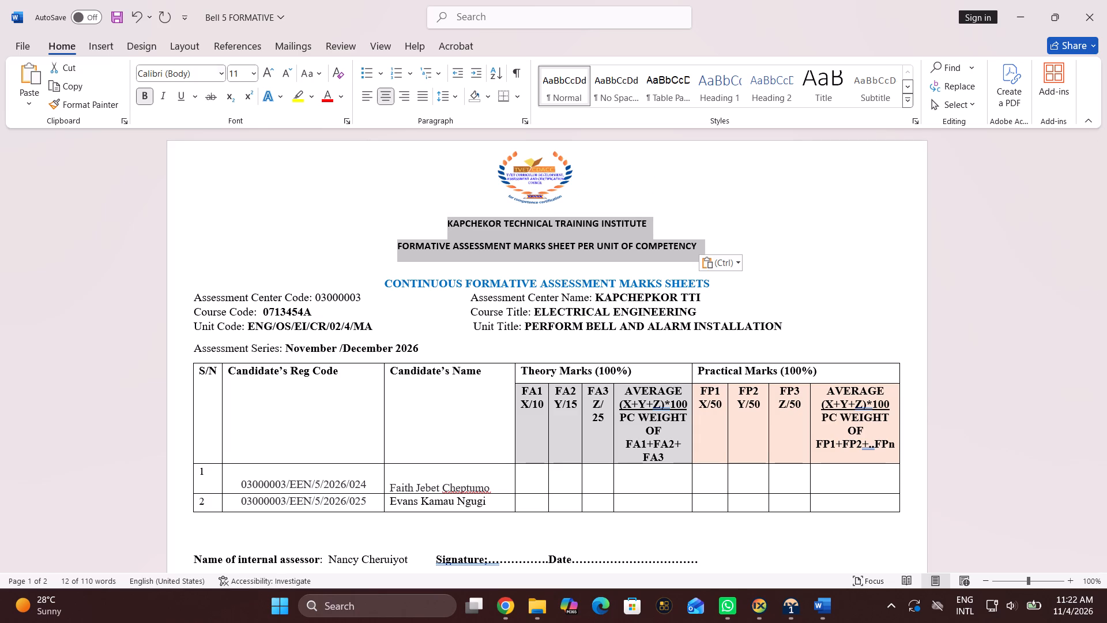
click(225, 74)
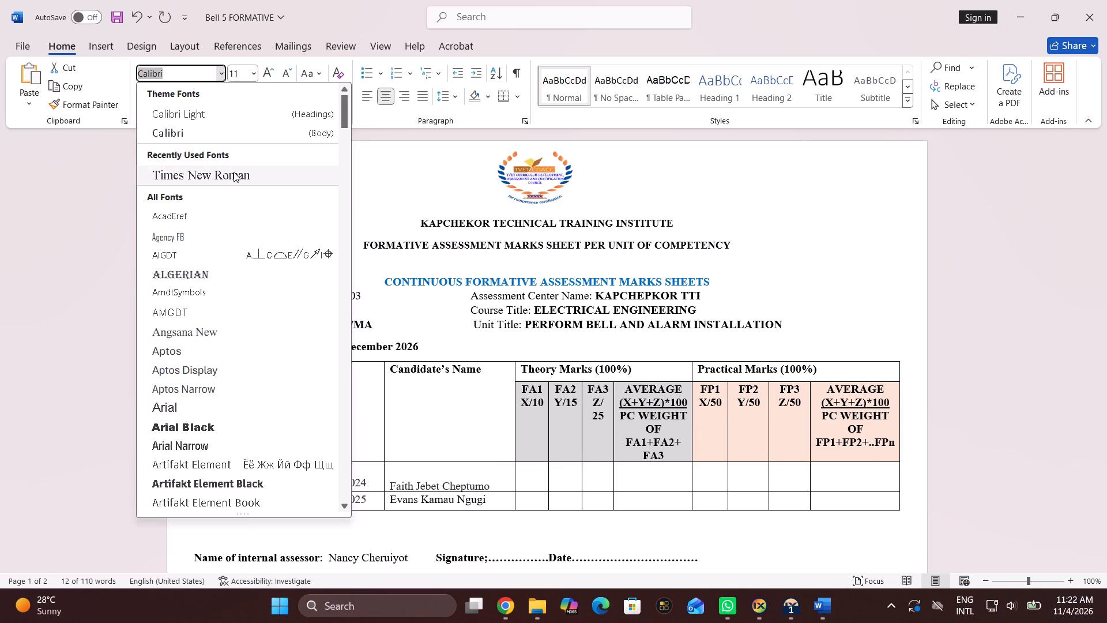
click(235, 173)
click(251, 73)
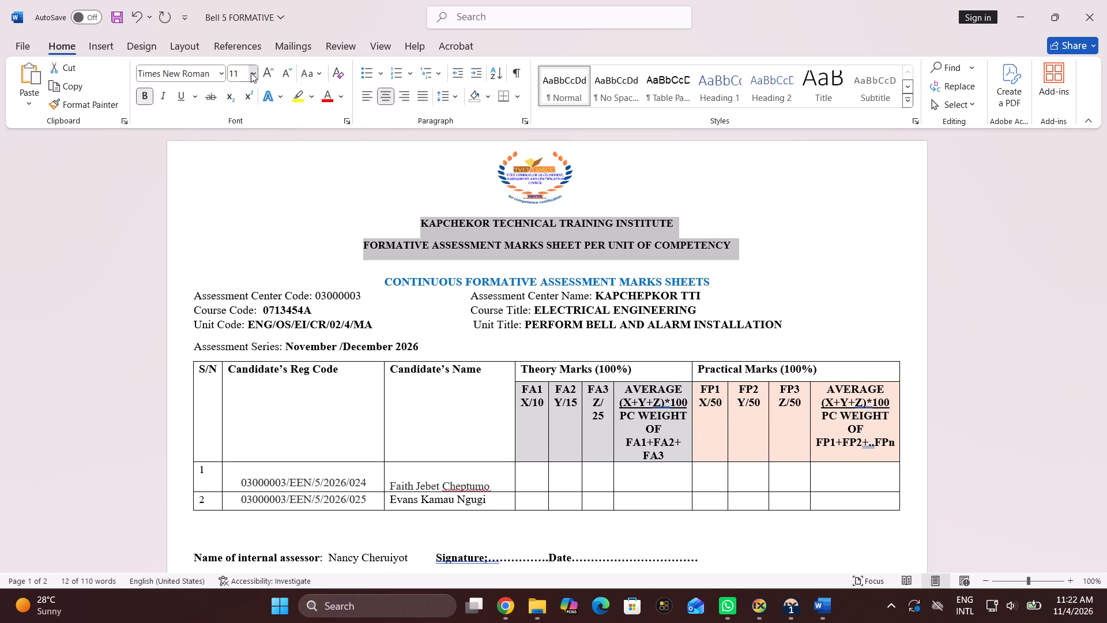
click(240, 162)
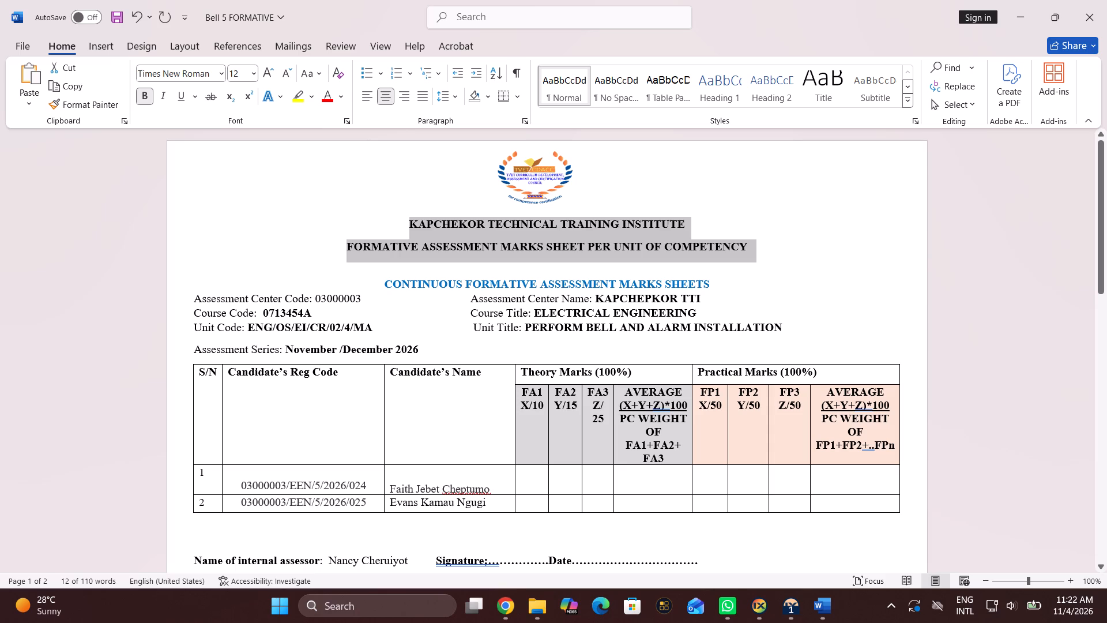
click(573, 272)
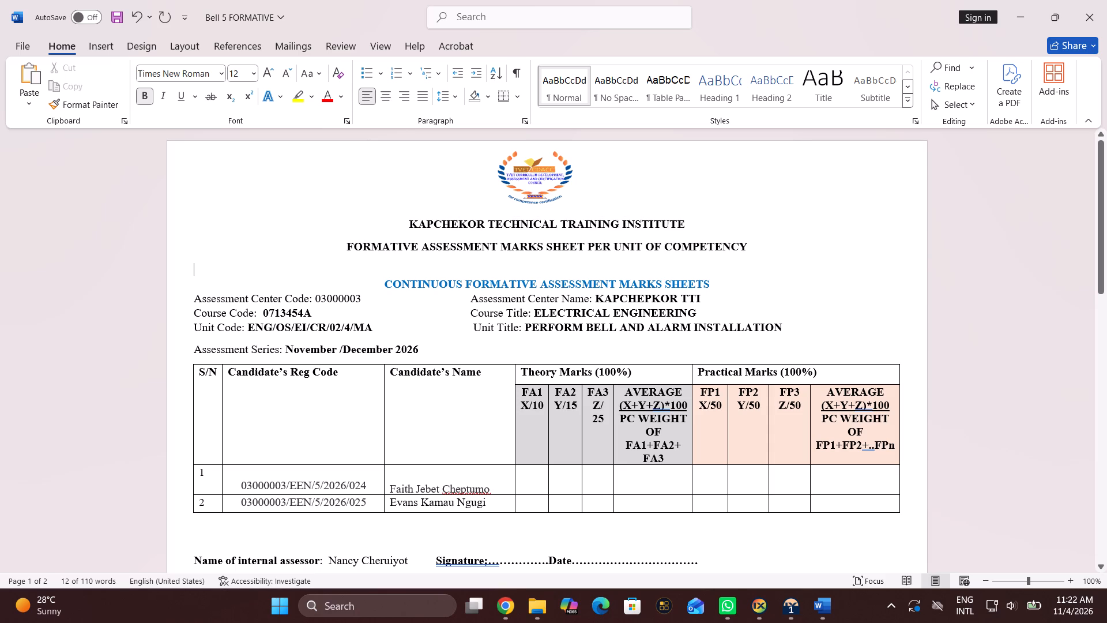
Delete the TVET CDACC logo above the institute name.
click(545, 190)
key(Delete)
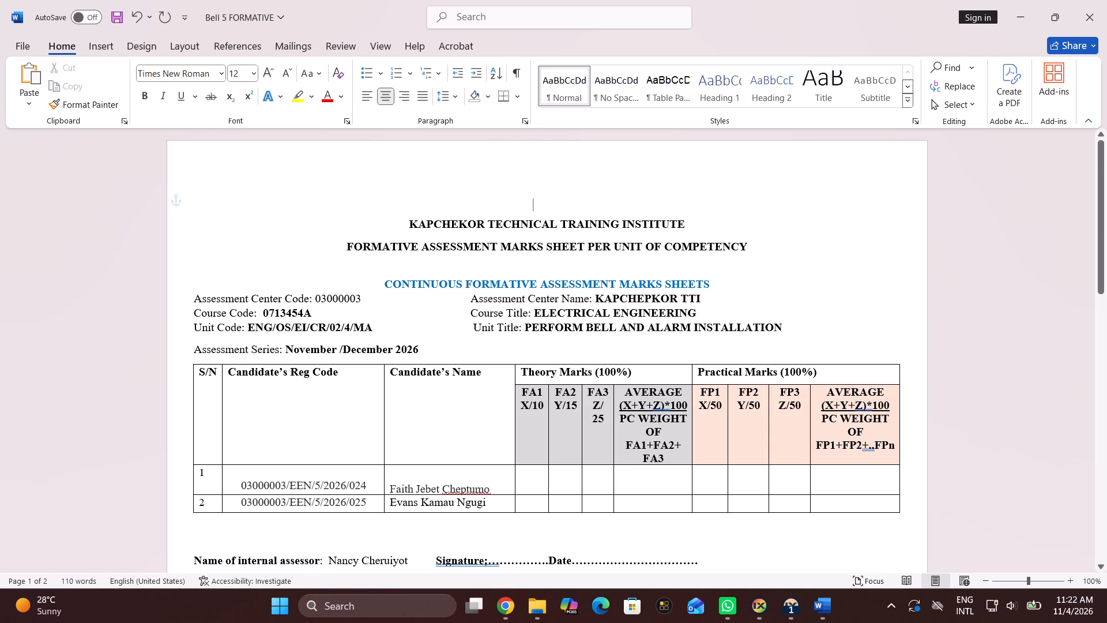
Set the maximum theory marks to 25 in the FA1 and FA2 column headers.
scroll(619, 313, down, 1)
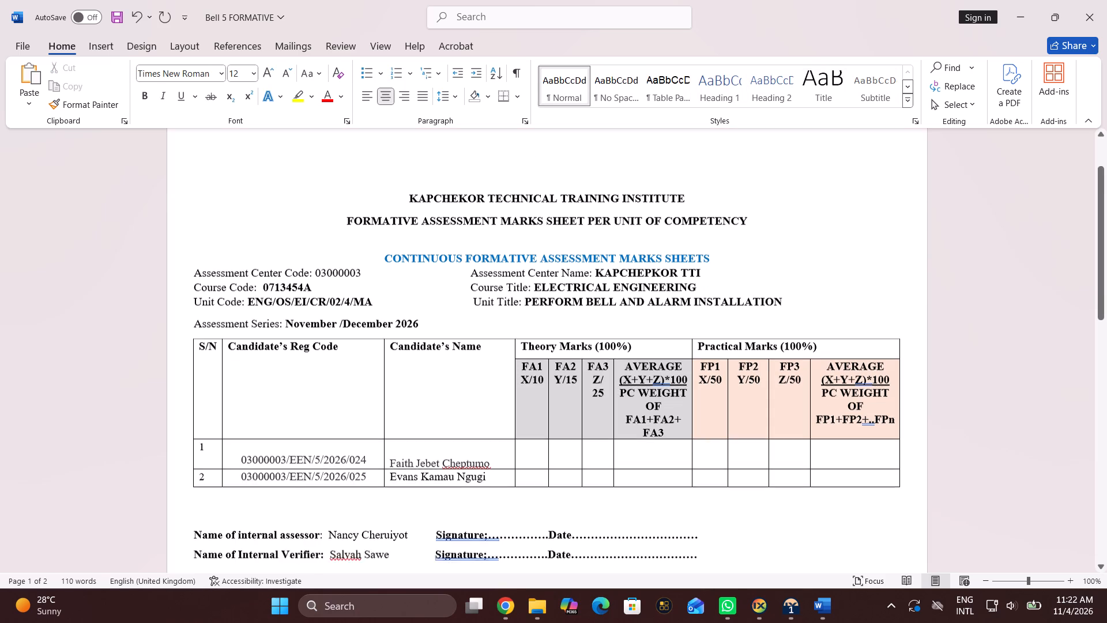
scroll(619, 313, down, 1)
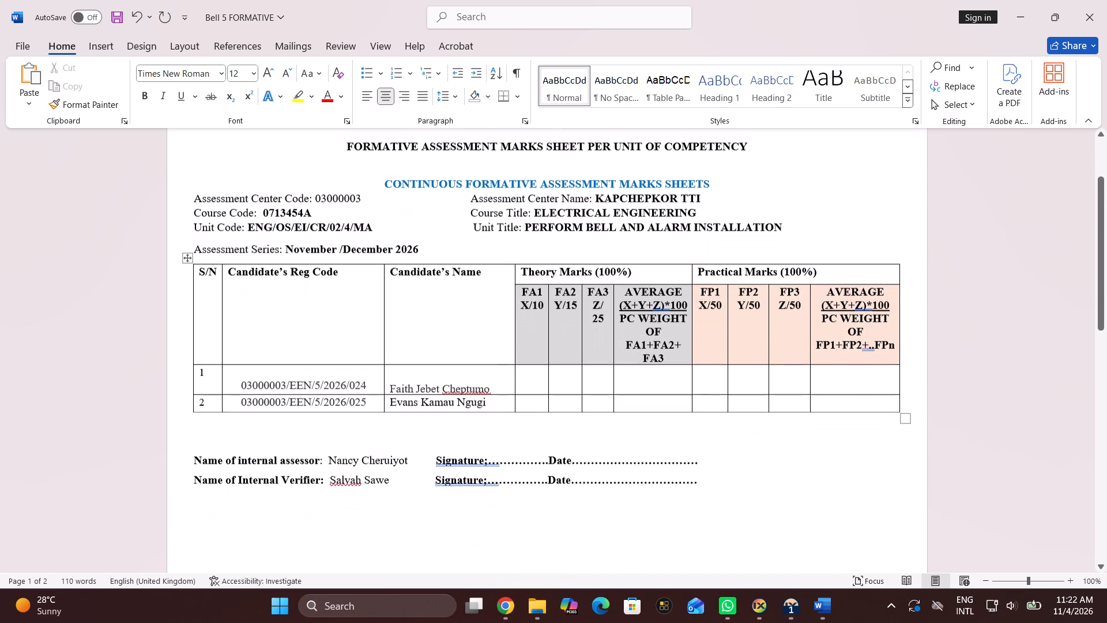
scroll(619, 313, down, 1)
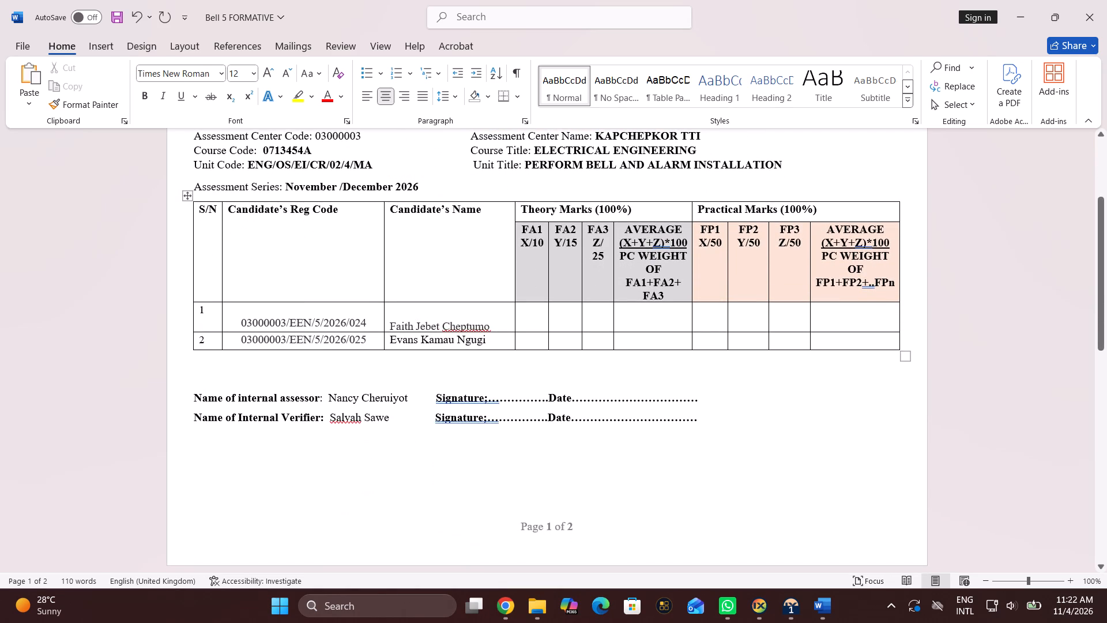
click(545, 243)
key(BackSpace)
key(BackSpace)
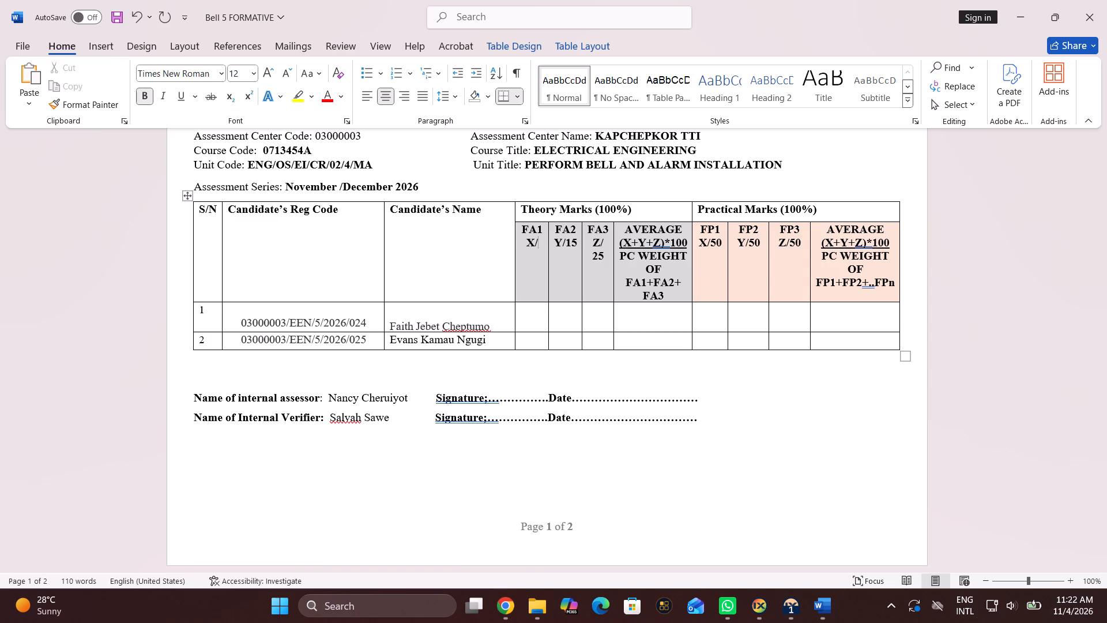
text(25)
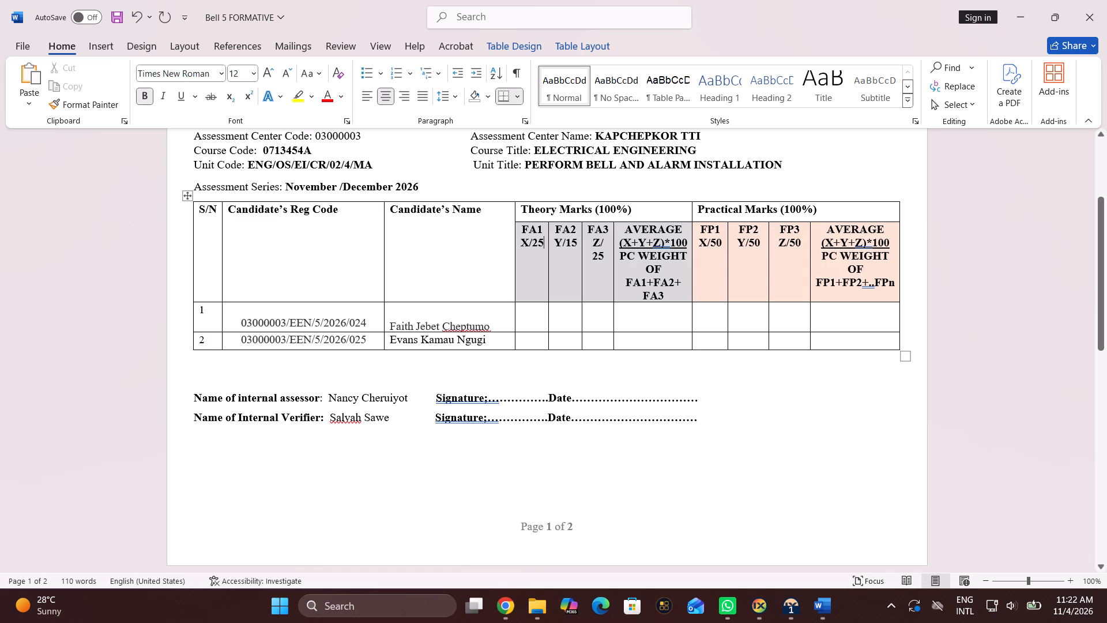
click(571, 242)
key(BackSpace)
key(2)
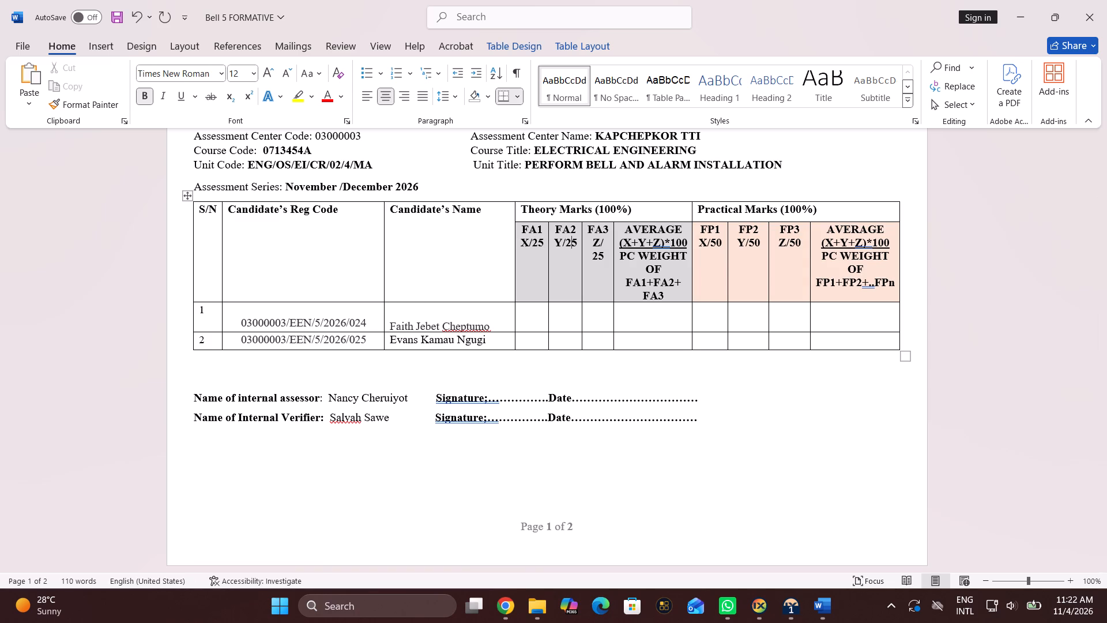
Enter the FA1, FA2 and FA3 theory marks: 21, 22, 21 for candidate 1 and 22, 23, 23 for candidate 2.
click(538, 321)
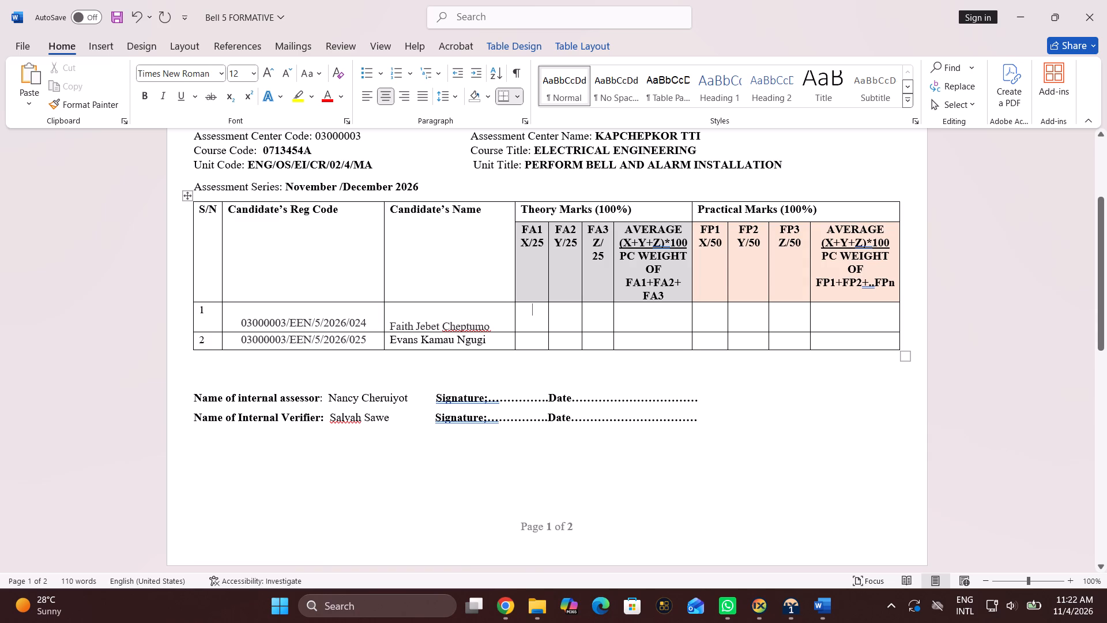
text(21)
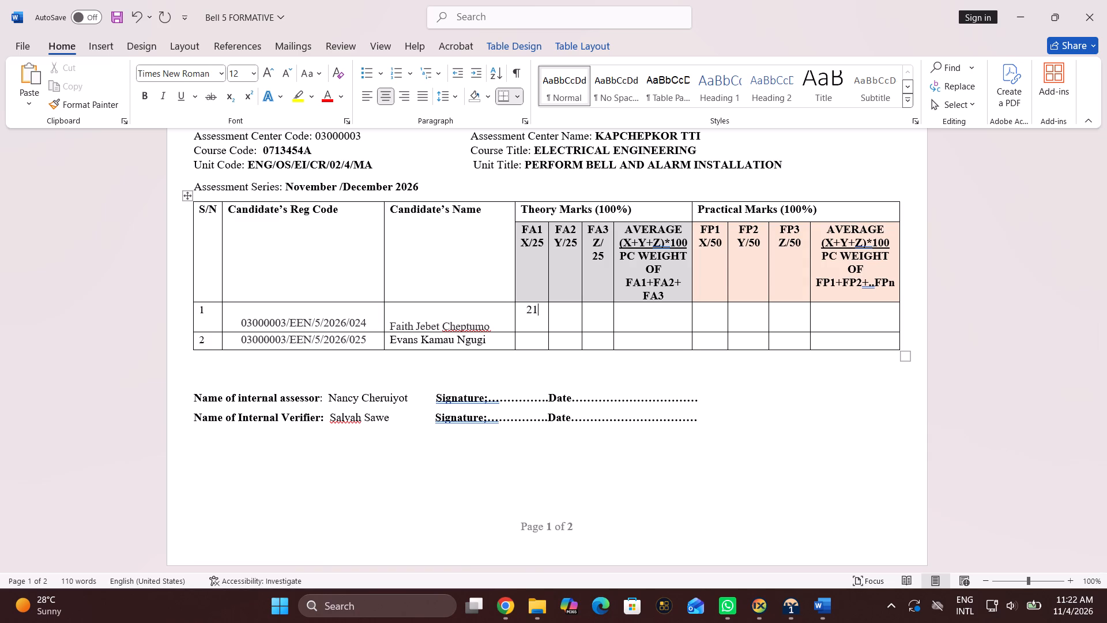
key(Down)
text(22)
key(Right)
text(23)
key(Up)
text(22)
key(Right)
text(21)
key(Down)
text(23)
Enter the theory averages, 85 for candidate 1 and 91 for candidate 2.
click(665, 322)
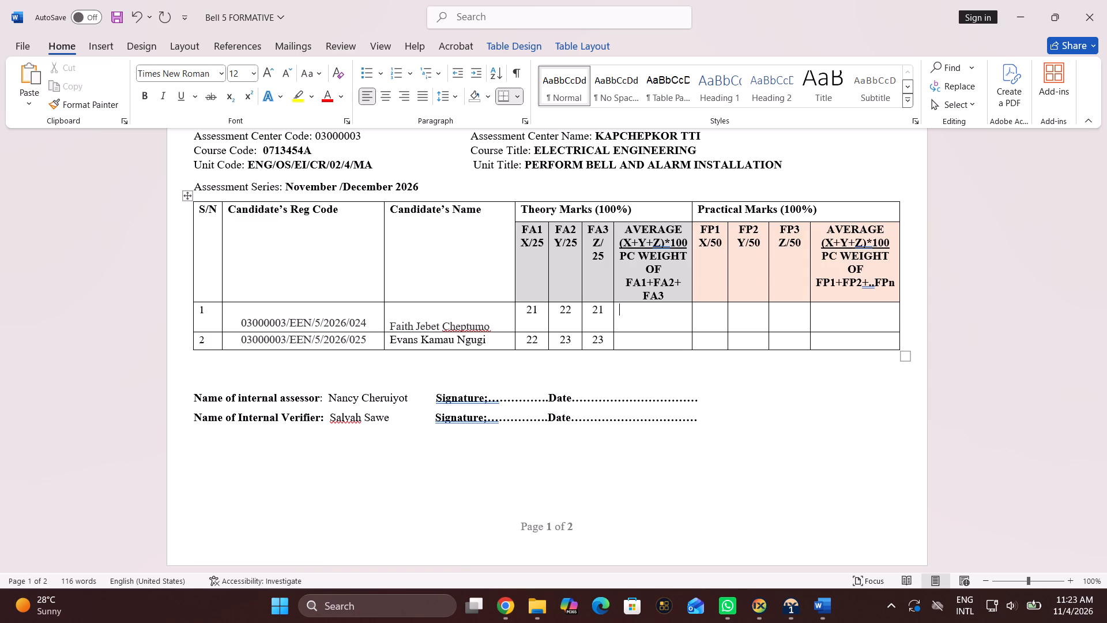
text(85)
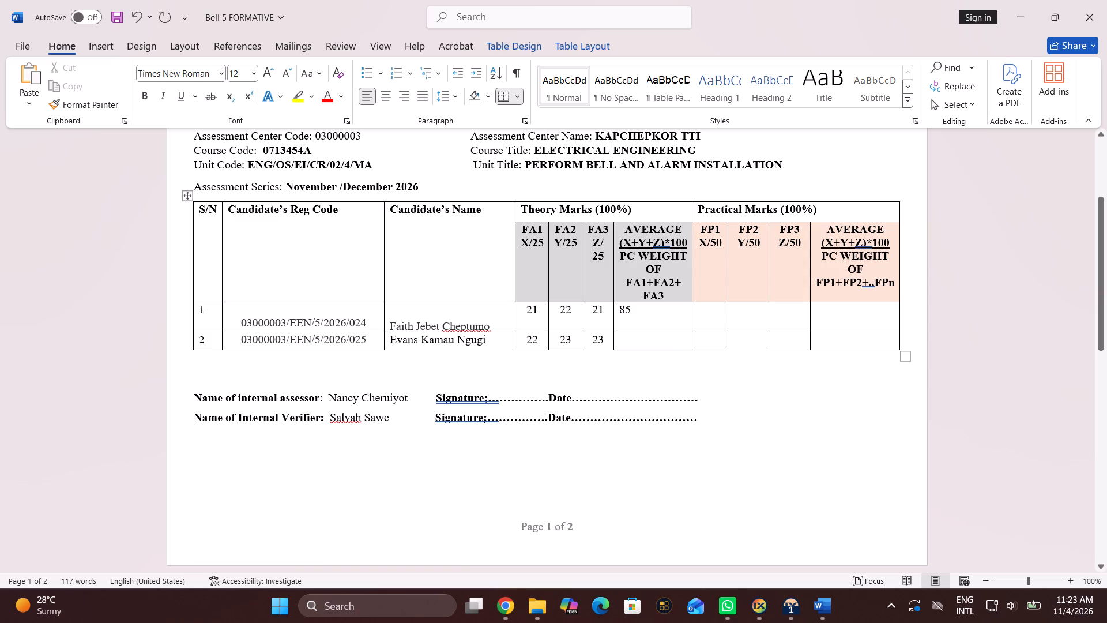
click(645, 340)
text(91)
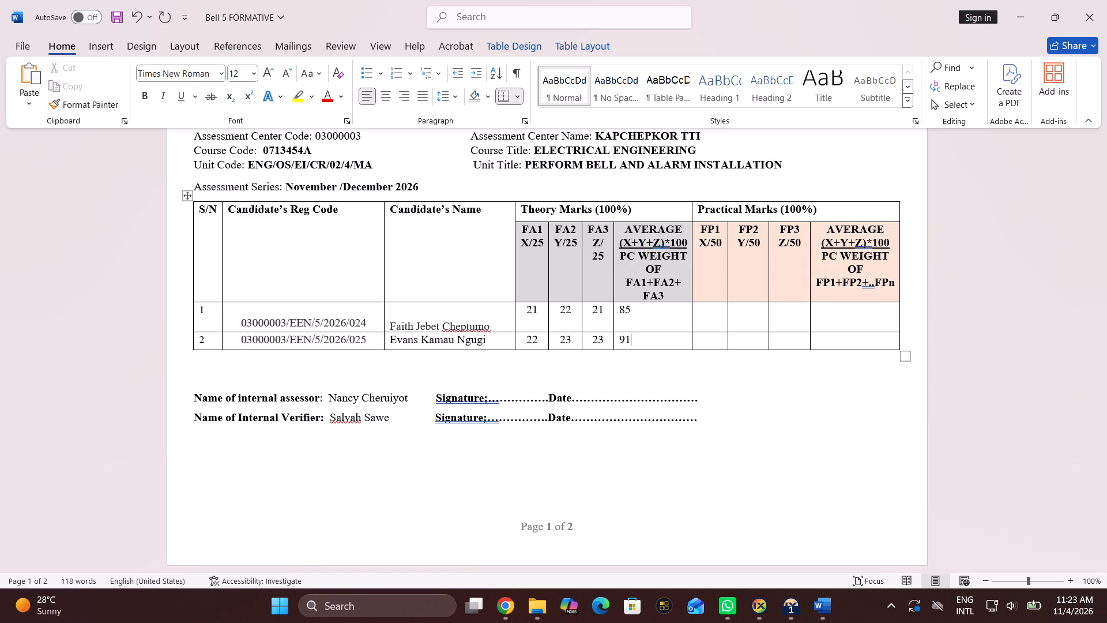
Set the maximum practical mark to 45 in the FP1 column header.
click(723, 247)
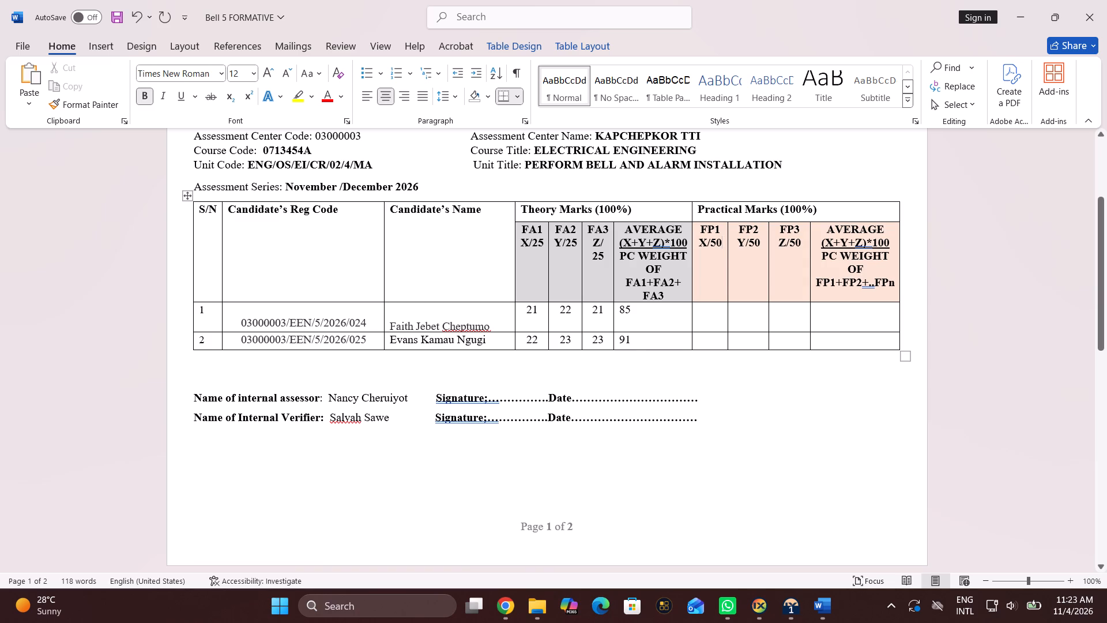
key(BackSpace)
key(BackSpace)
text(45)
Set the maximum practical marks to 43 in the FP2 column header and 53 in the FP3 column header.
click(764, 247)
key(BackSpace)
key(BackSpace)
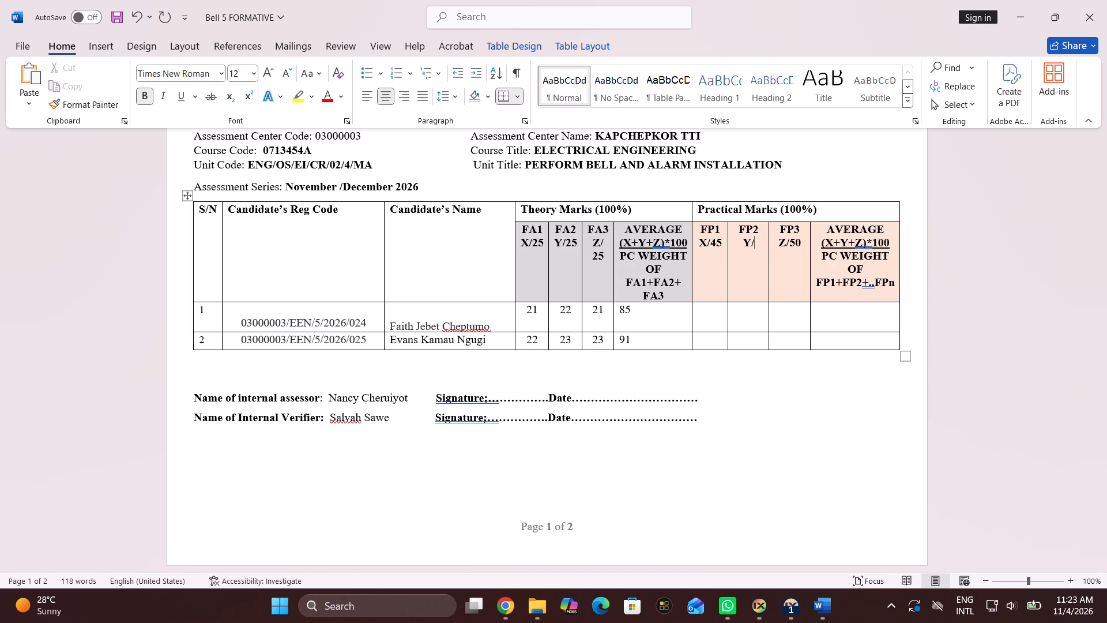
text(43)
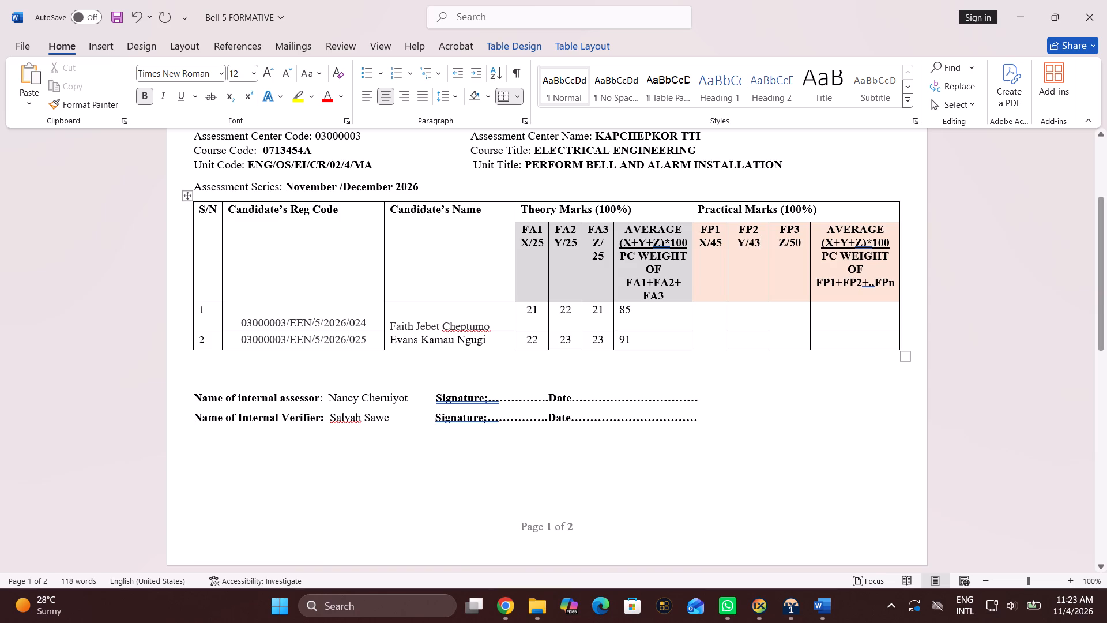
click(800, 245)
key(BackSpace)
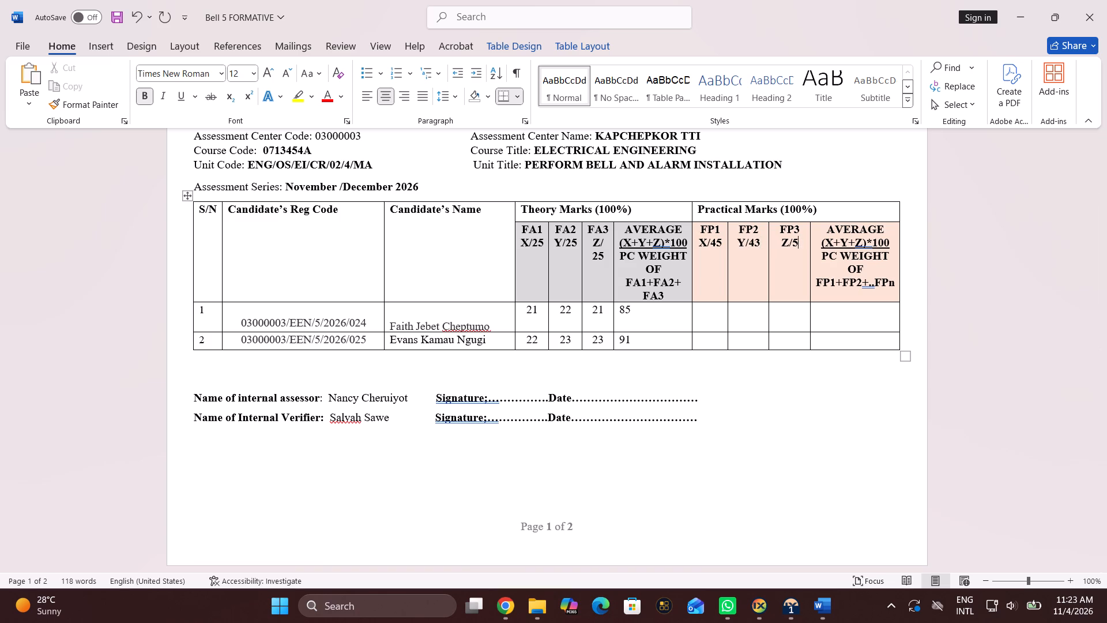
key(3)
Enter the FP1, FP2 and FP3 practical marks: 42, 34.5, 48 for candidate 1 and 39.5, 38, 46 for candidate 2.
click(717, 324)
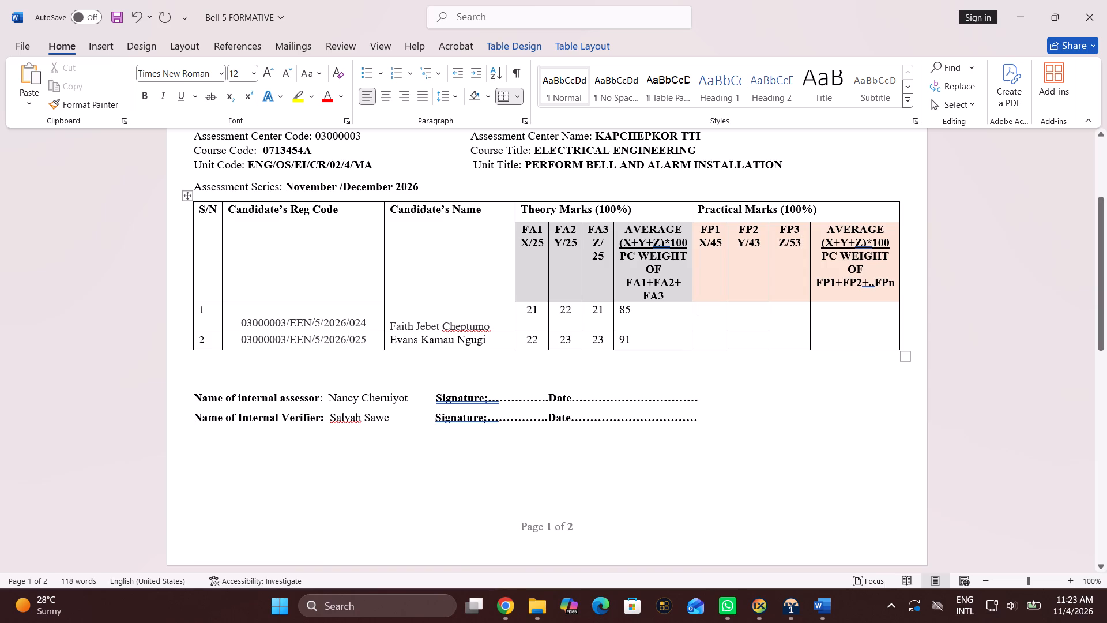
text(42)
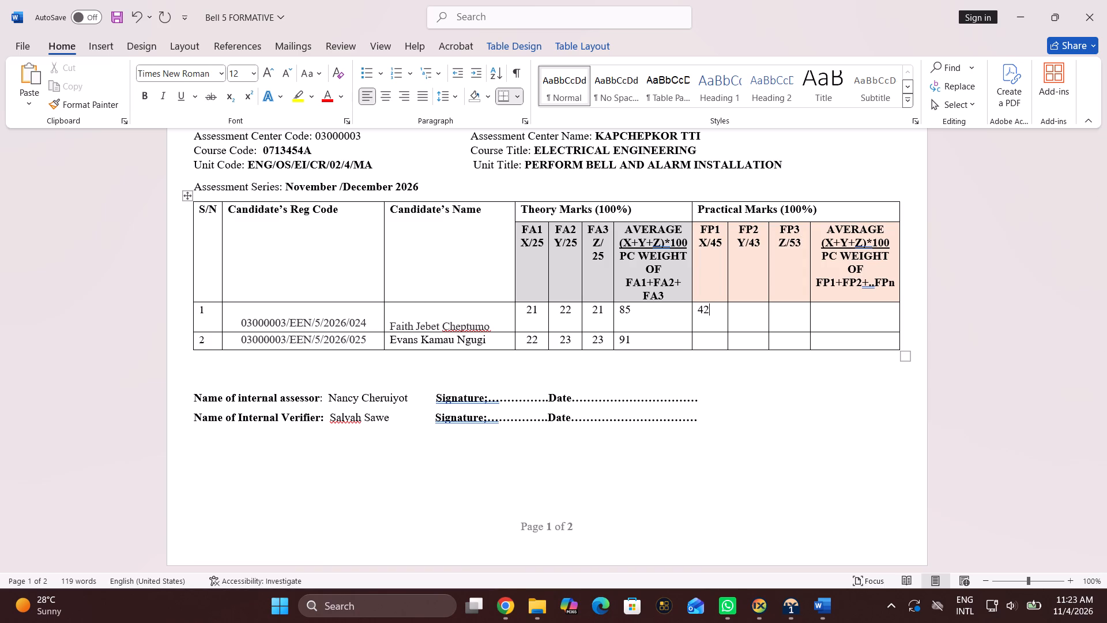
key(Down)
text(39)
text(.5)
key(Right)
key(3)
key(8)
key(Up)
text(34)
text(.5)
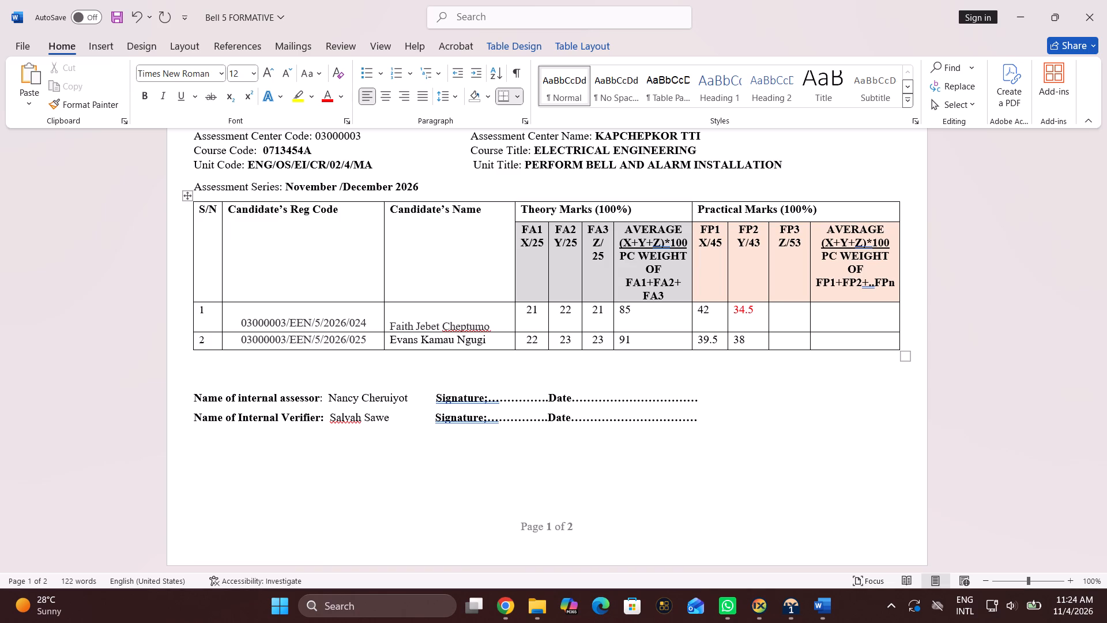
key(Right)
text(48)
key(Down)
text(46)
Change the font colour of candidate 1's FP2 and FP3 marks to Automatic.
drag(792, 313, 739, 309)
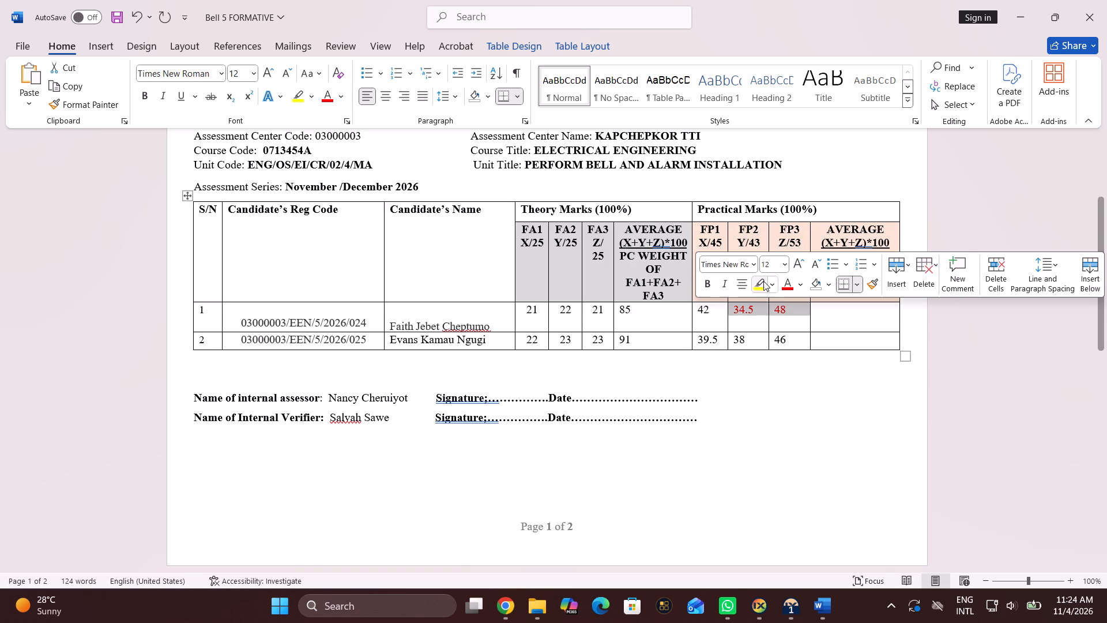
click(801, 283)
click(804, 302)
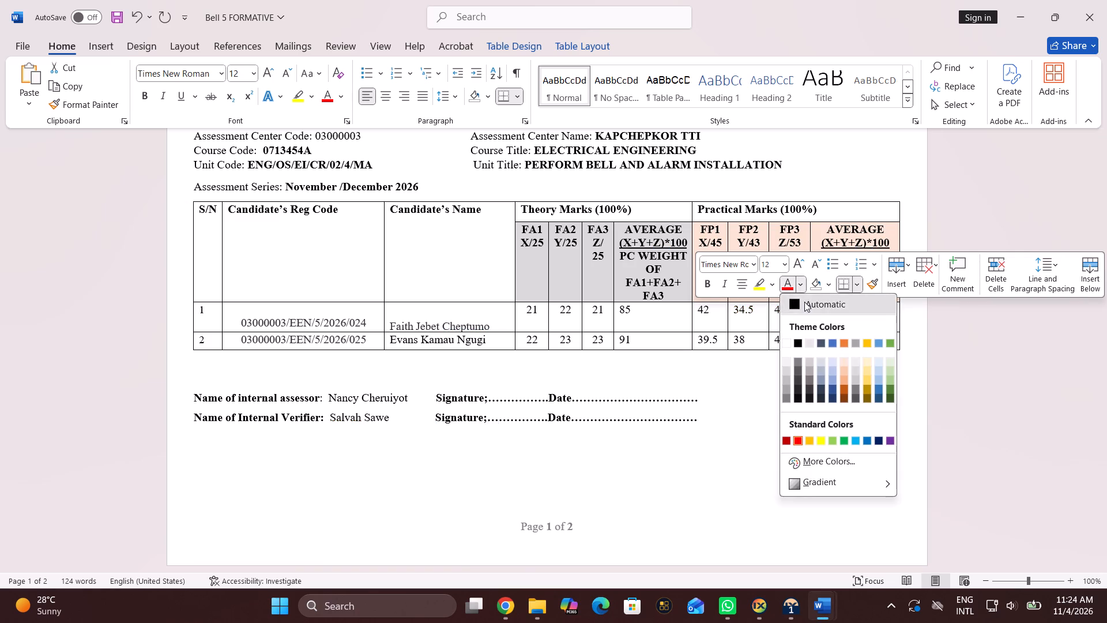
Enter a practical average of 88 for both candidate 1 and candidate 2.
click(839, 322)
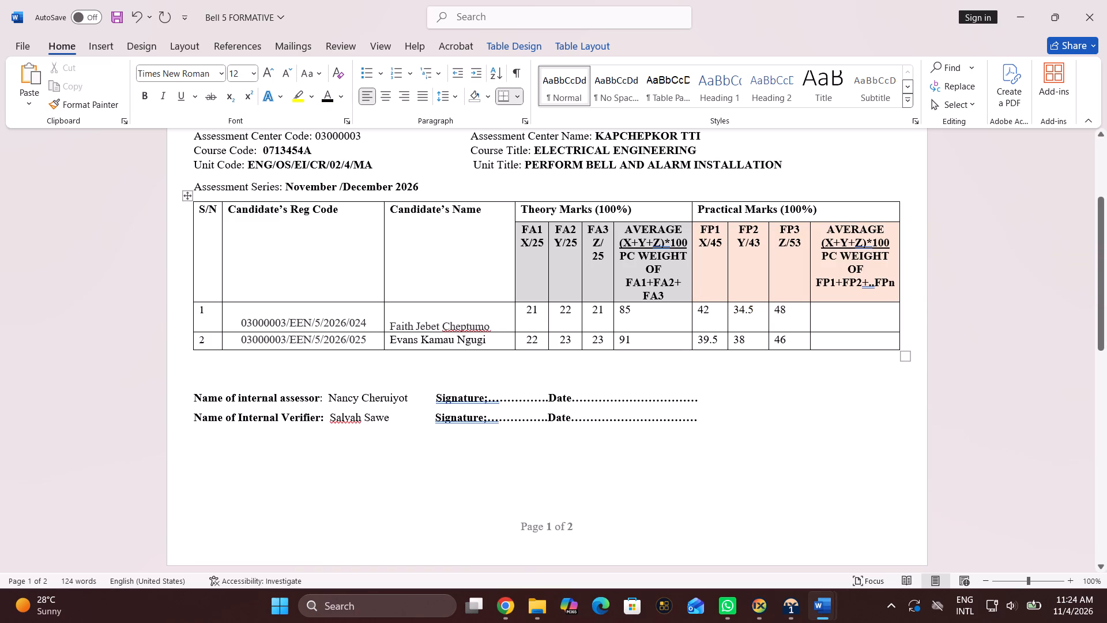
text(88)
click(834, 342)
text(88)
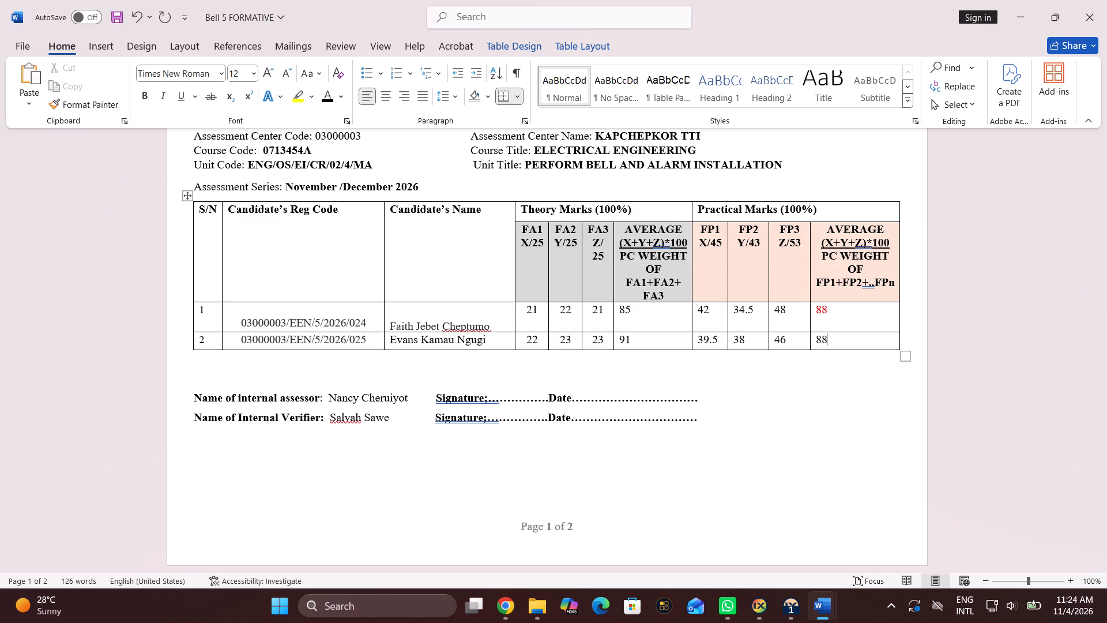
Change the font colour of candidate 1's practical average to Automatic black.
drag(837, 311, 815, 309)
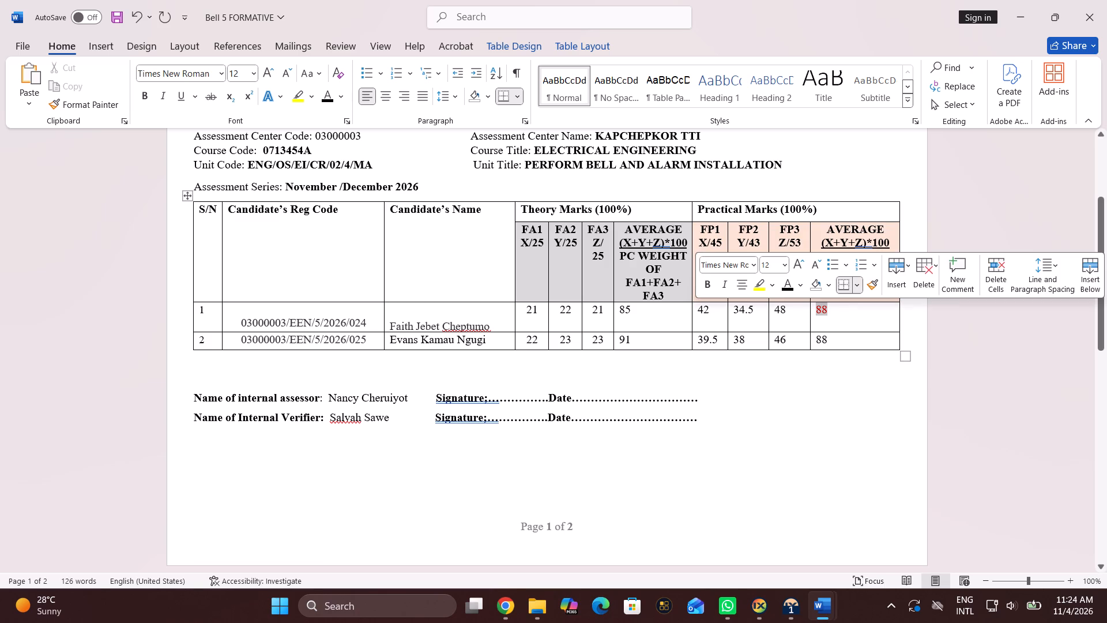
click(788, 286)
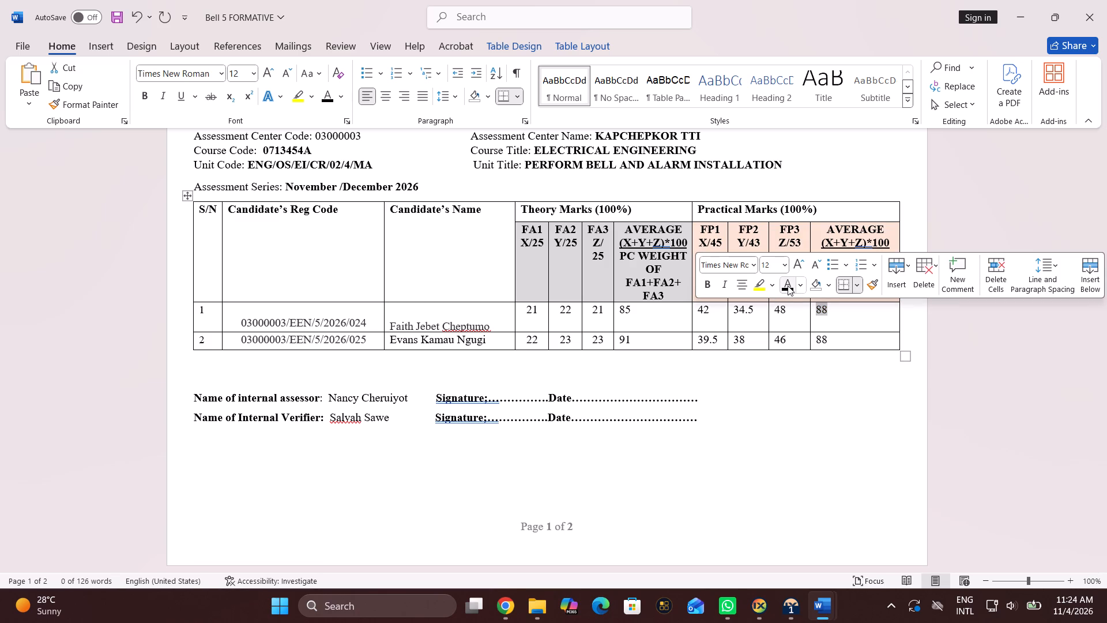
click(854, 329)
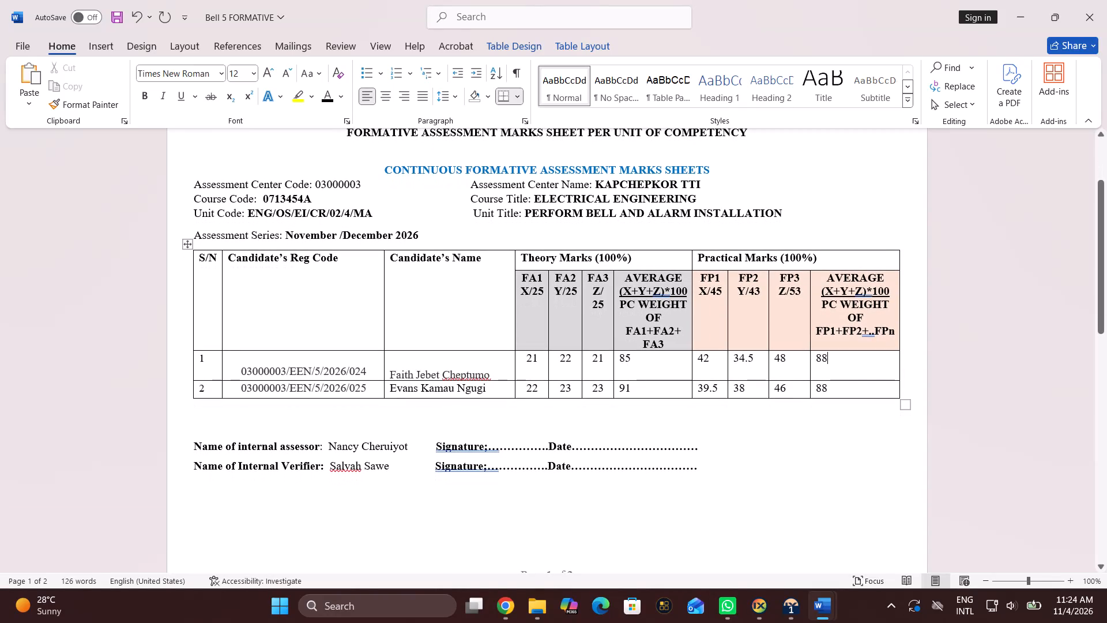
Remove the blank second page after the signature lines.
scroll(875, 306, down, 1)
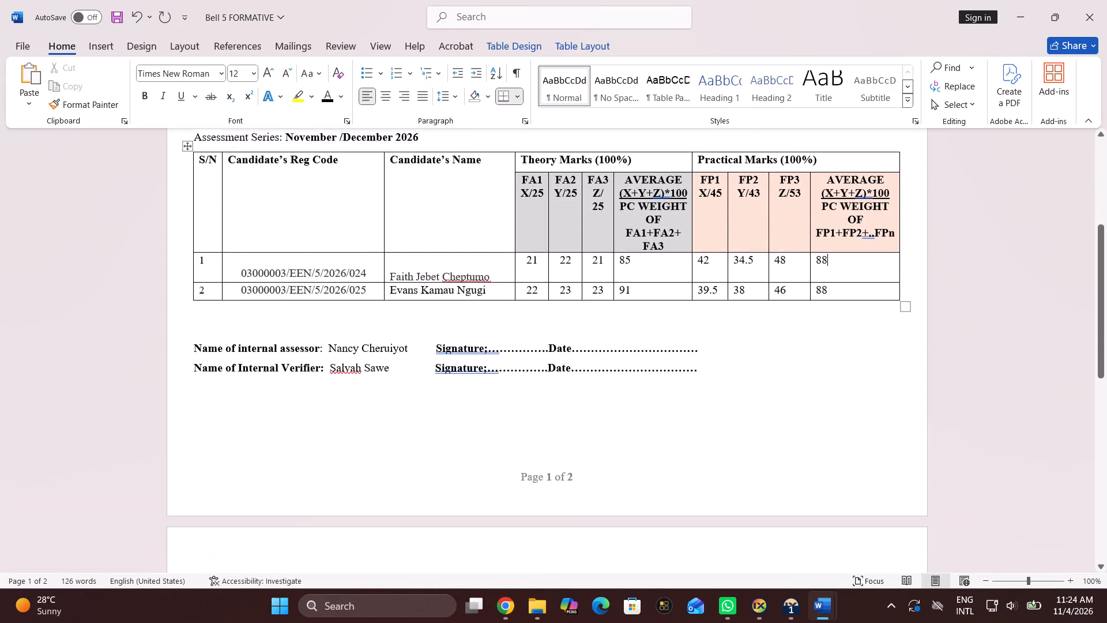
scroll(875, 306, down, 2)
scroll(875, 306, up, 1)
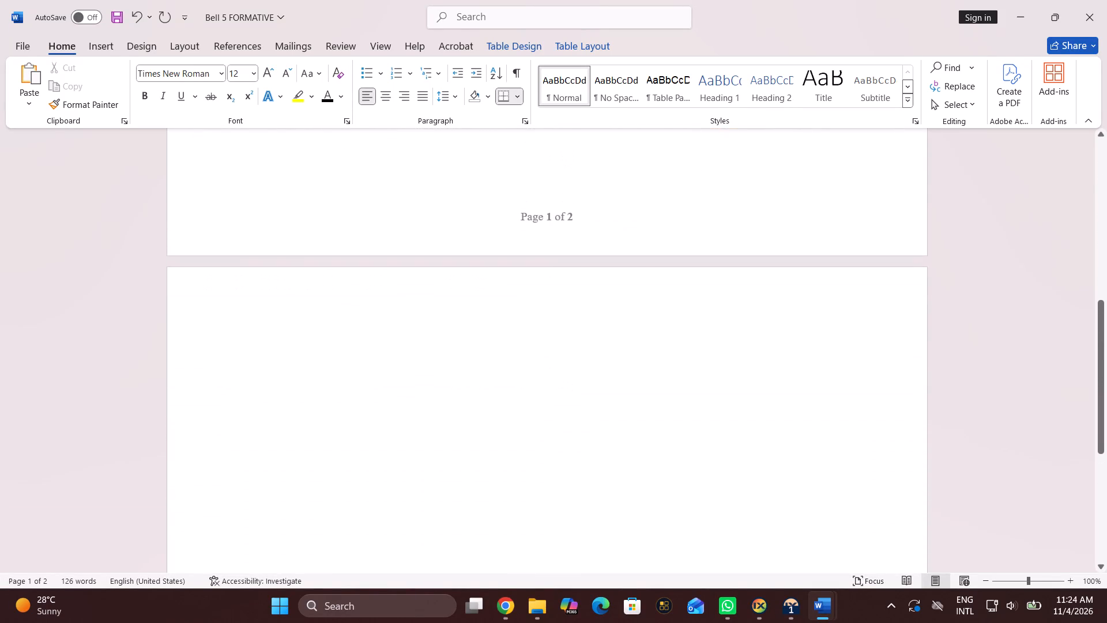
scroll(875, 306, up, 1)
scroll(875, 306, down, 1)
scroll(875, 306, left, 1)
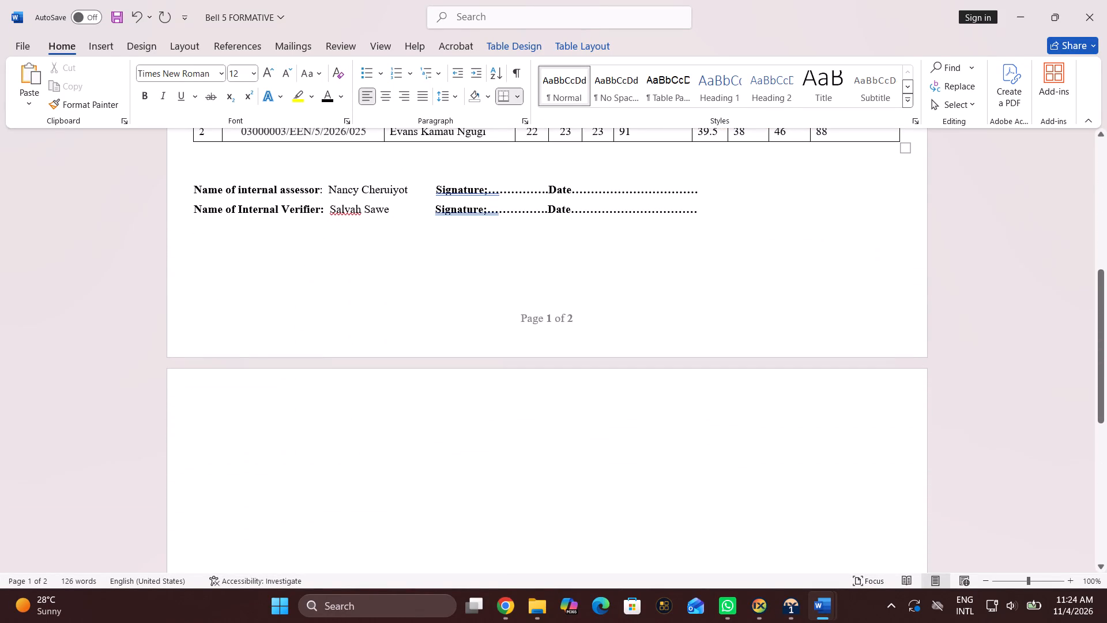
click(510, 431)
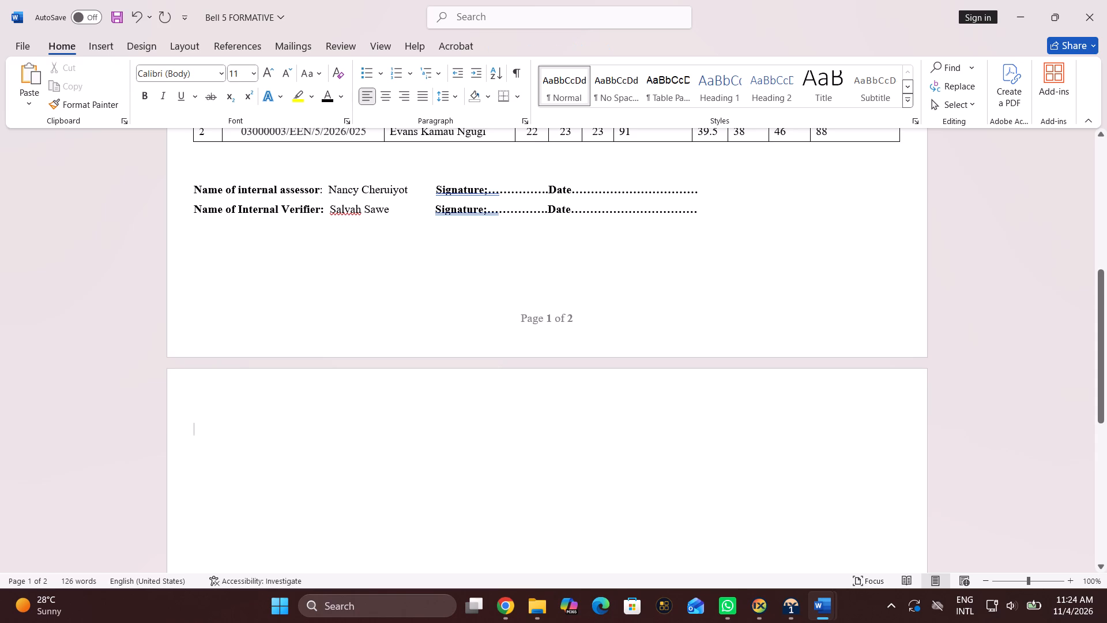
key(Delete)
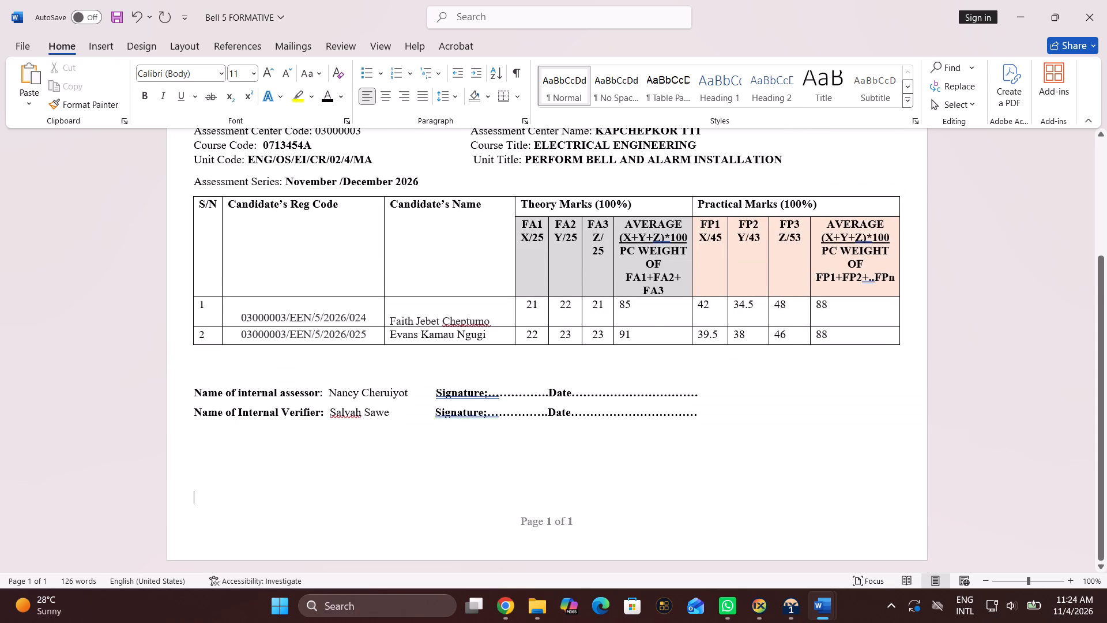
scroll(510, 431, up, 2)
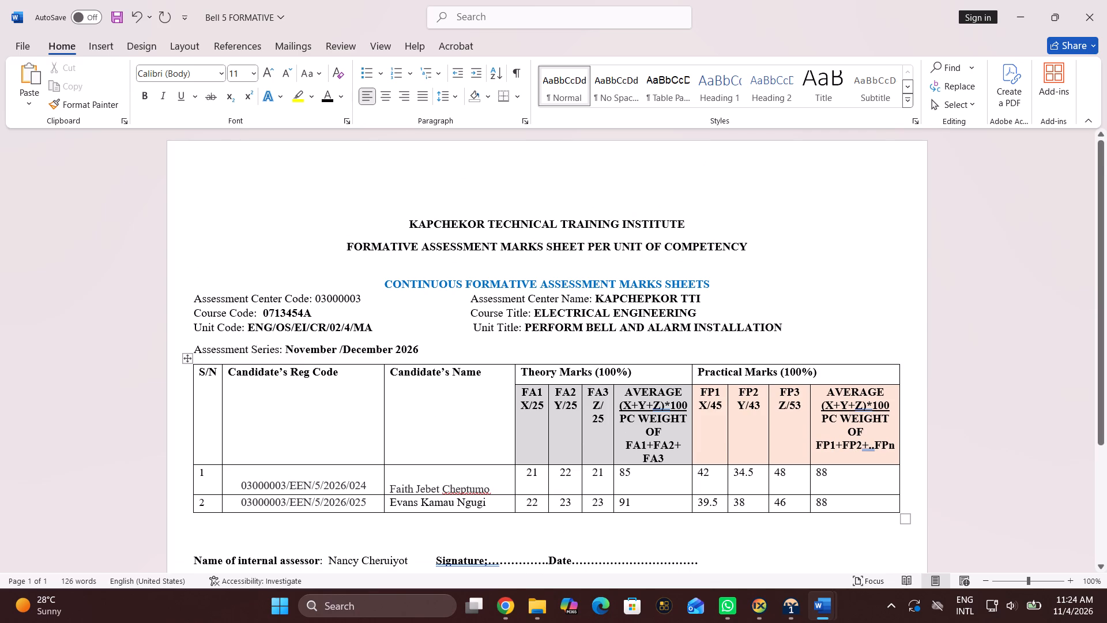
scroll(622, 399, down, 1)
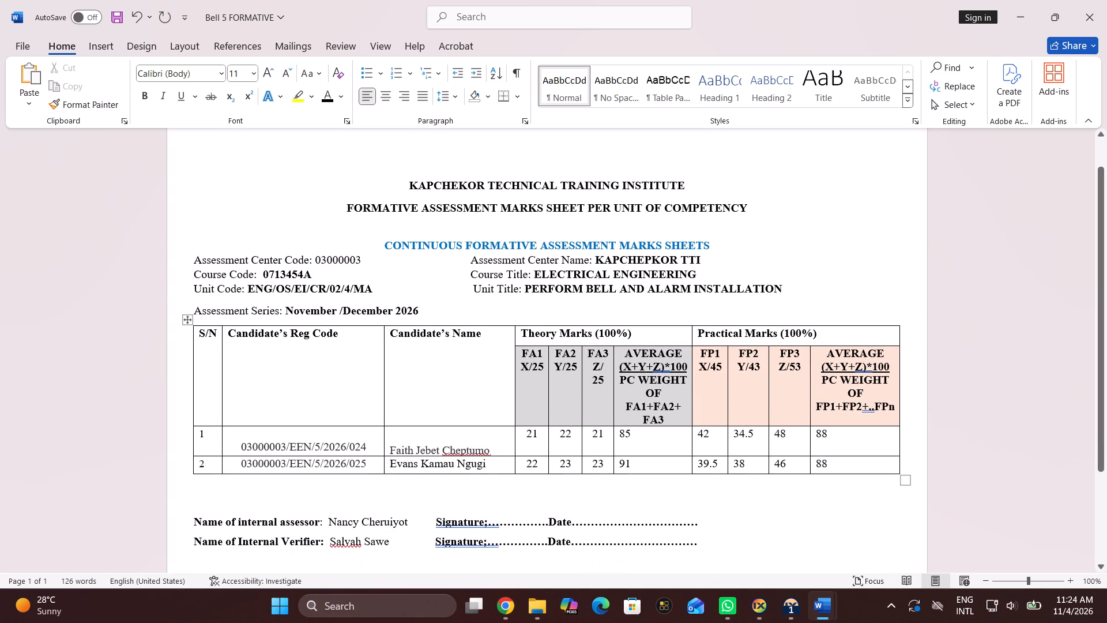
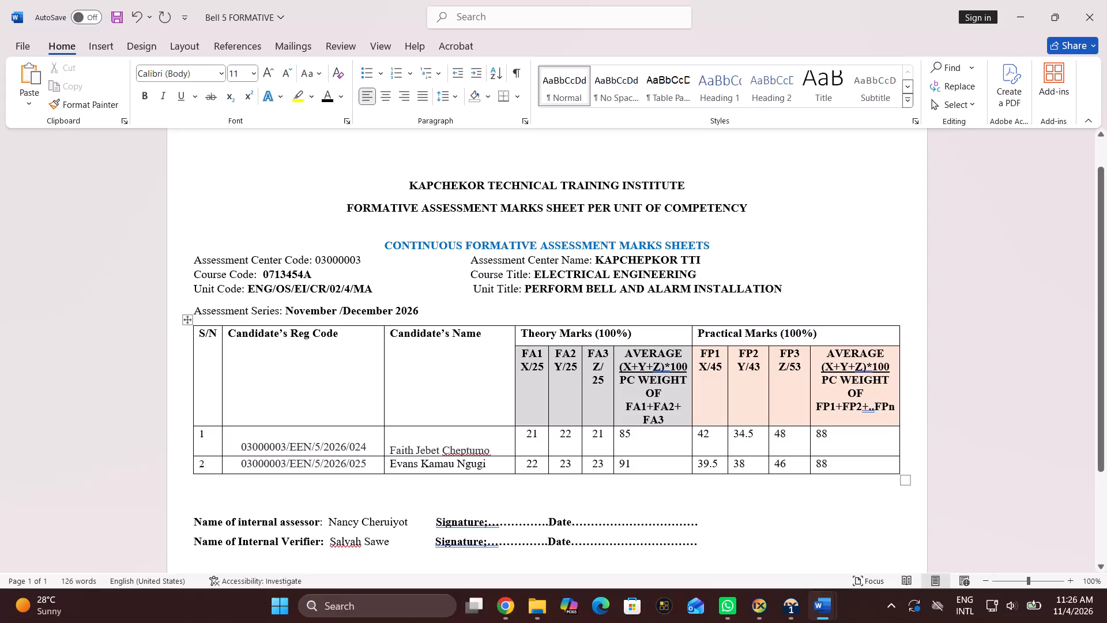
Save the Bell 5 FORMATIVE document and dismiss the OneDrive sign-in window.
click(842, 468)
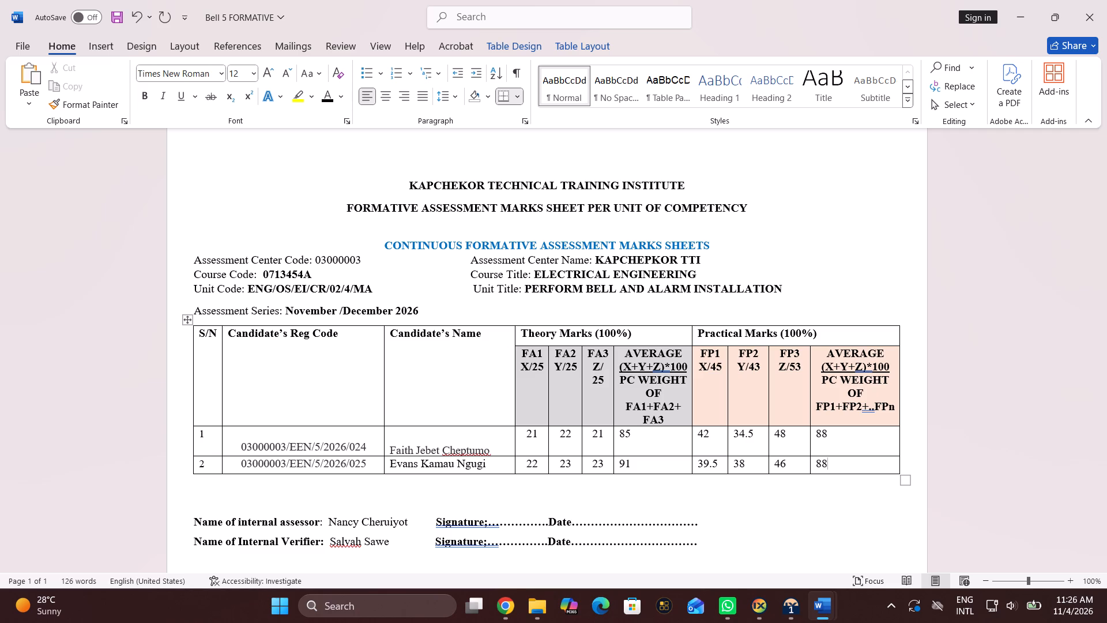
scroll(842, 468, down, 4)
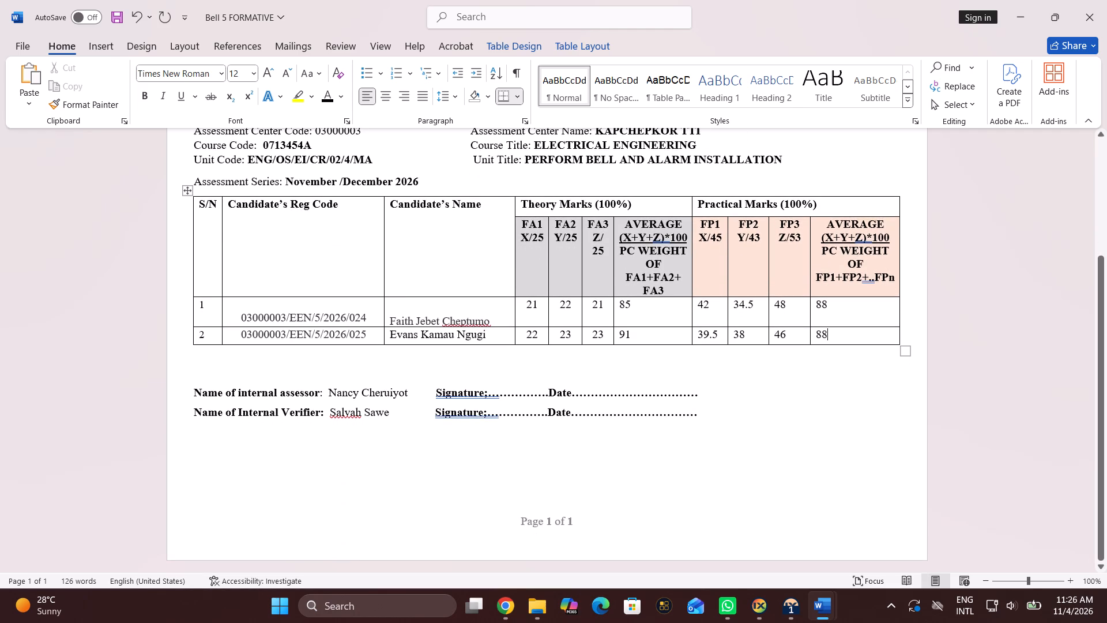
scroll(842, 468, up, 8)
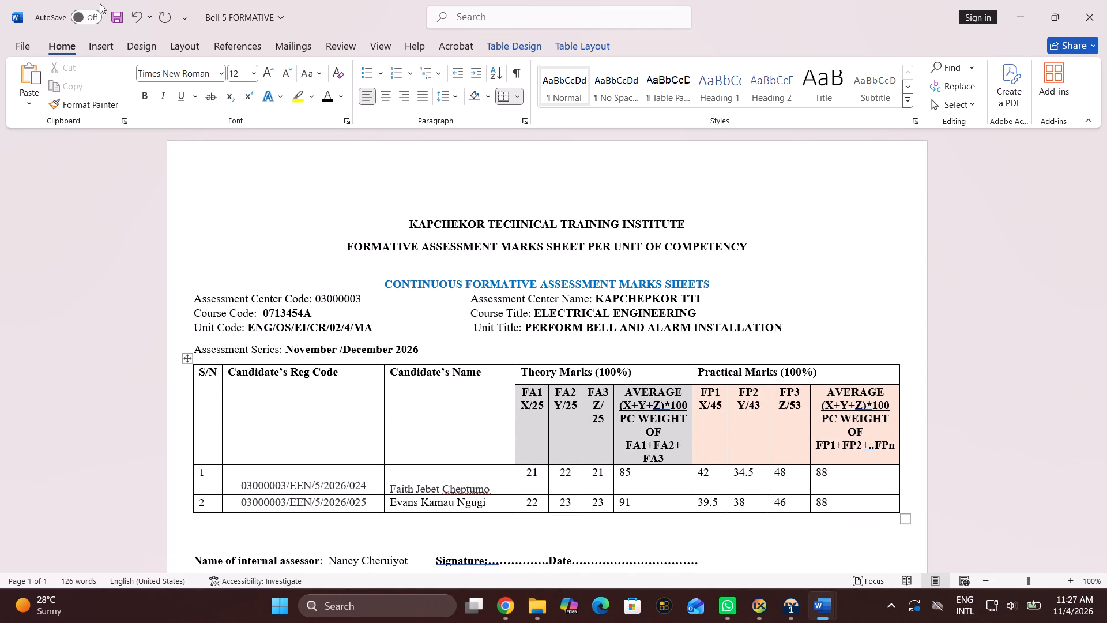
triple_click(121, 12)
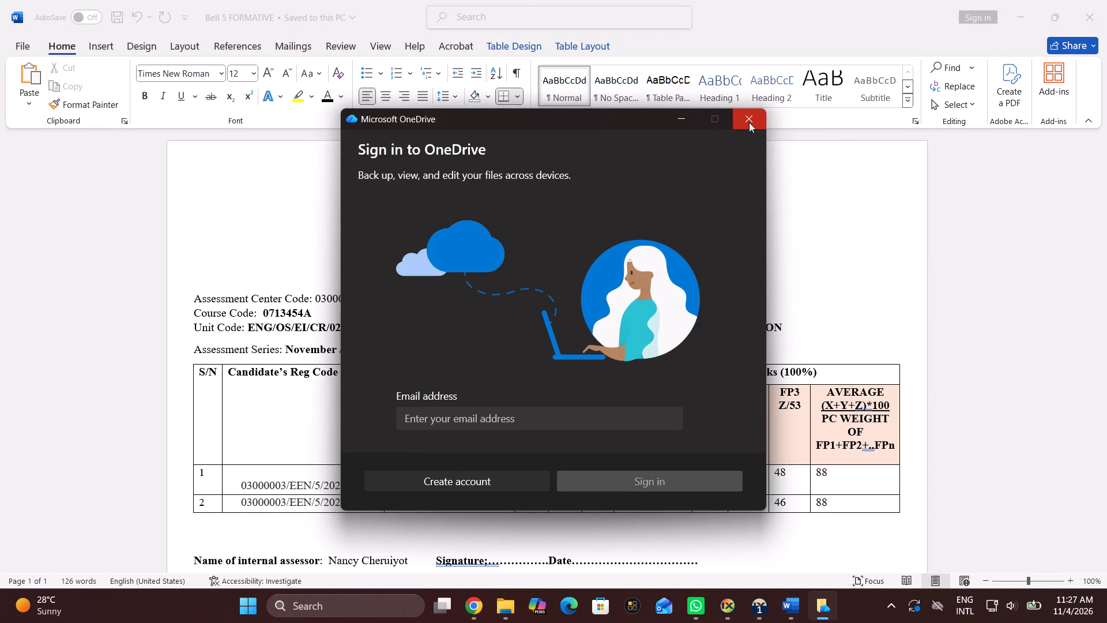
click(749, 122)
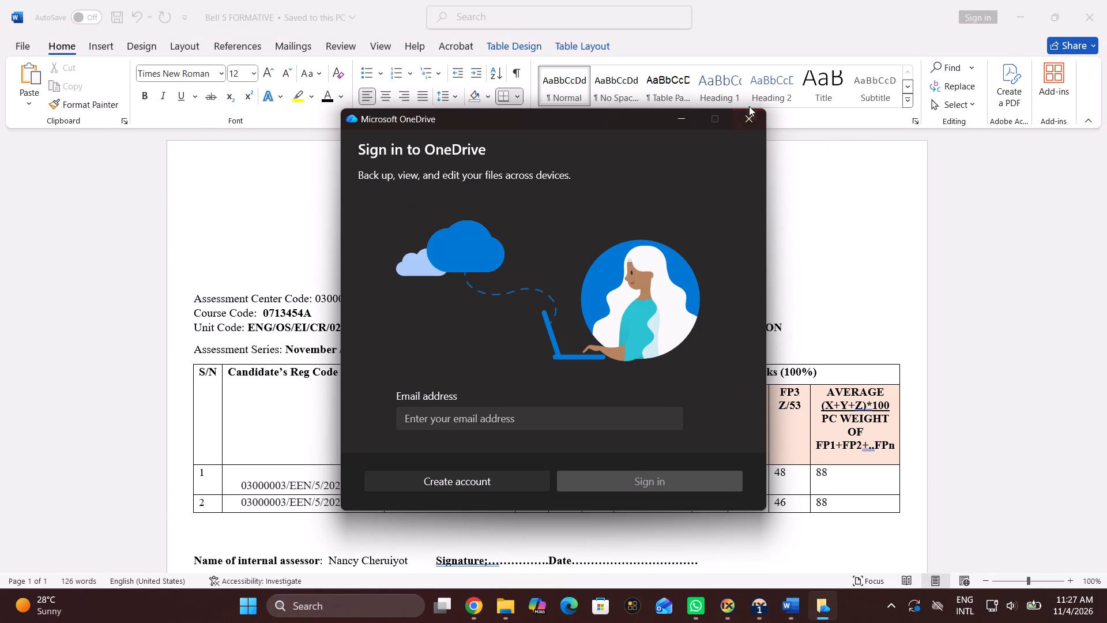
click(747, 117)
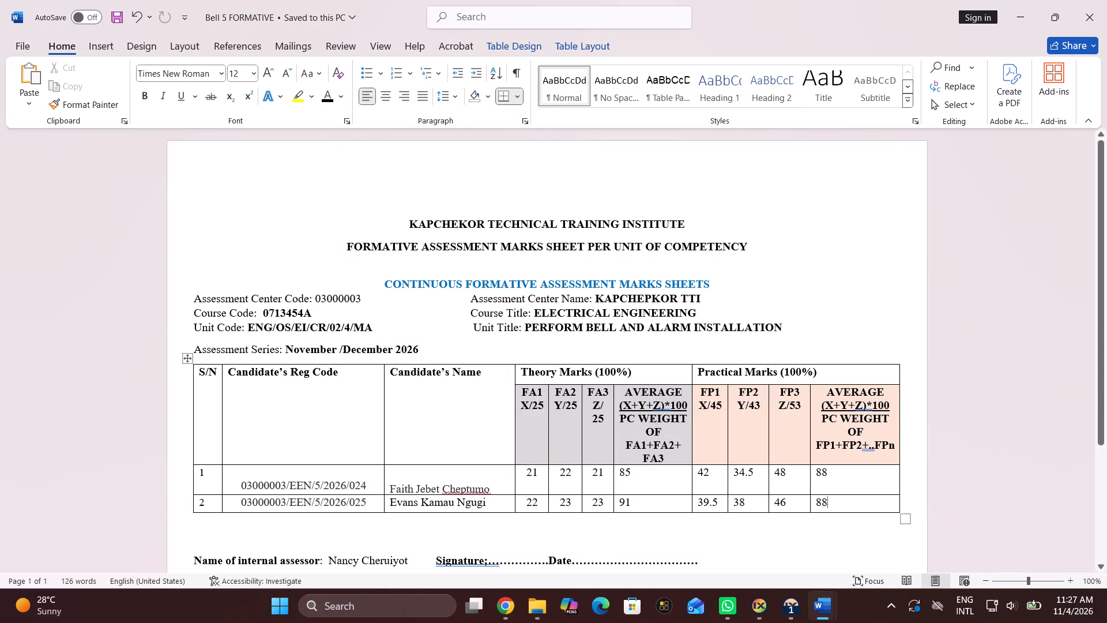
Copy the whole Bell and Alarm Installation marks sheet, from the institute heading through the signature lines.
drag(404, 216, 785, 613)
key(ctrl+c)
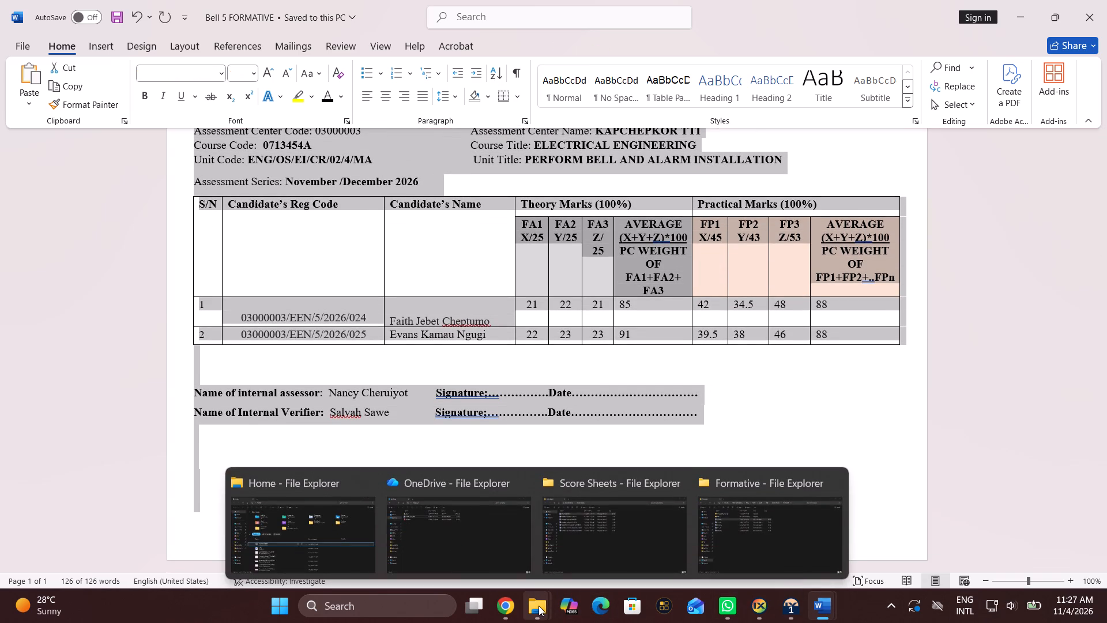
Open FORMATIVE ASSESSMENT L4 CONDUIT NEW from the Score Sheets folder and enable editing.
click(593, 545)
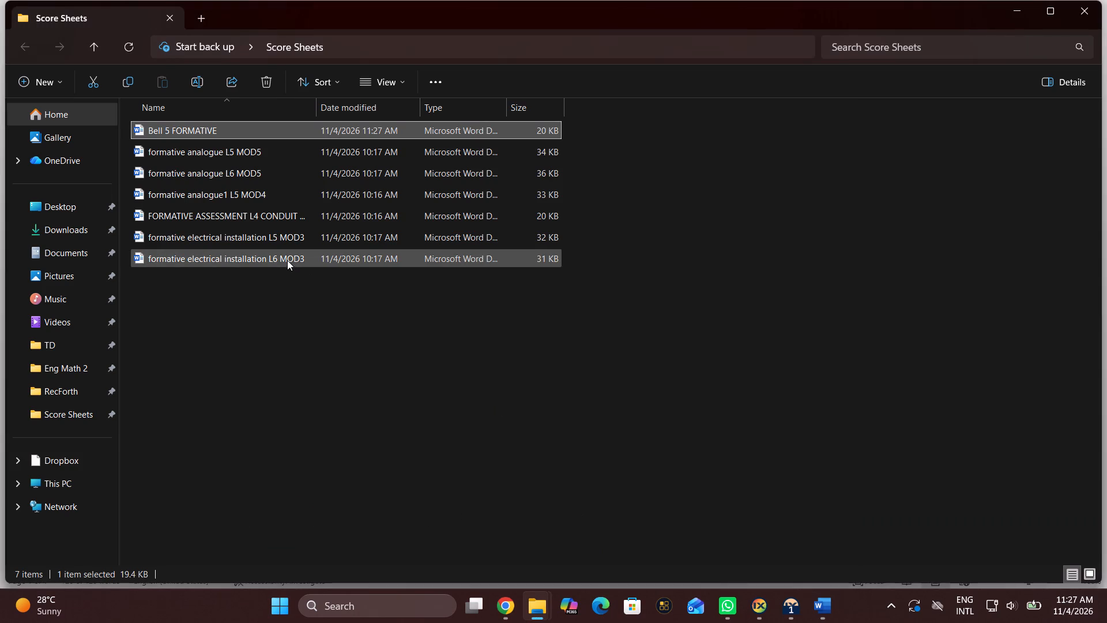
double_click(273, 220)
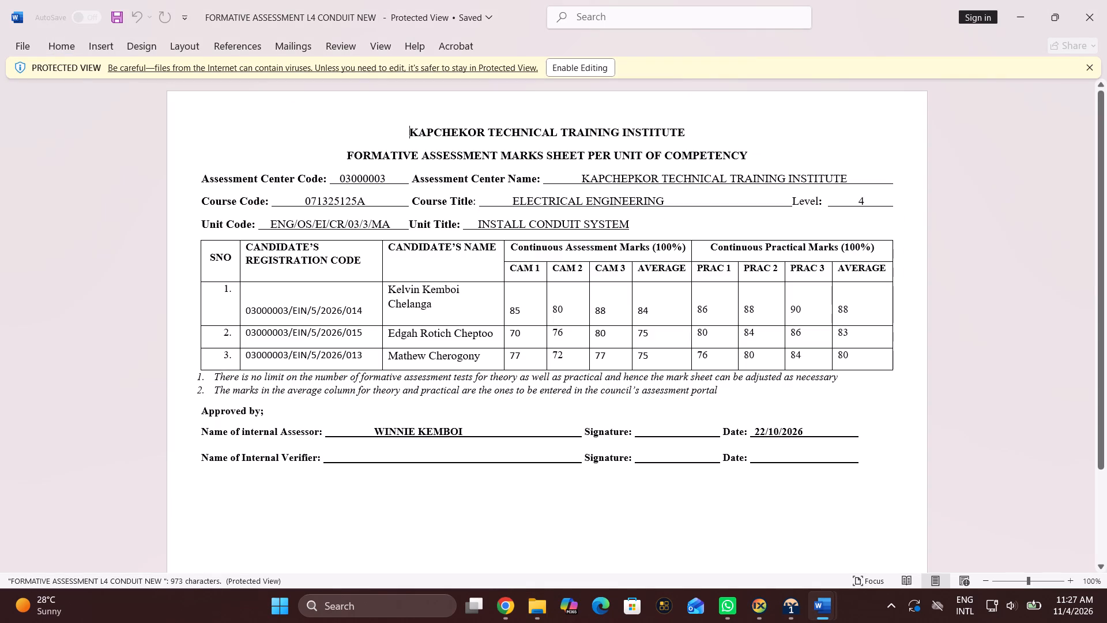
scroll(517, 222, up, 2)
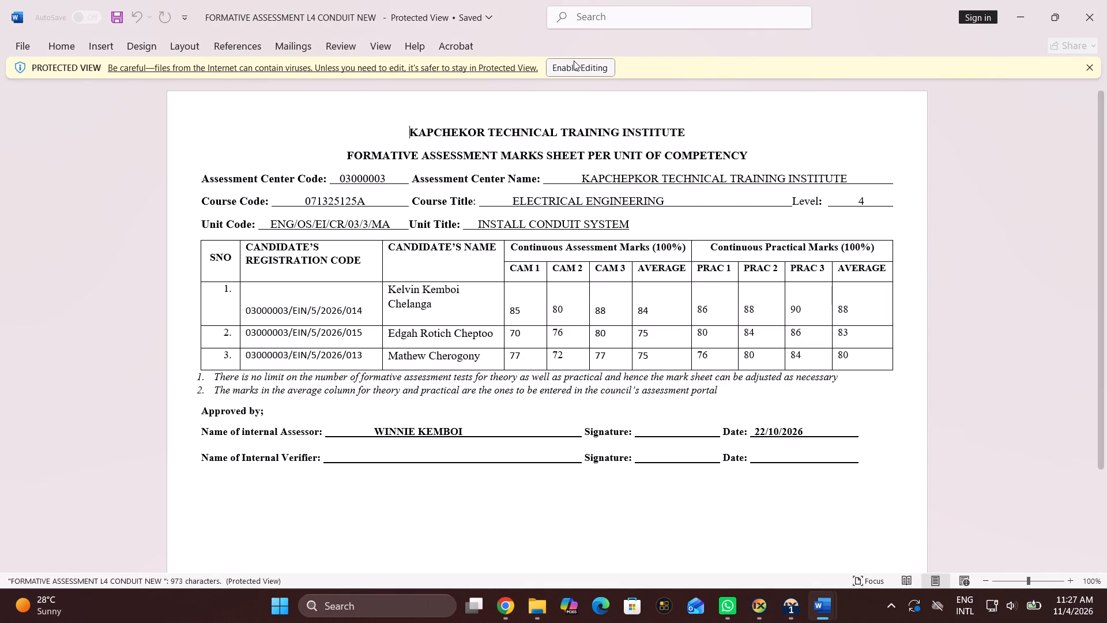
click(572, 69)
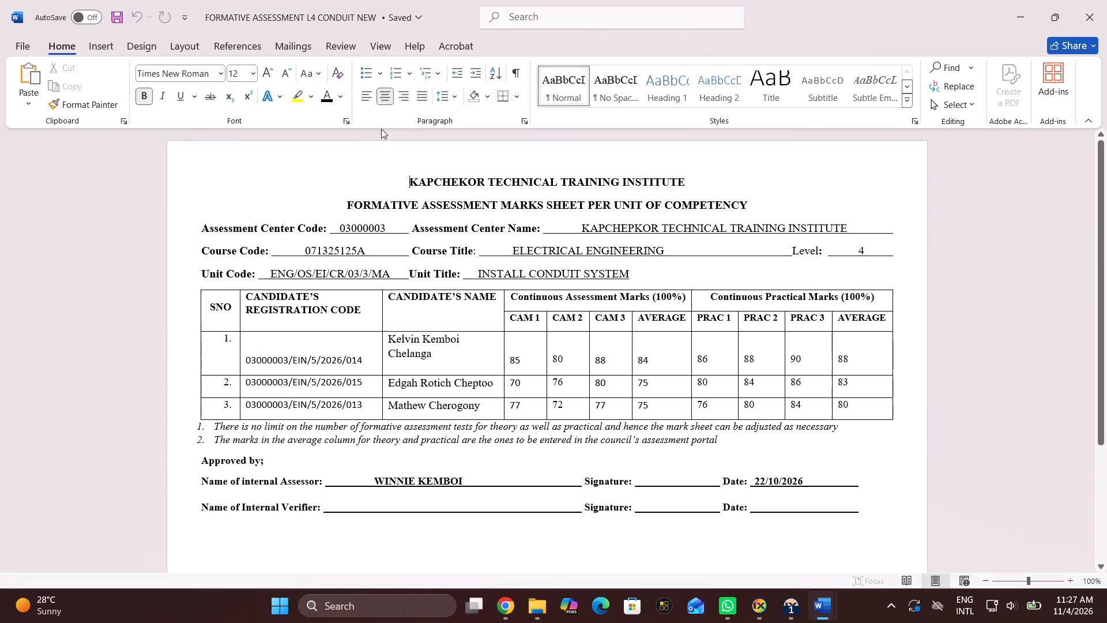
Insert blank lines above the conduit sheet's institute heading and paste the copied Bell and Alarm marks sheet there.
key(Return)
key(Return)
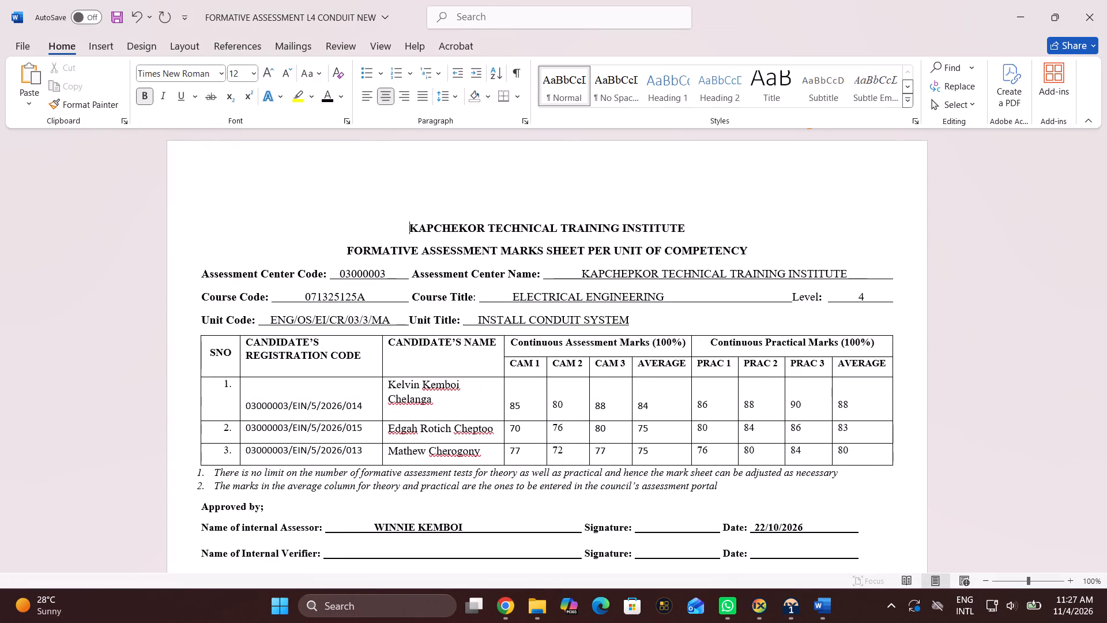
key(Return)
key(Up)
key(ctrl+v)
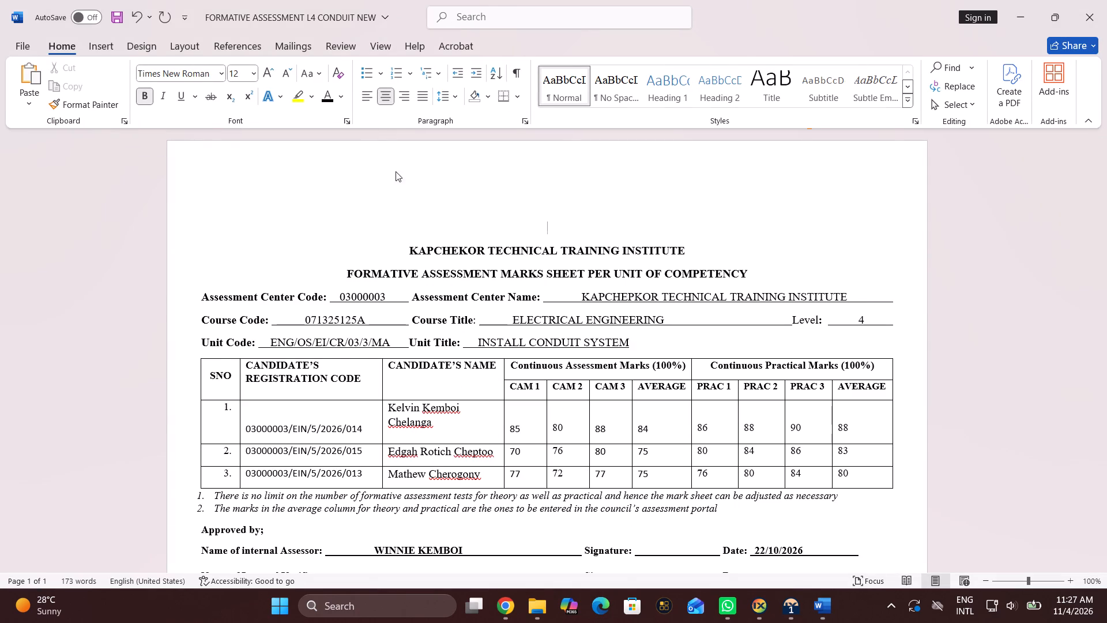
Remove the extra blank lines above the pasted sheet's institute heading, leaving one blank line.
scroll(574, 210, up, 2)
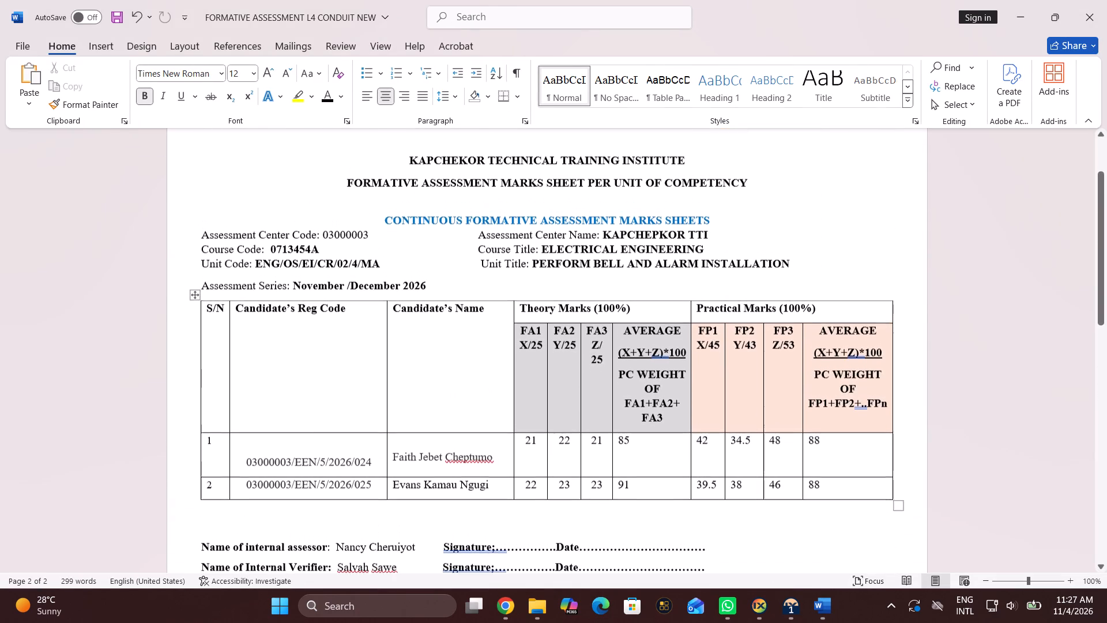
scroll(574, 210, up, 2)
click(521, 177)
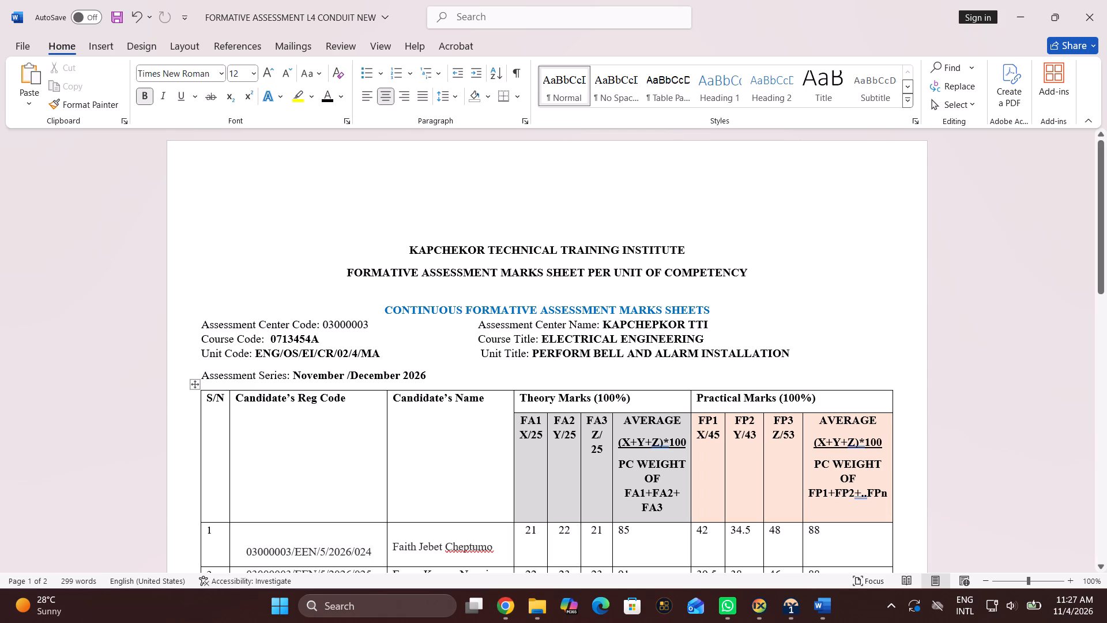
key(Delete)
key(Delete)
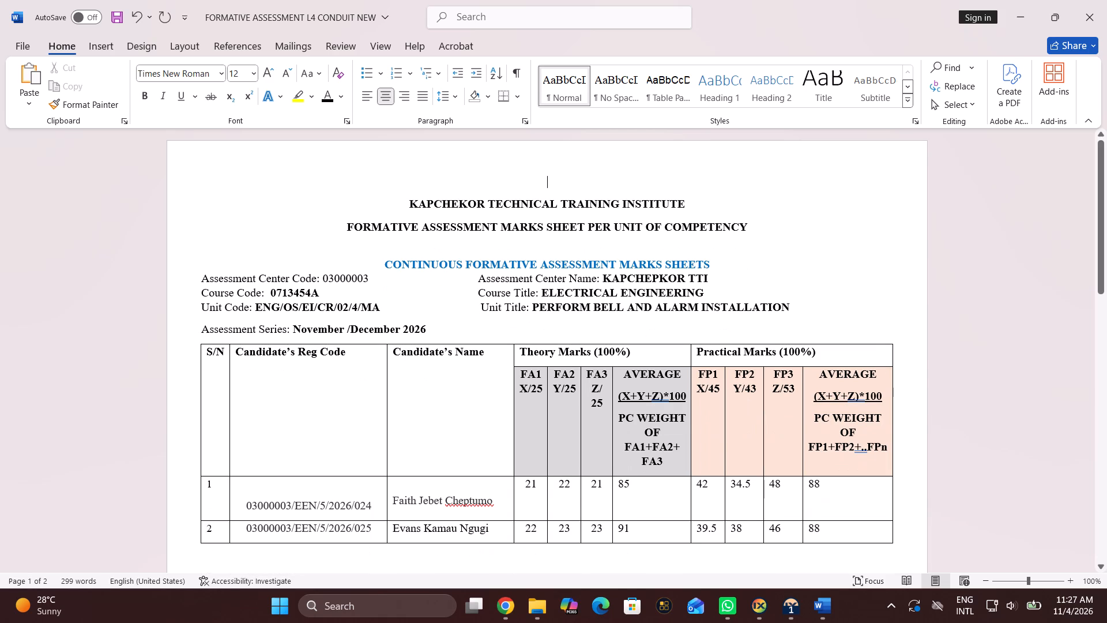
key(Delete)
key(Return)
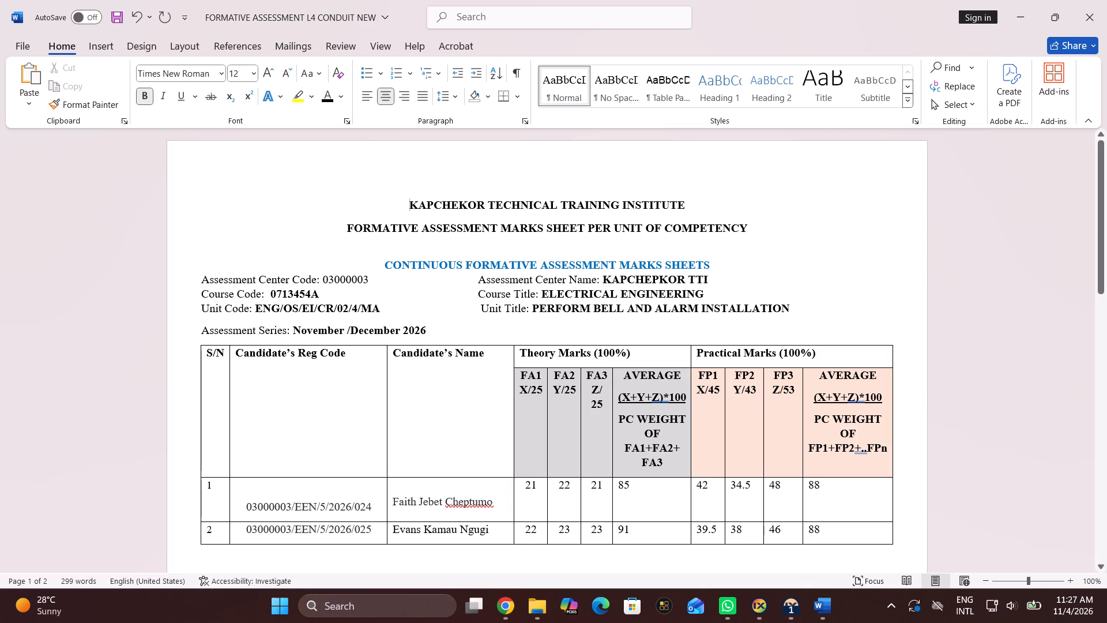
Examine the pasted Bell and Alarm sheet against the original conduit sheet on the second page.
scroll(659, 283, down, 2)
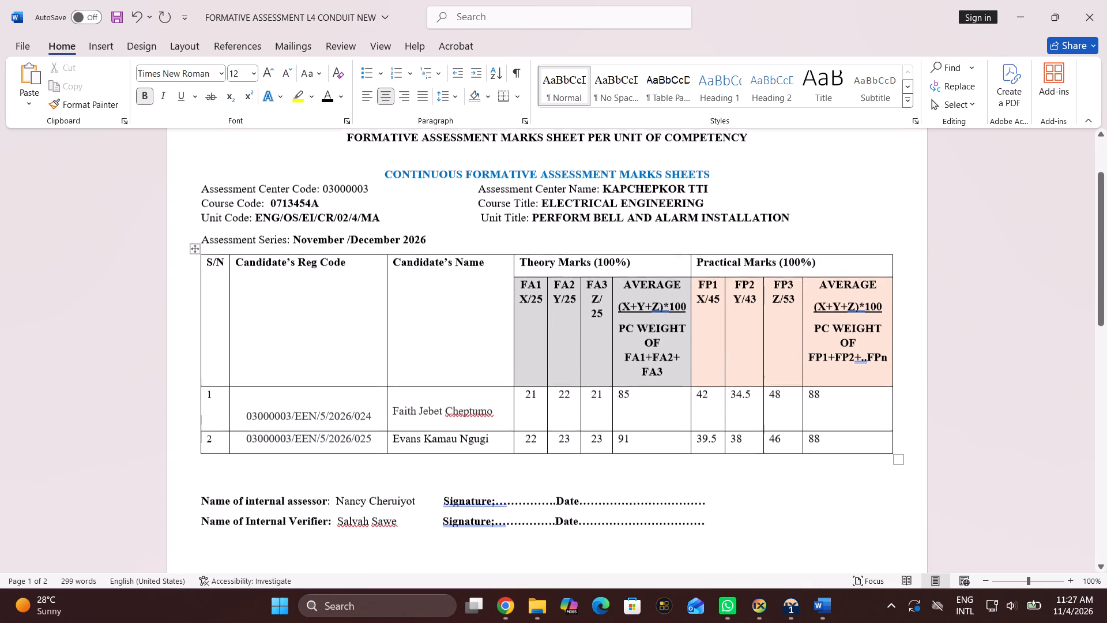
scroll(659, 283, down, 1)
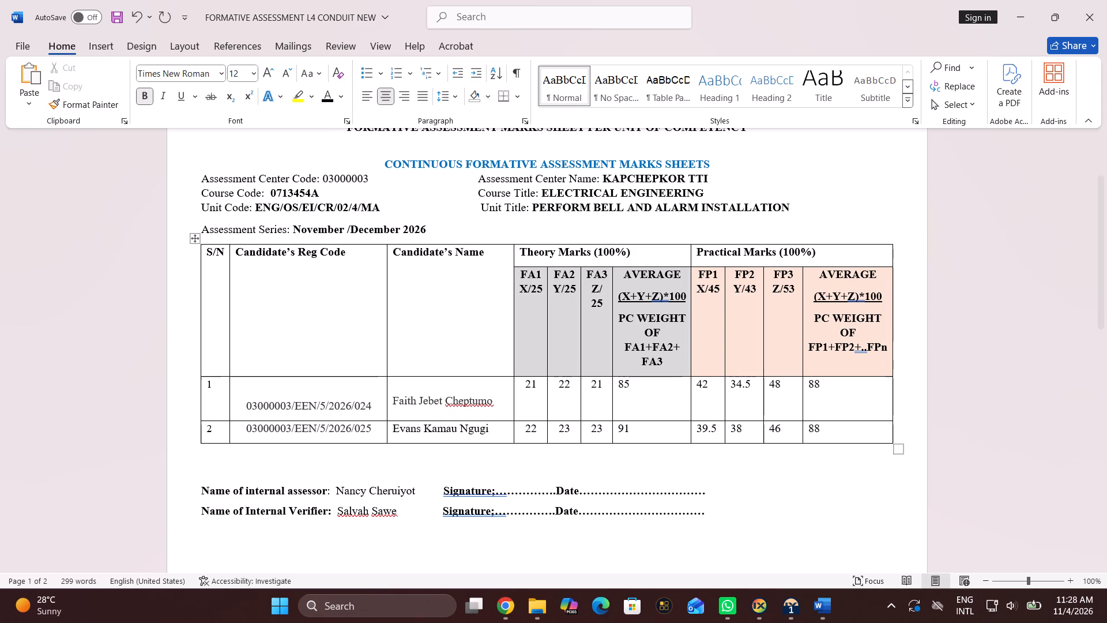
scroll(659, 283, down, 1)
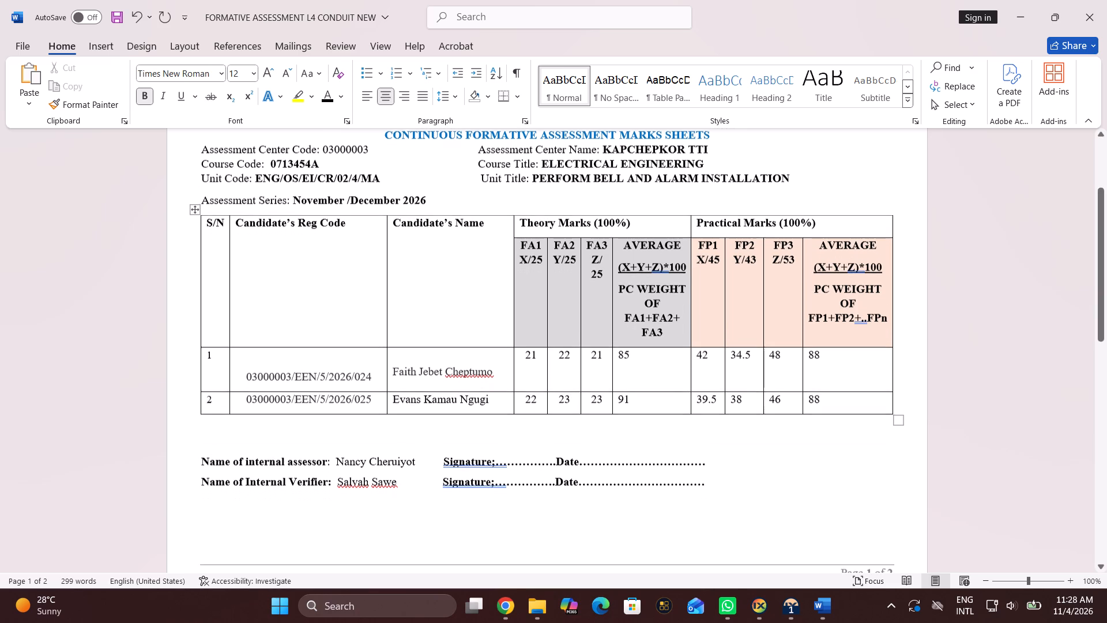
scroll(659, 283, down, 1)
scroll(659, 283, up, 1)
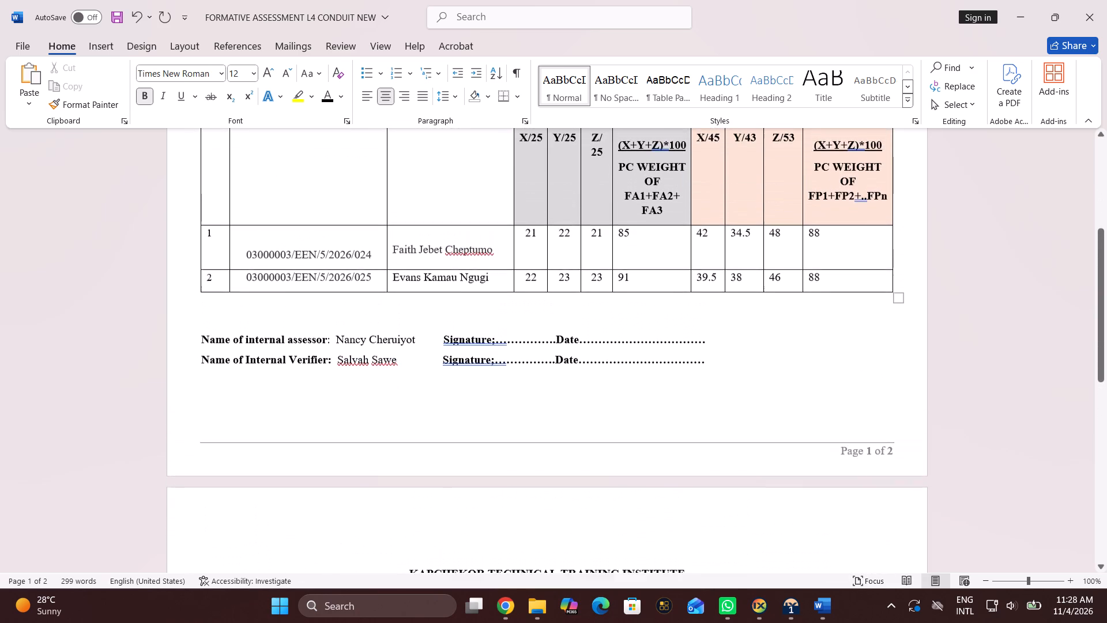
scroll(659, 283, up, 1)
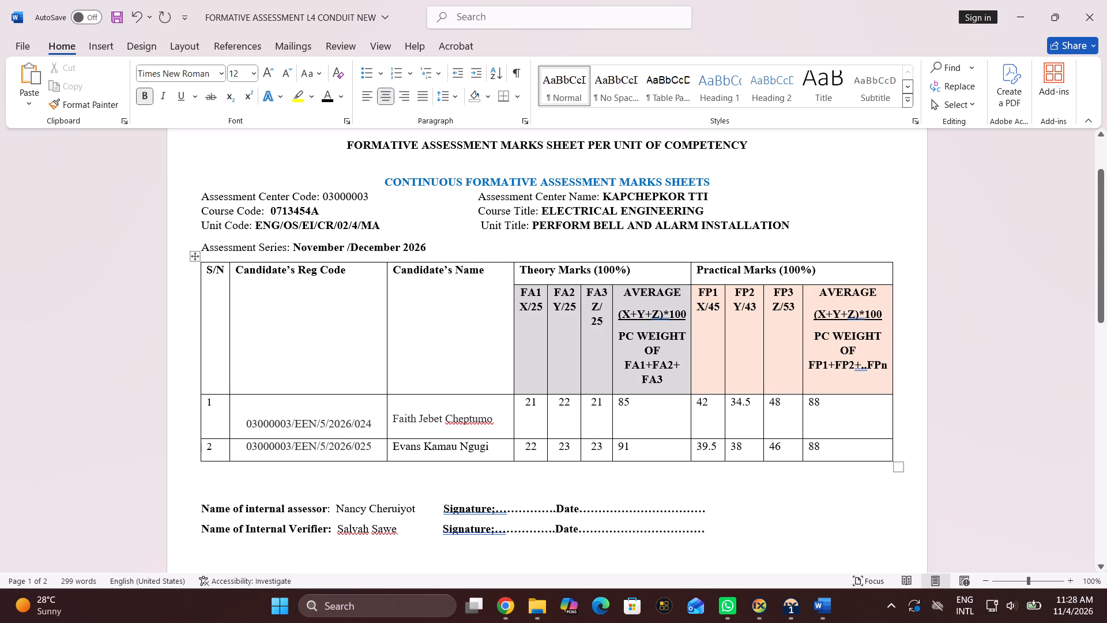
scroll(659, 283, down, 2)
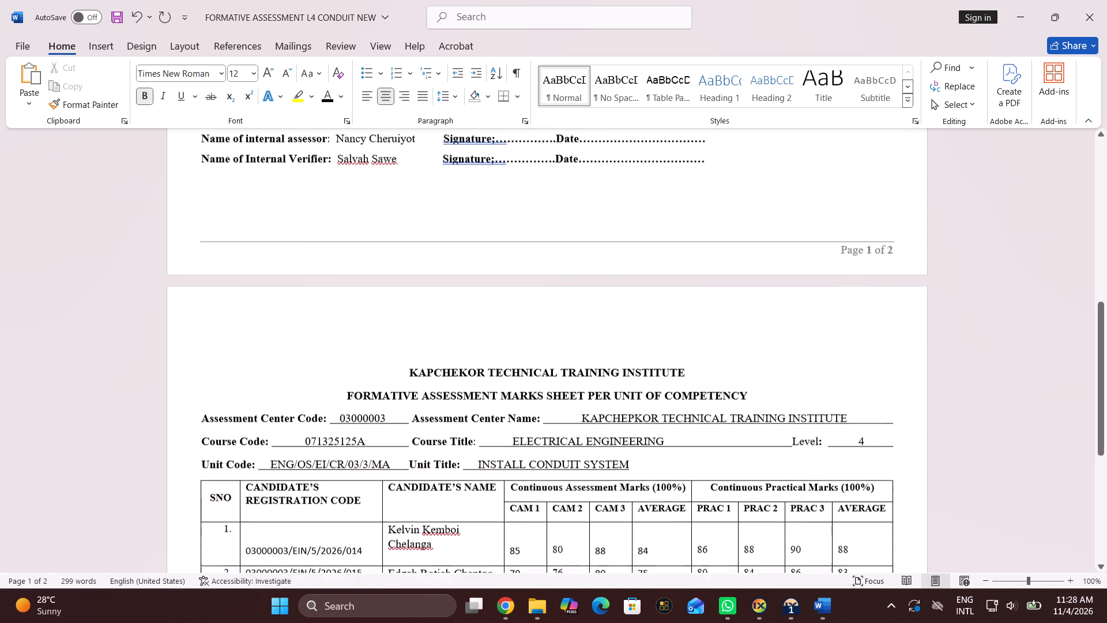
scroll(659, 283, down, 2)
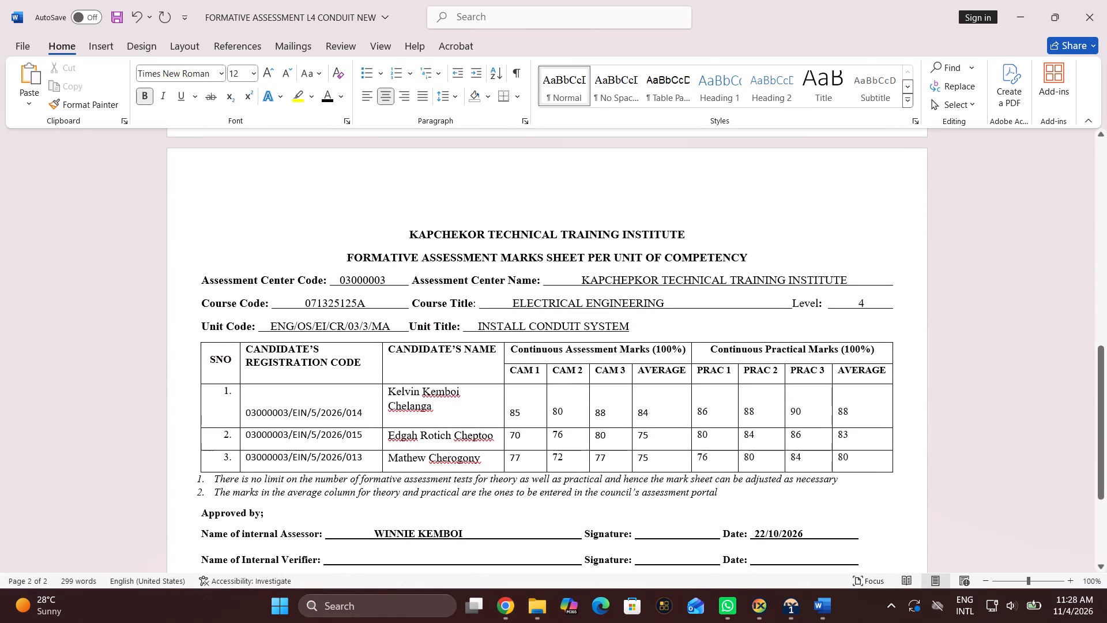
scroll(659, 283, up, 2)
click(659, 283)
Add a third candidate row below candidate 2 in the pasted marks table.
scroll(659, 283, up, 1)
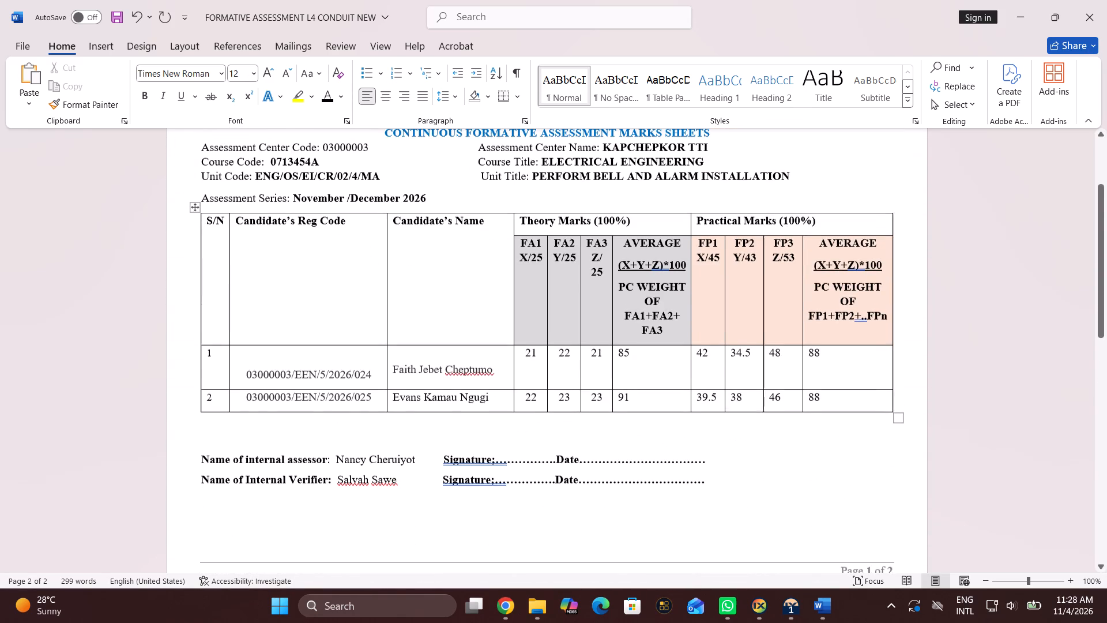
scroll(659, 283, up, 1)
click(901, 408)
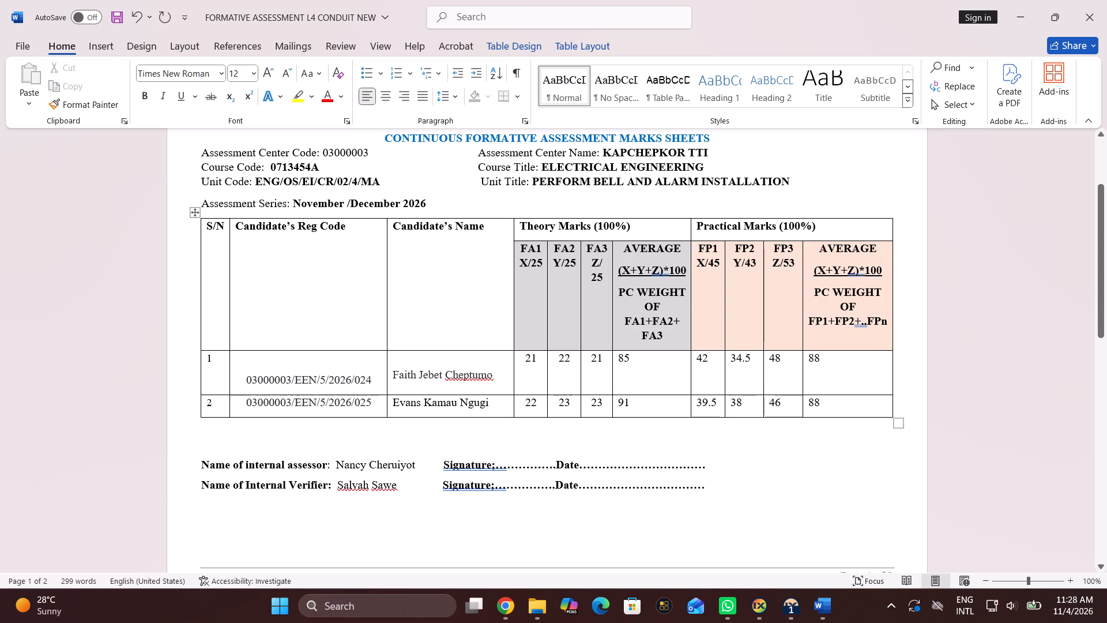
click(903, 405)
click(898, 408)
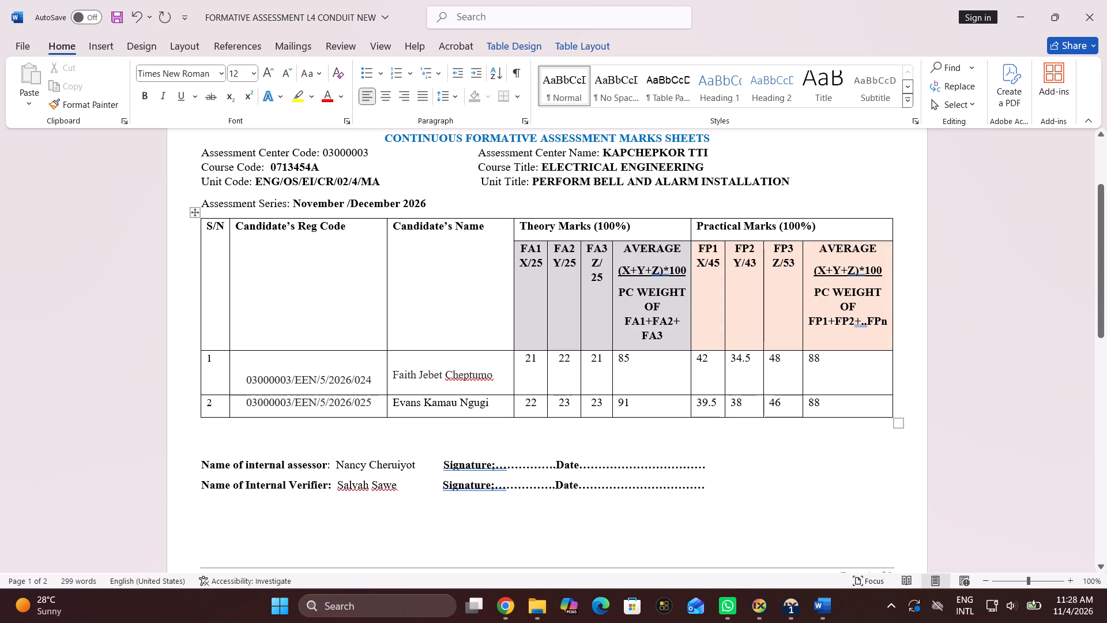
click(902, 404)
key(Return)
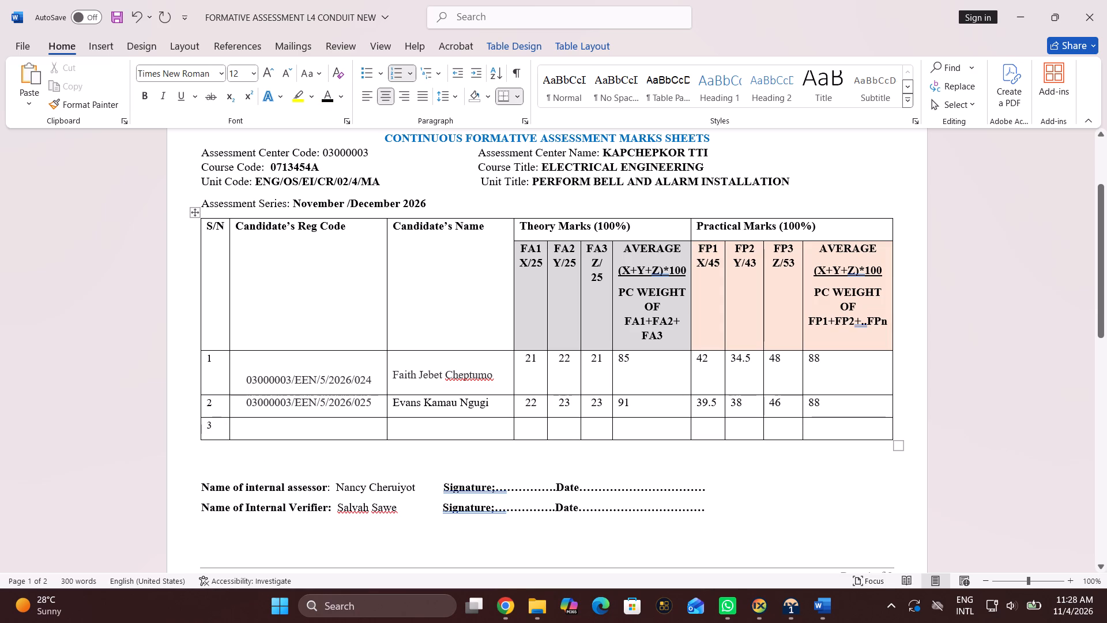
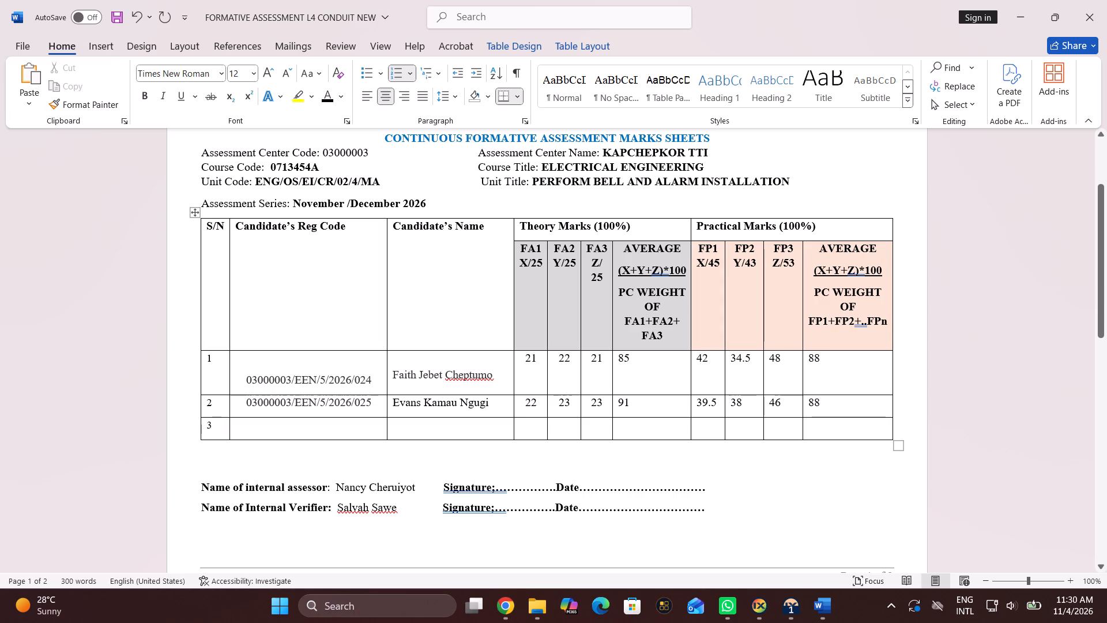
Copy the Level field with its value 4 from the course line of the original conduit sheet on the second page.
scroll(558, 178, up, 1)
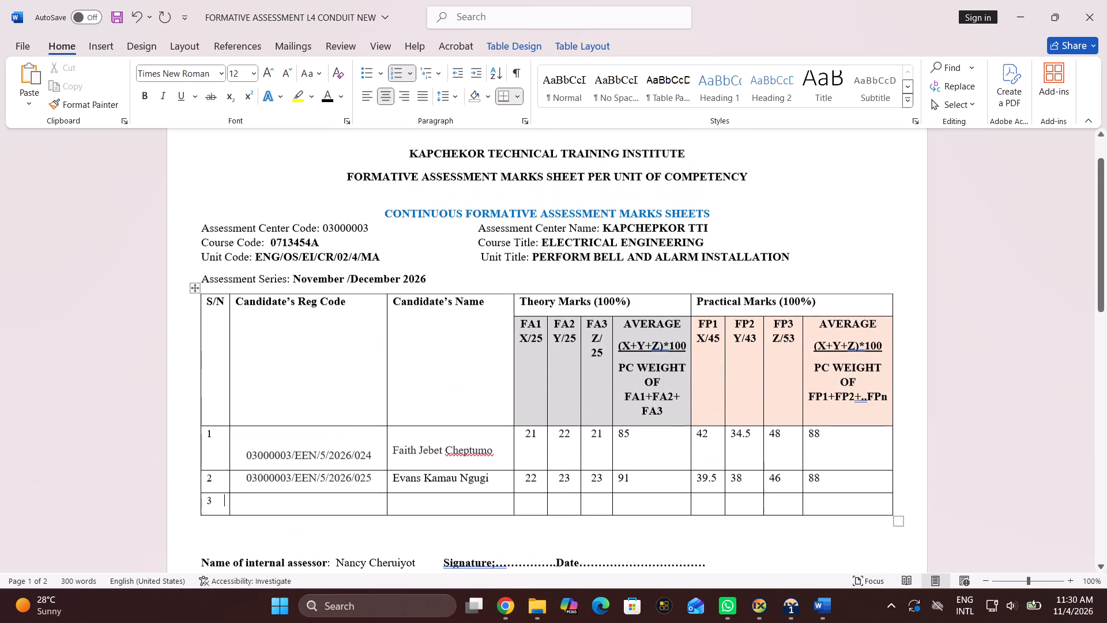
scroll(558, 178, up, 1)
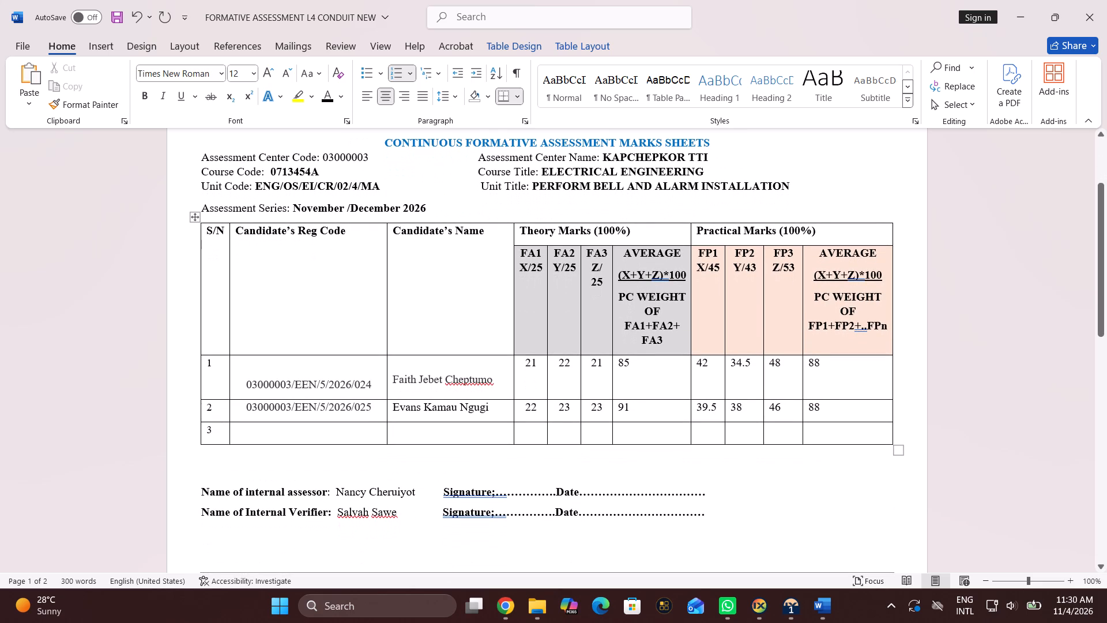
scroll(558, 178, down, 2)
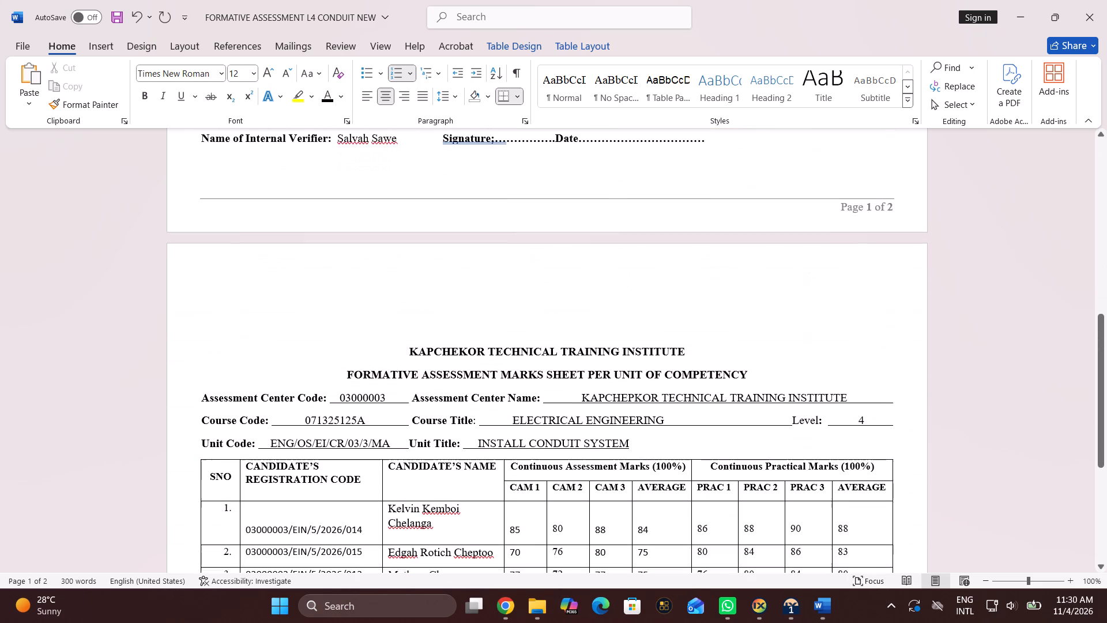
scroll(560, 170, down, 1)
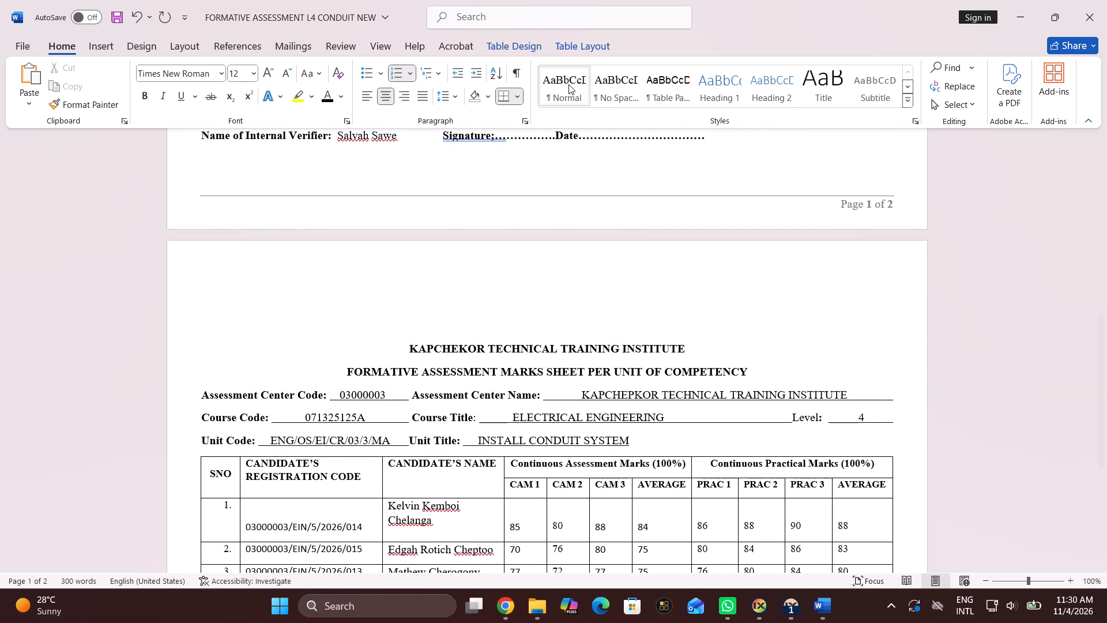
scroll(568, 84, down, 2)
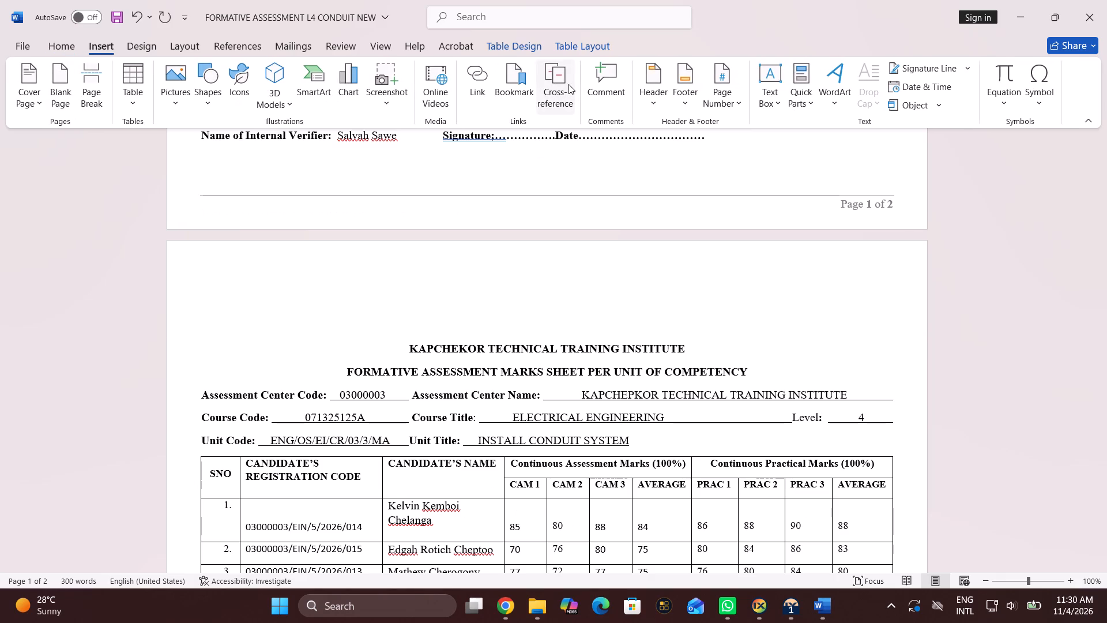
scroll(613, 252, down, 1)
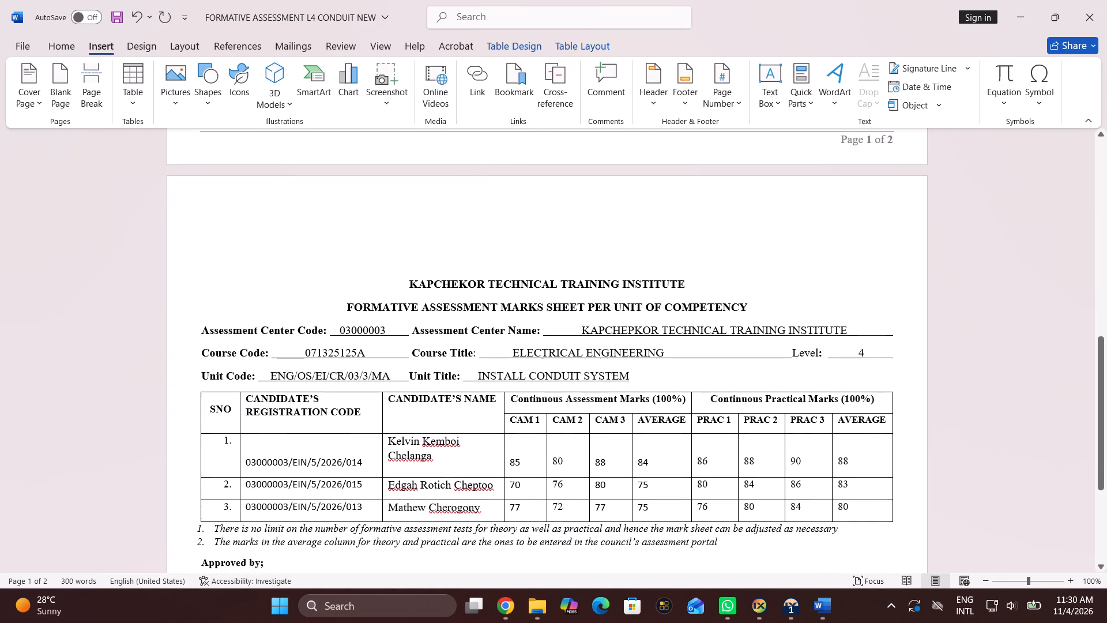
scroll(613, 252, down, 3)
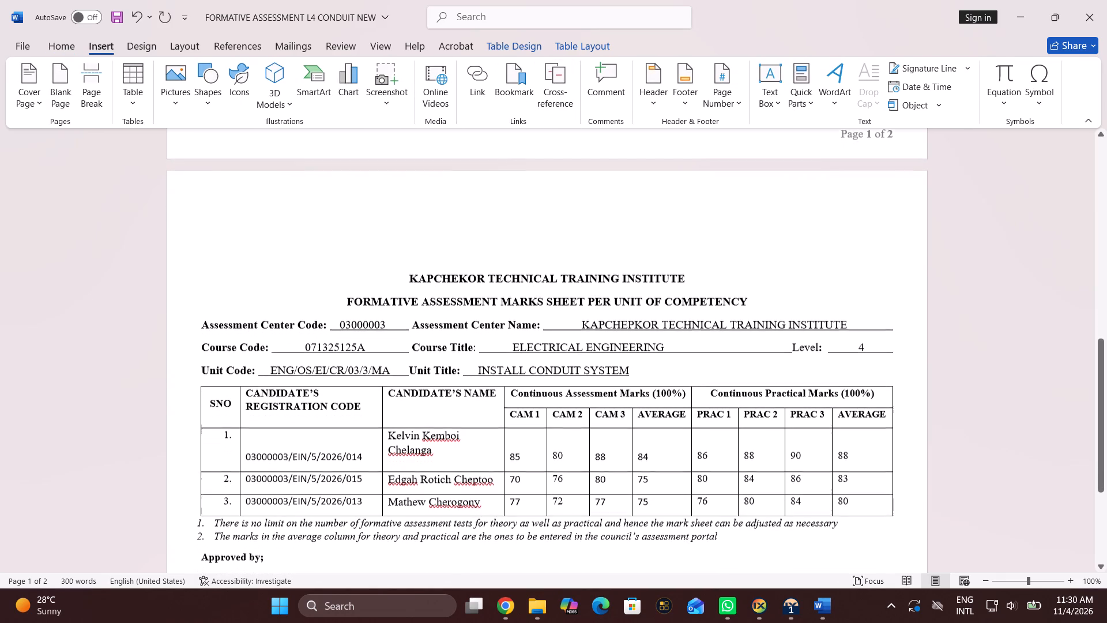
scroll(613, 252, down, 1)
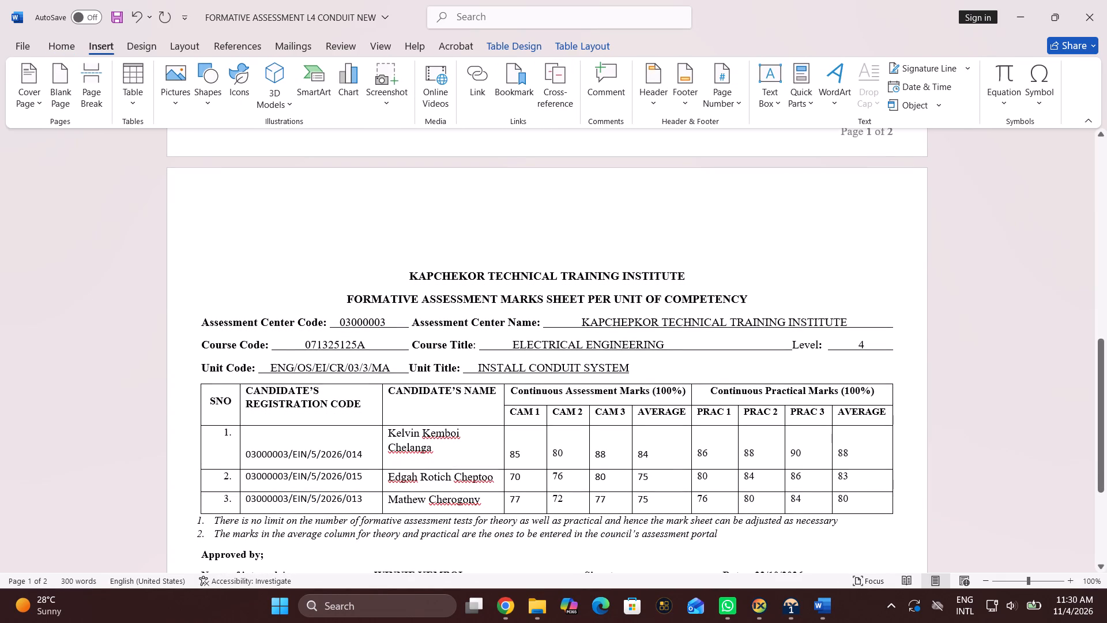
drag(894, 350, 800, 345)
key(ctrl+c)
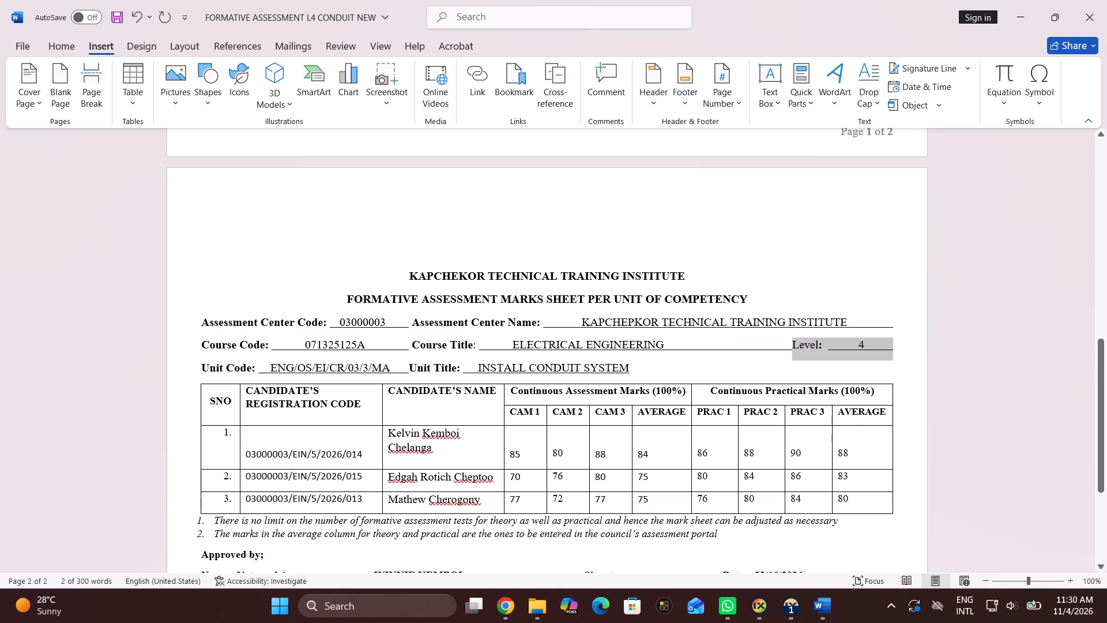
Paste the copied Level field after the Assessment Series date in the pasted Bell and Alarm sheet, spaced under the Unit Title column.
right_click(708, 249)
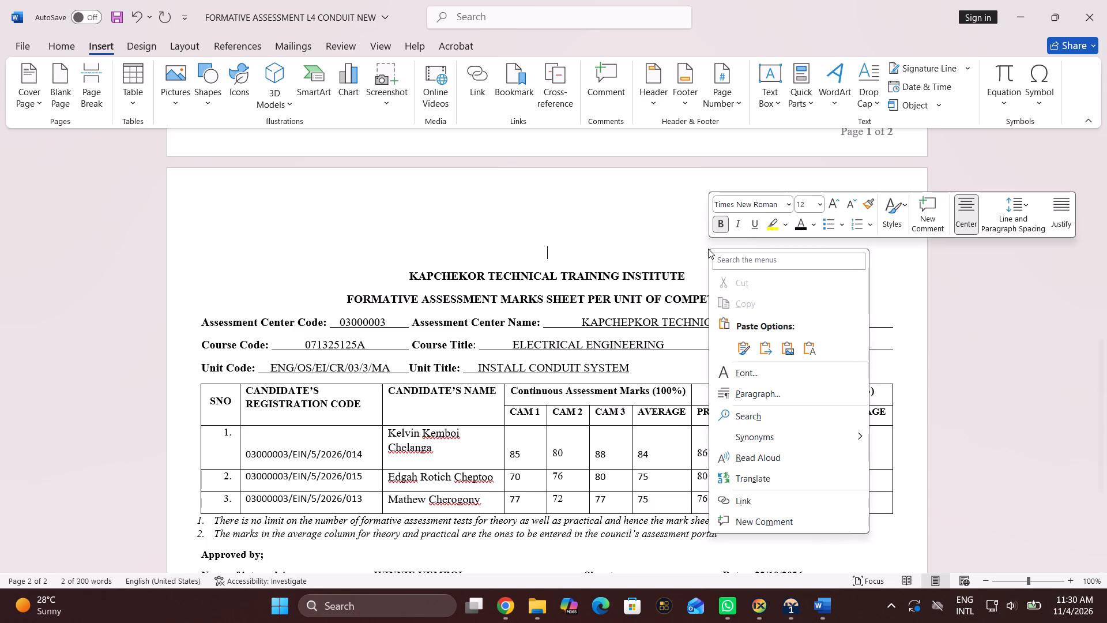
scroll(708, 249, up, 4)
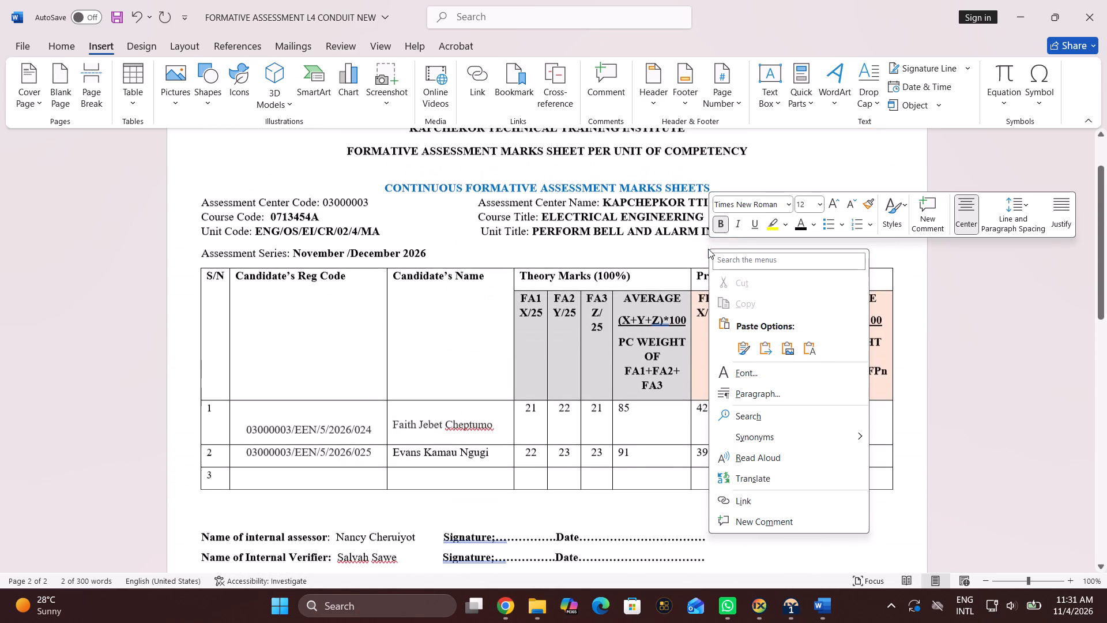
click(517, 222)
scroll(588, 228, up, 2)
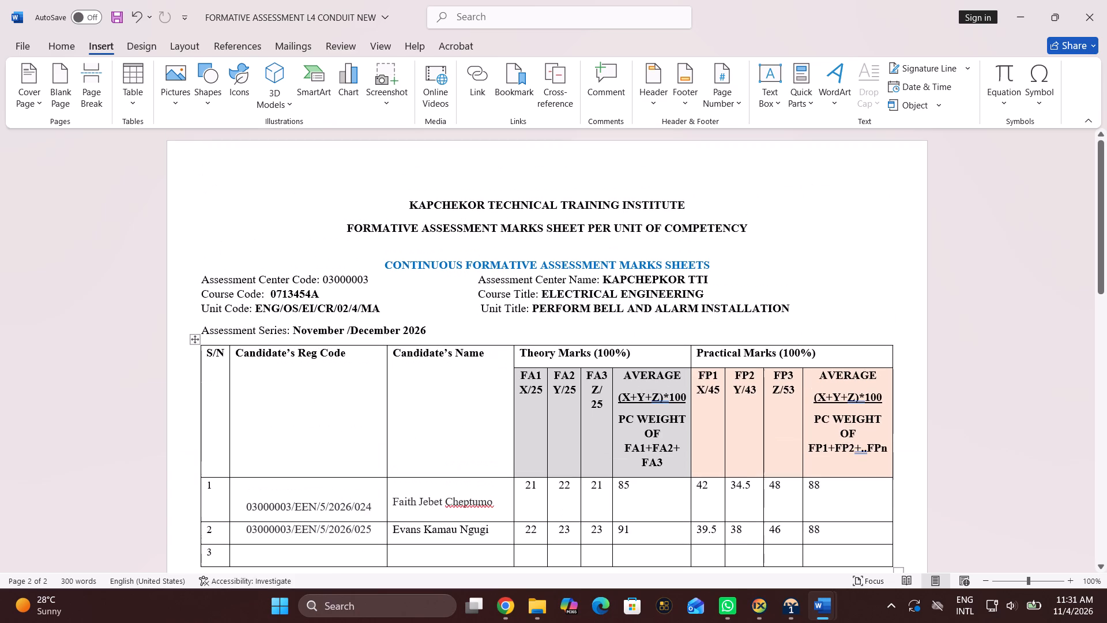
click(485, 329)
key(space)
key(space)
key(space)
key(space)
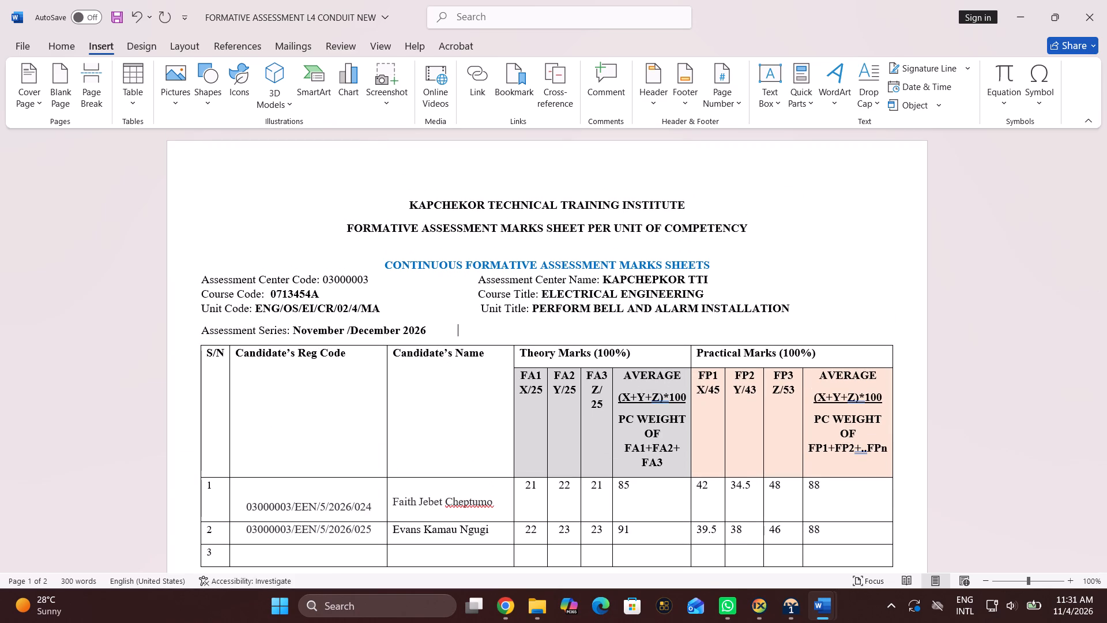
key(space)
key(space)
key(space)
key(ctrl+v)
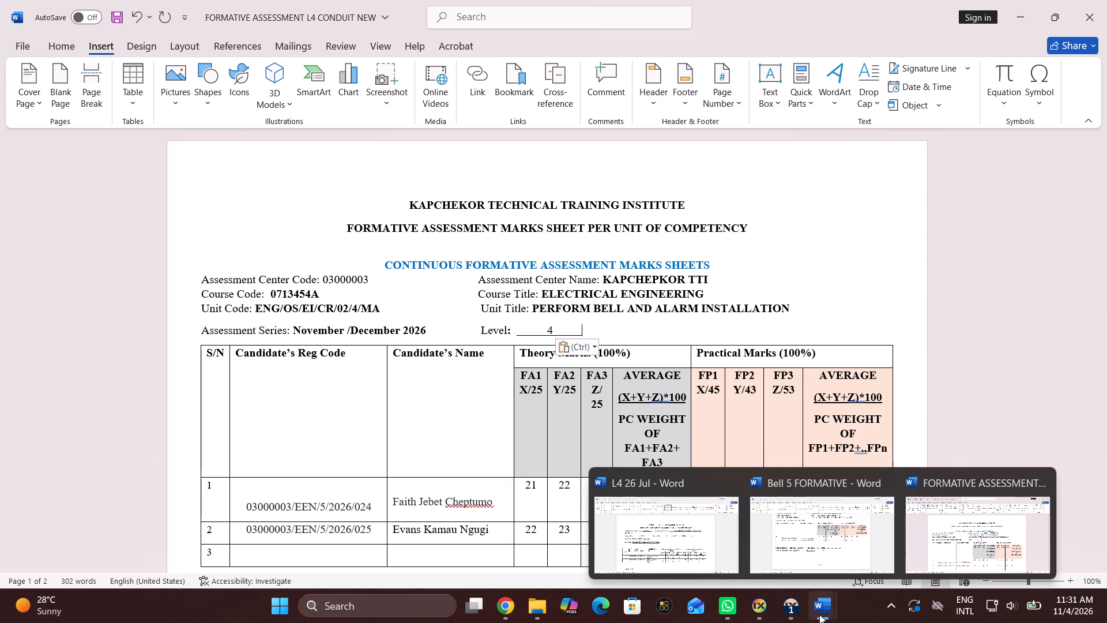
Switch to the Bell 5 FORMATIVE document and paste the copied Level field, spaced out, after its Assessment Series date.
click(818, 550)
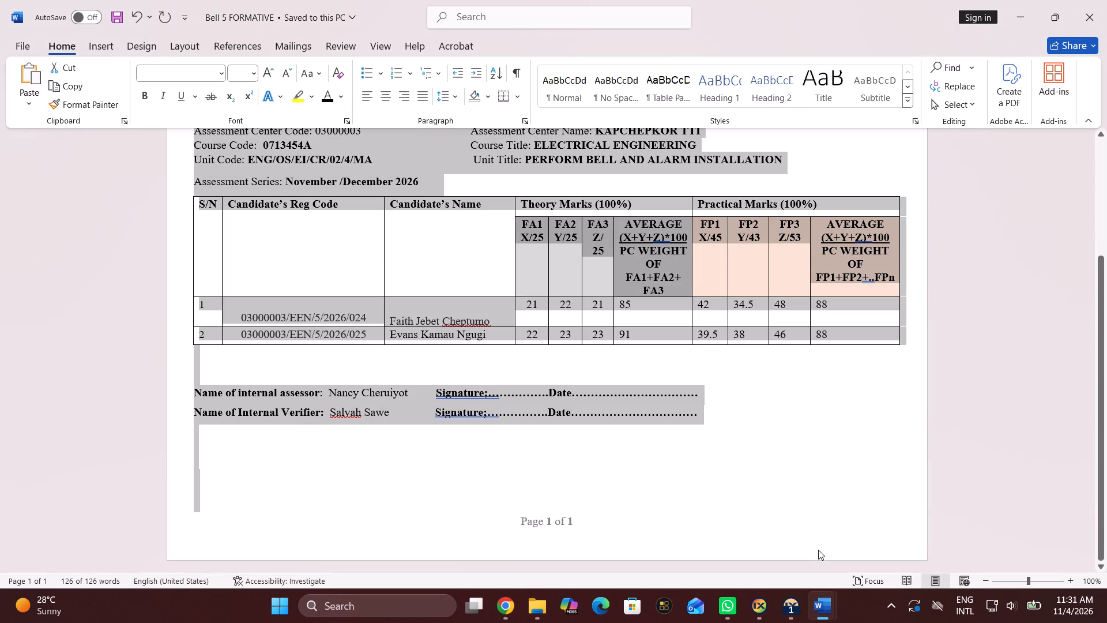
click(732, 376)
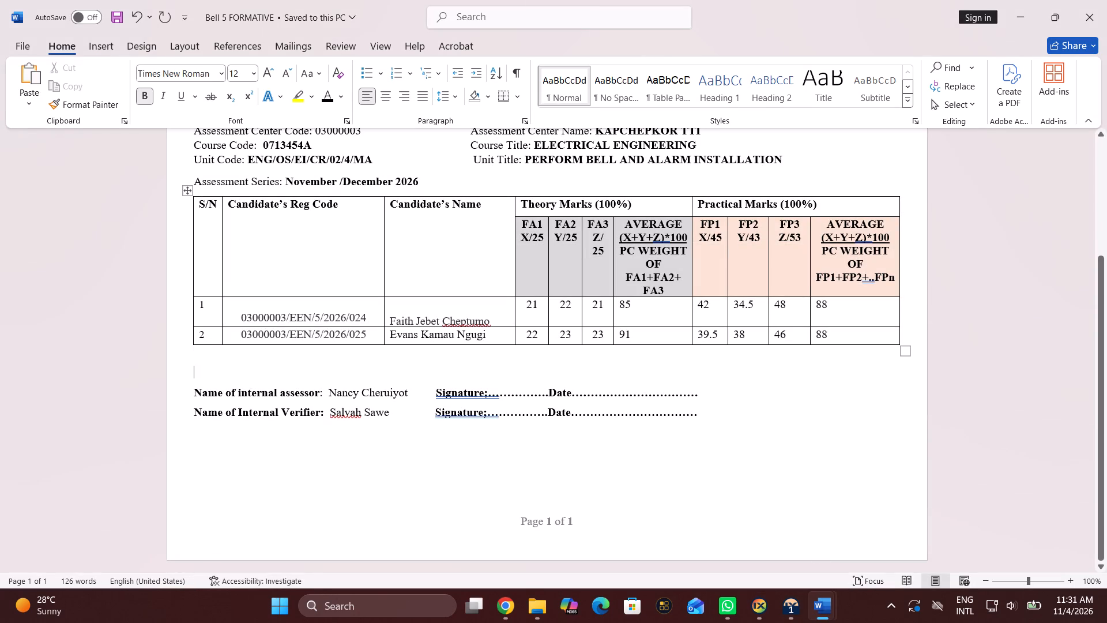
click(447, 186)
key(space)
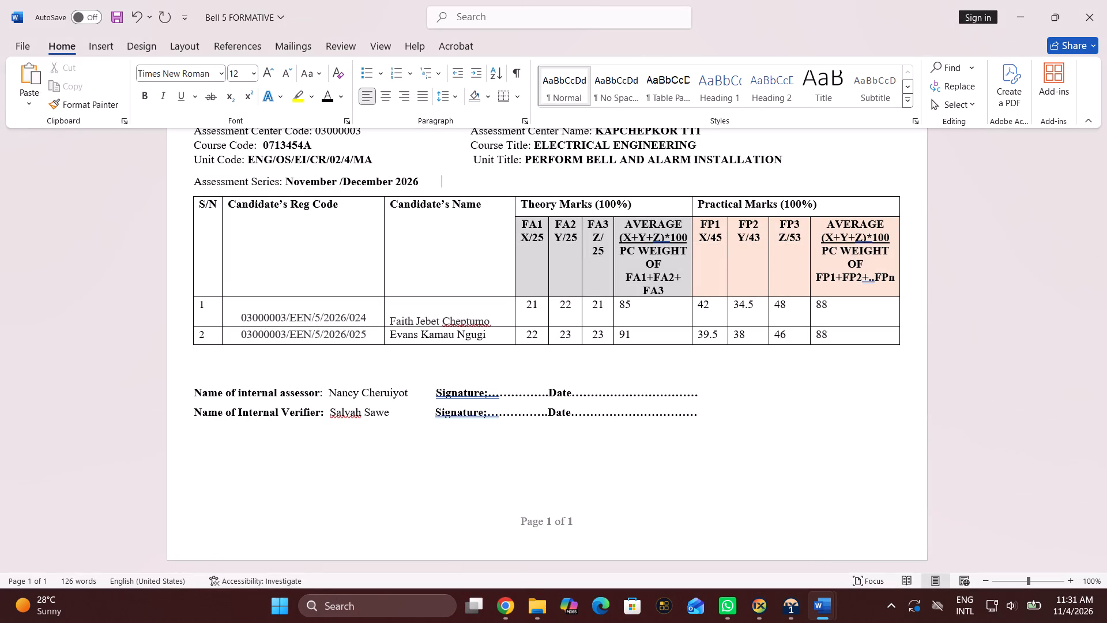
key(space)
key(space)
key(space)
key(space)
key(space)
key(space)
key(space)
key(ctrl+v)
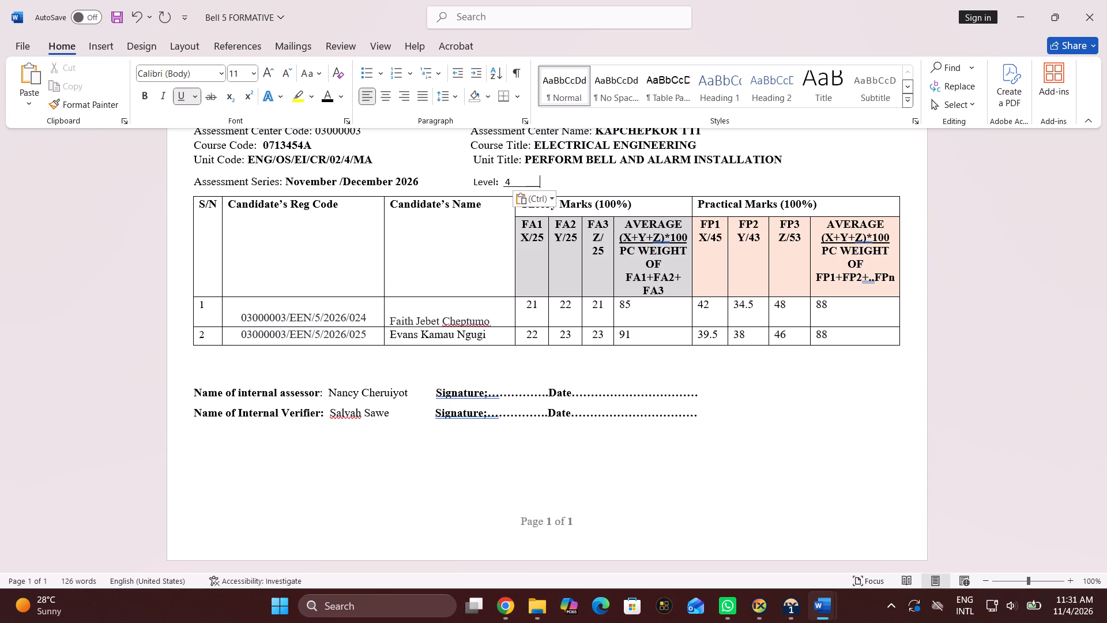
Change the level in the Bell 5 FORMATIVE sheet to 5.
click(517, 181)
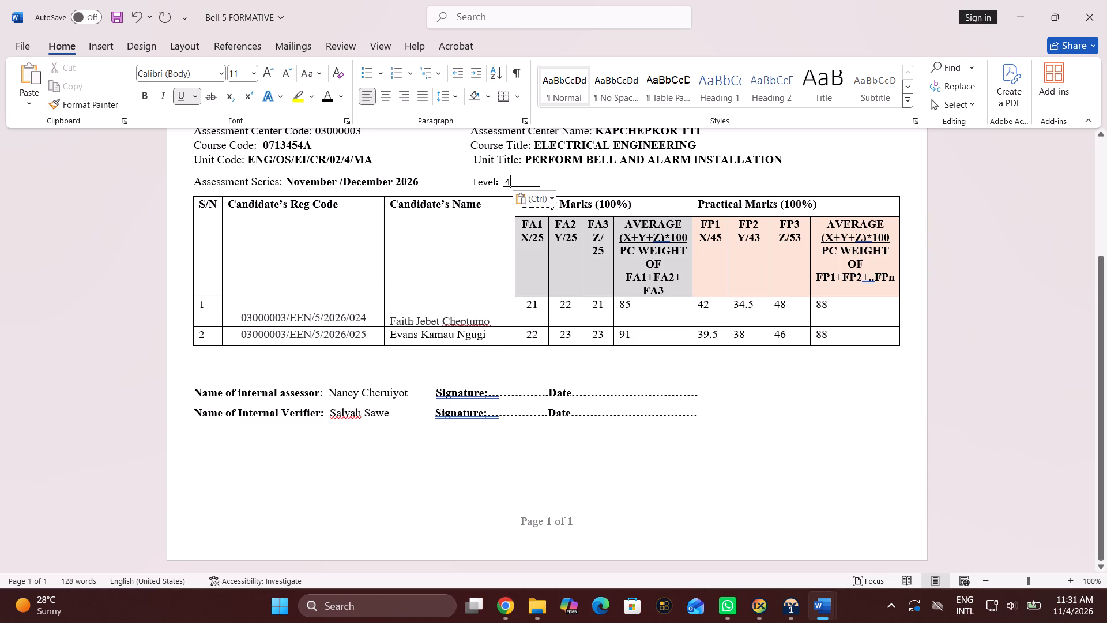
key(BackSpace)
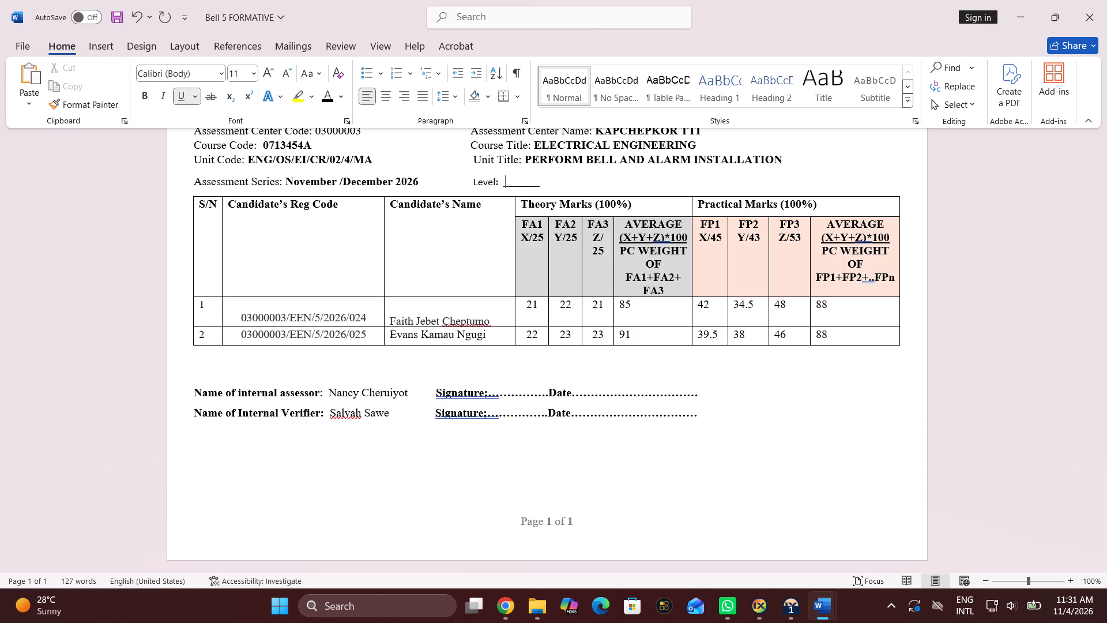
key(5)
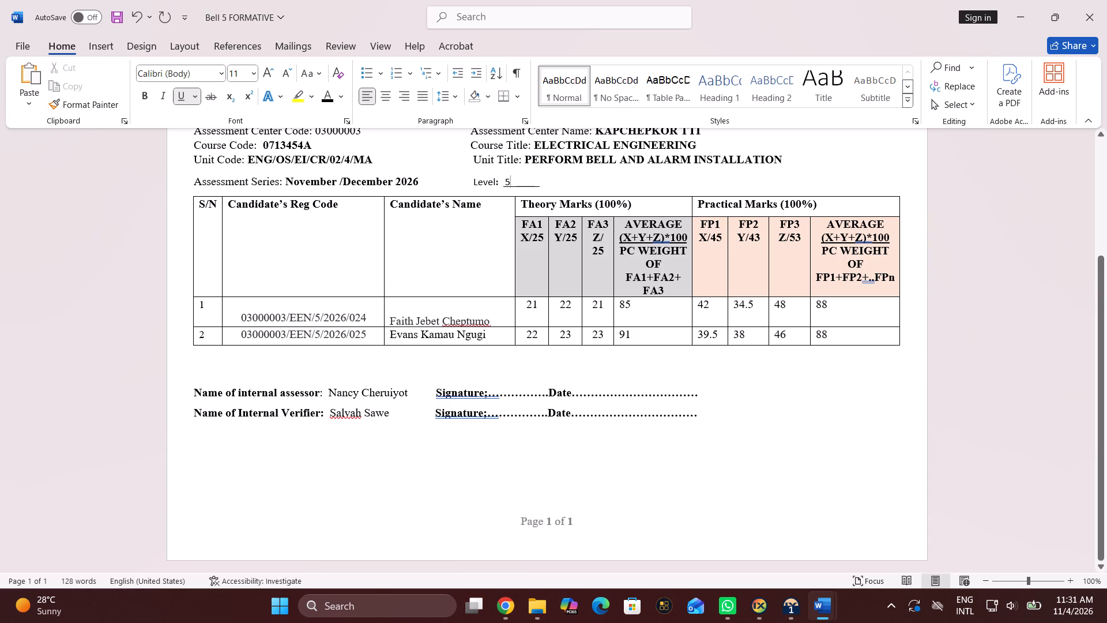
Set the font of the entire Bell 5 FORMATIVE document to Times New Roman.
key(ctrl+a)
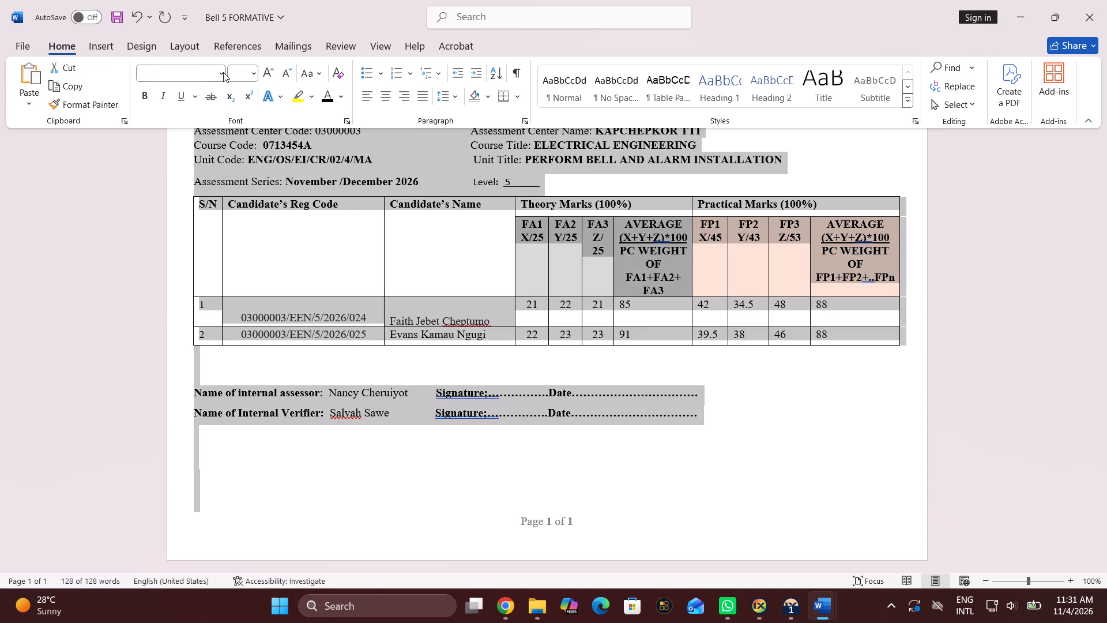
click(223, 73)
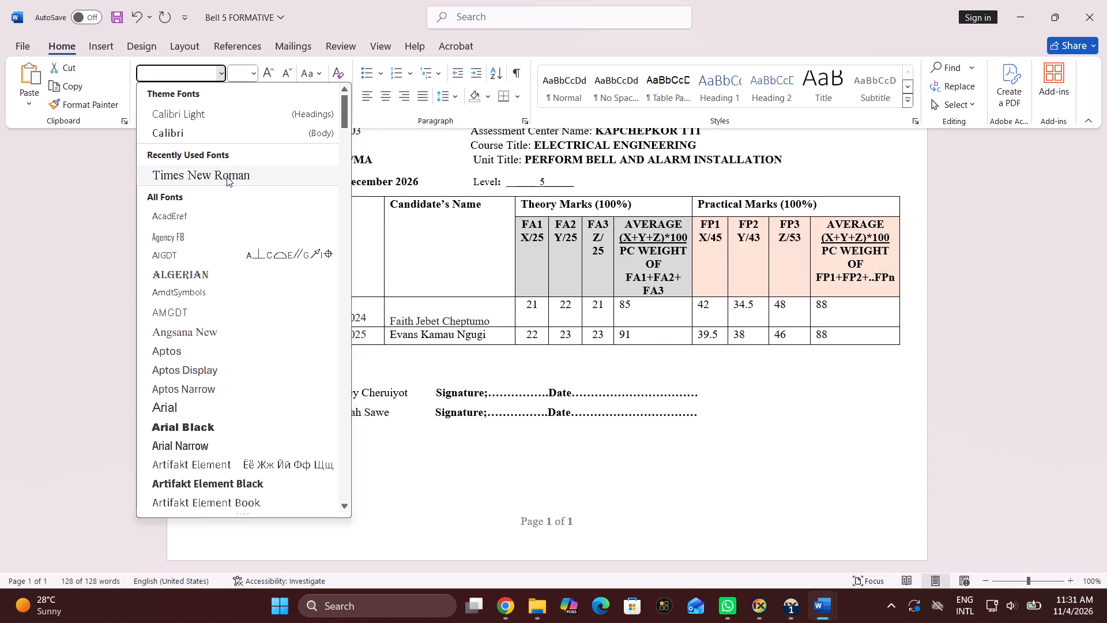
click(227, 177)
click(566, 173)
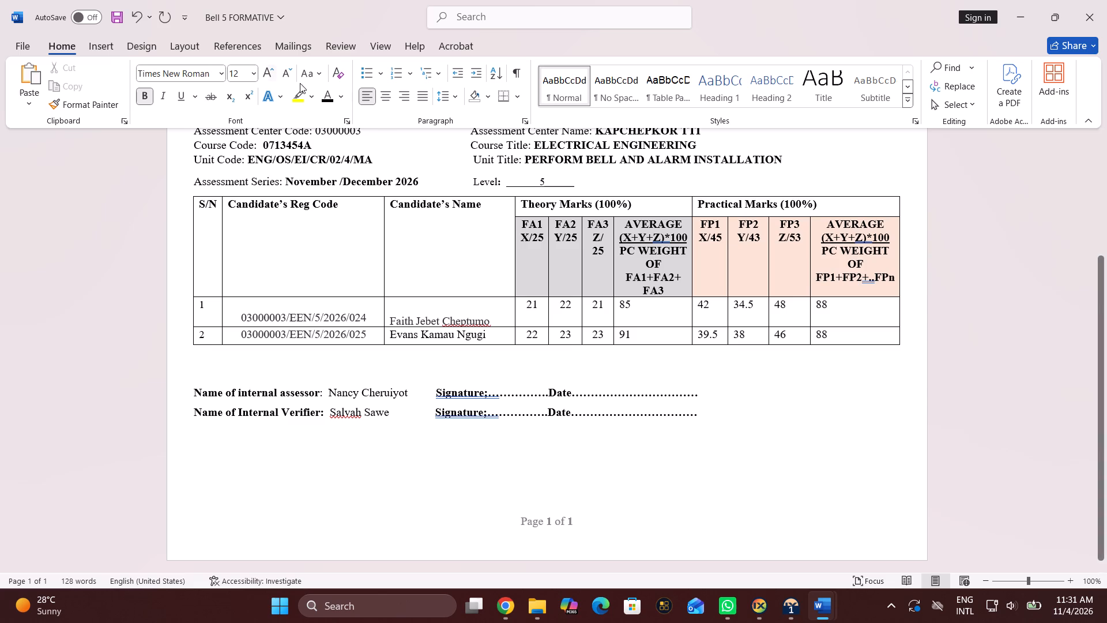
Set the font size of the Level field in the Bell 5 FORMATIVE sheet to 12.
click(571, 182)
drag(571, 182, 484, 179)
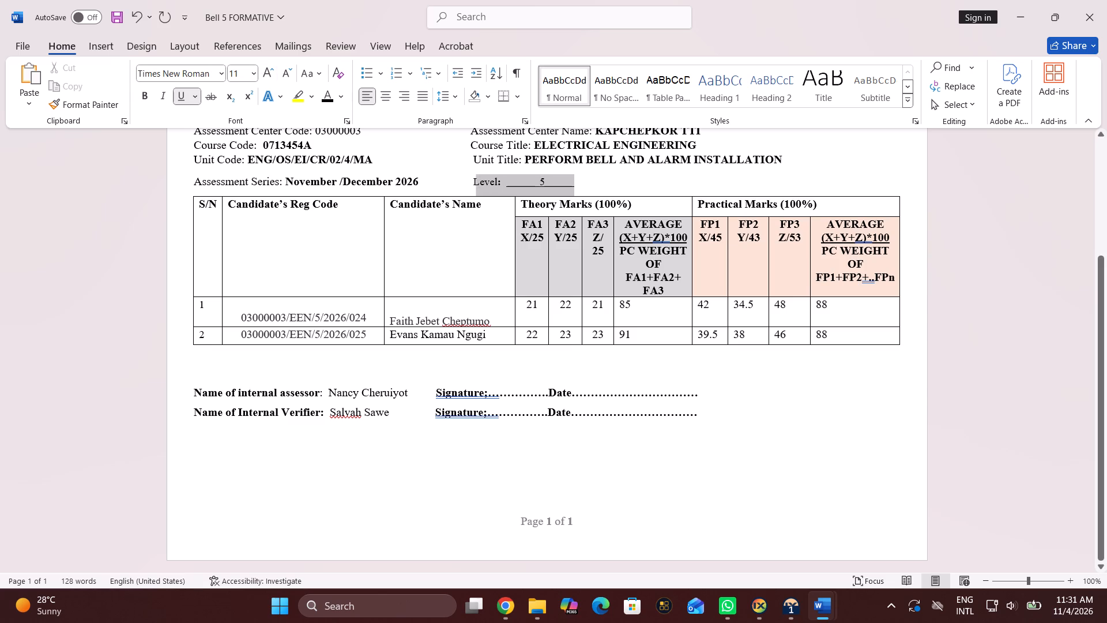
drag(484, 179, 474, 177)
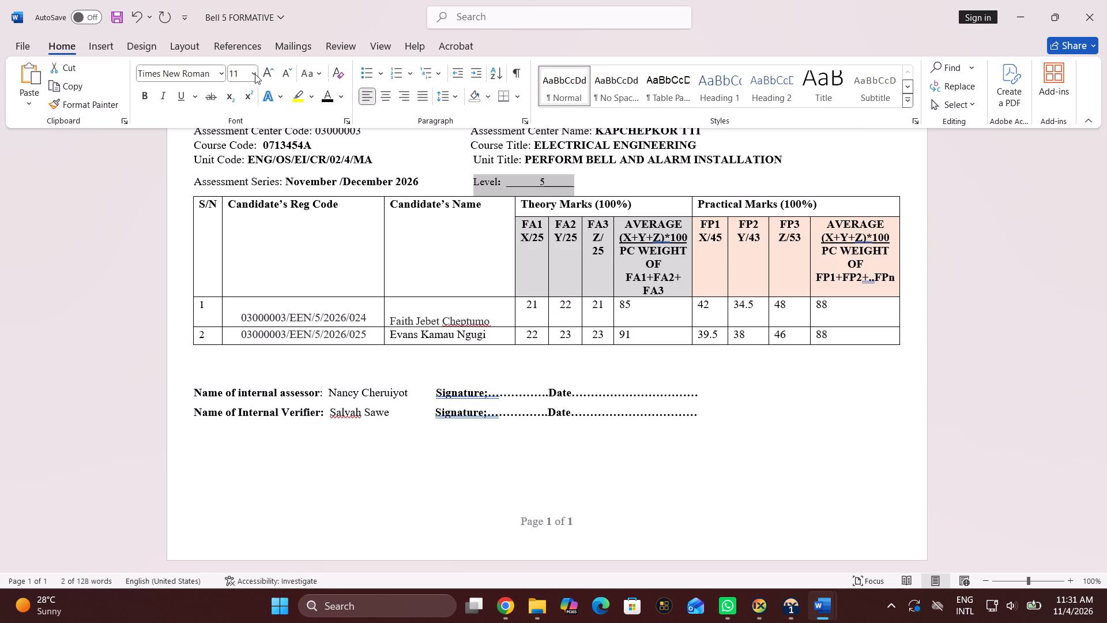
click(255, 73)
click(248, 164)
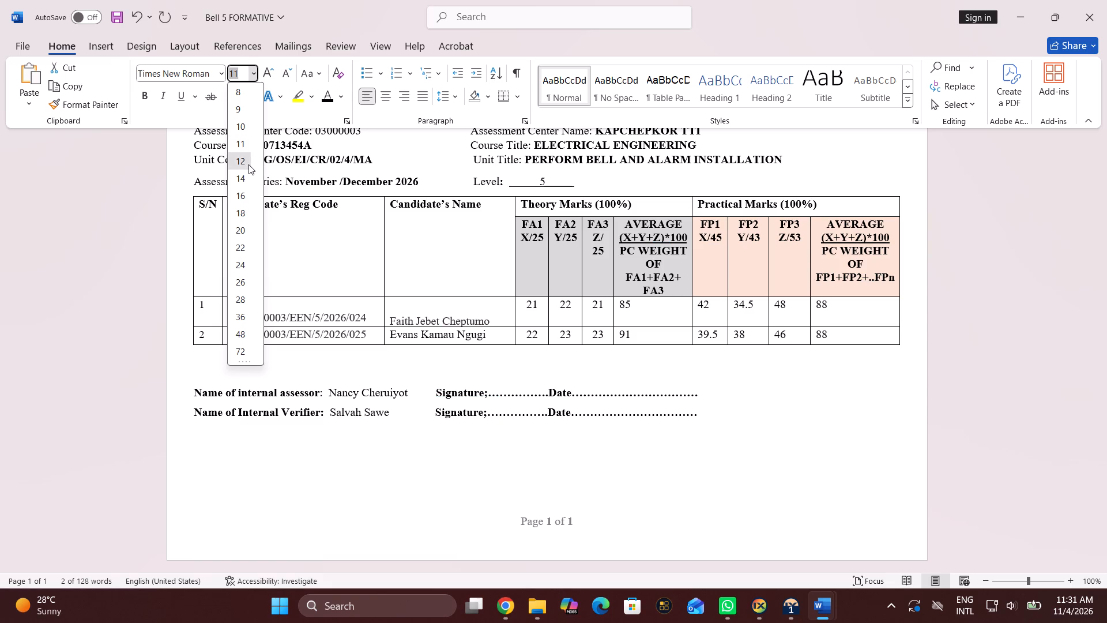
click(742, 425)
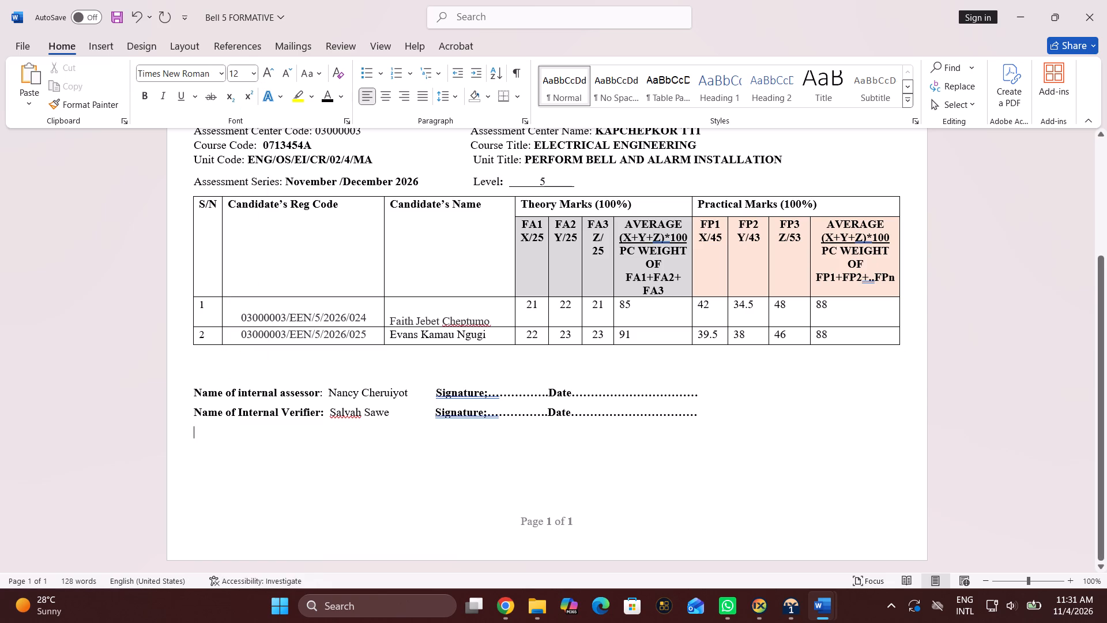
scroll(742, 425, down, 6)
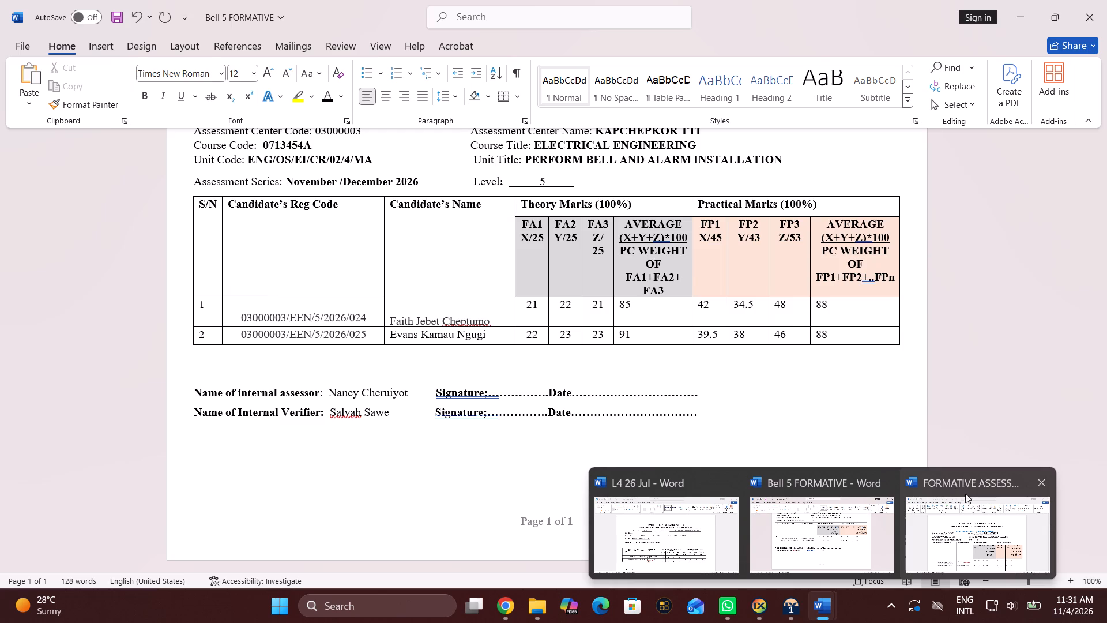
Switch to the FORMATIVE ASSESSMENT L4 CONDUIT NEW document and remove the final three digits from both candidates' registration codes.
click(965, 512)
scroll(822, 470, down, 1)
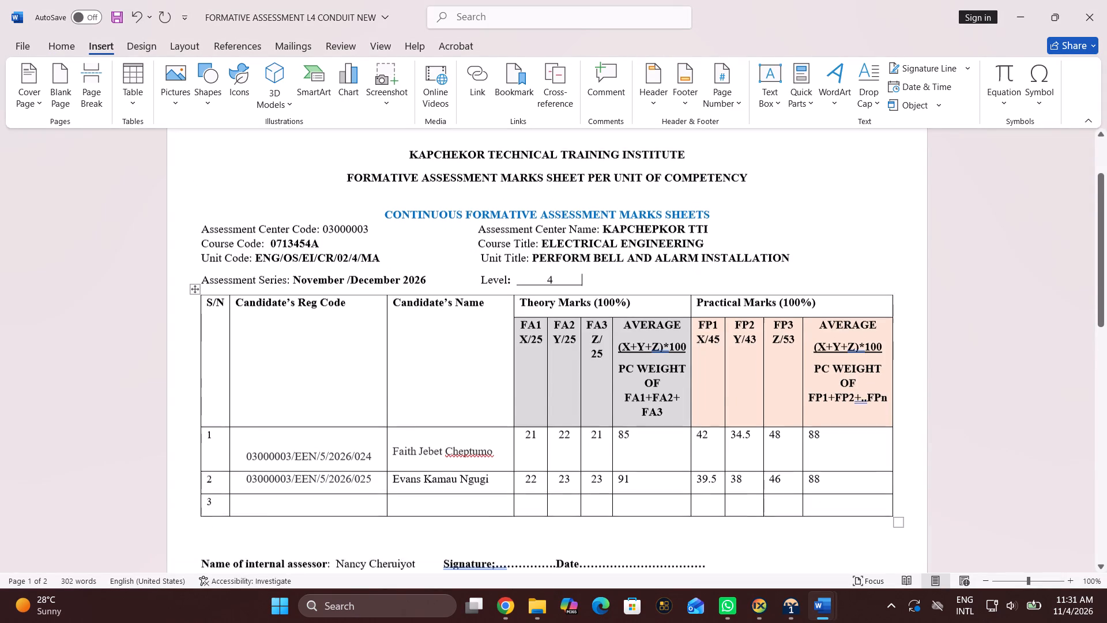
scroll(822, 470, down, 1)
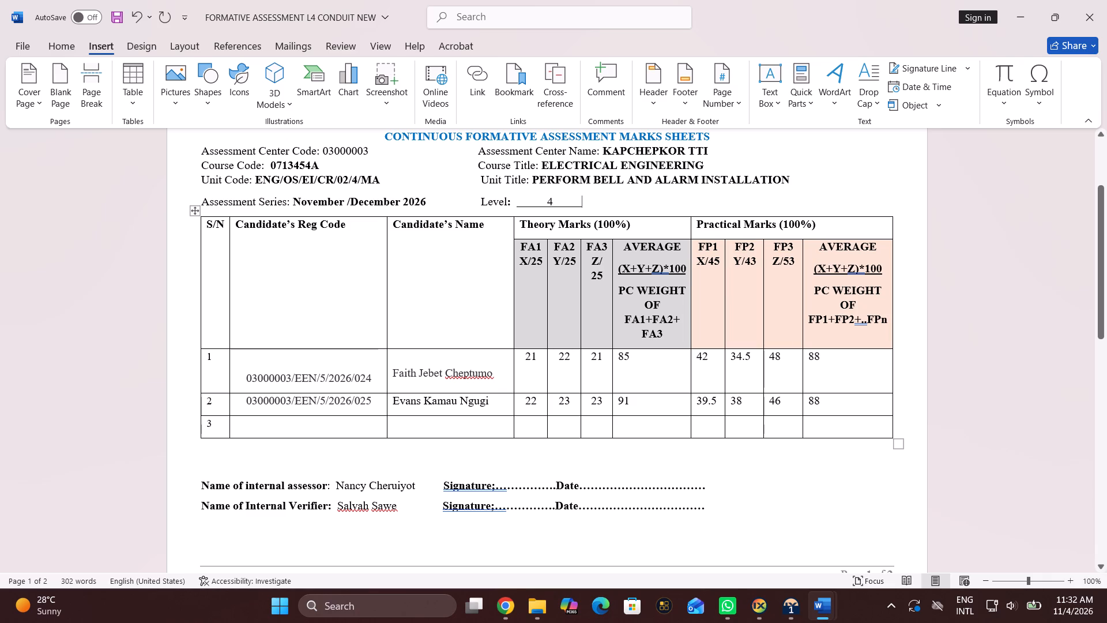
drag(377, 375, 359, 378)
drag(359, 378, 356, 380)
key(BackSpace)
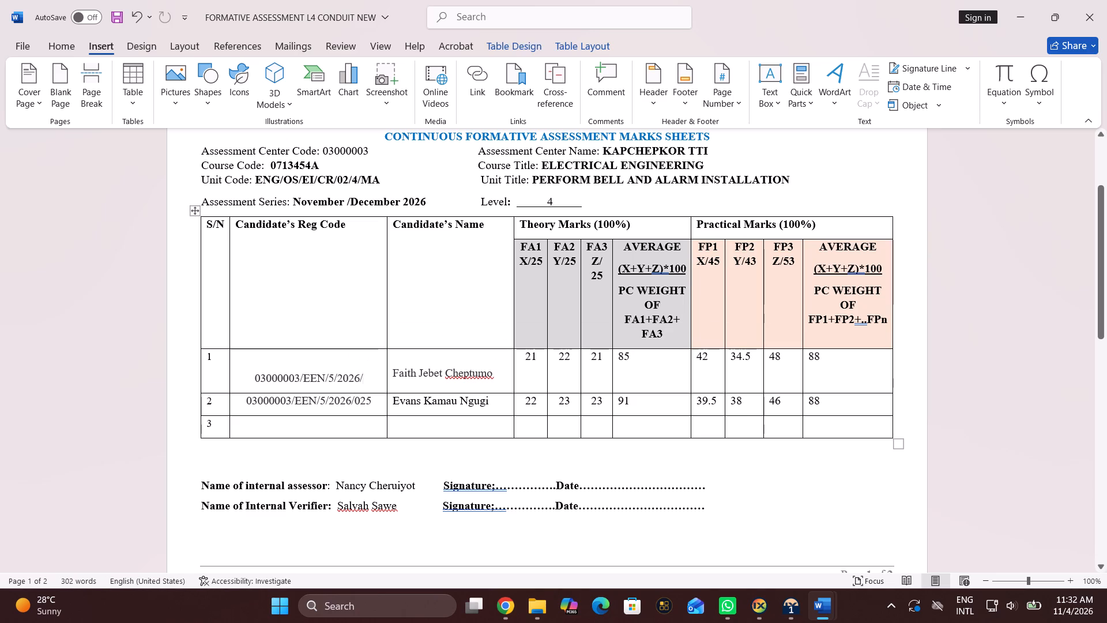
drag(374, 404, 356, 404)
key(Delete)
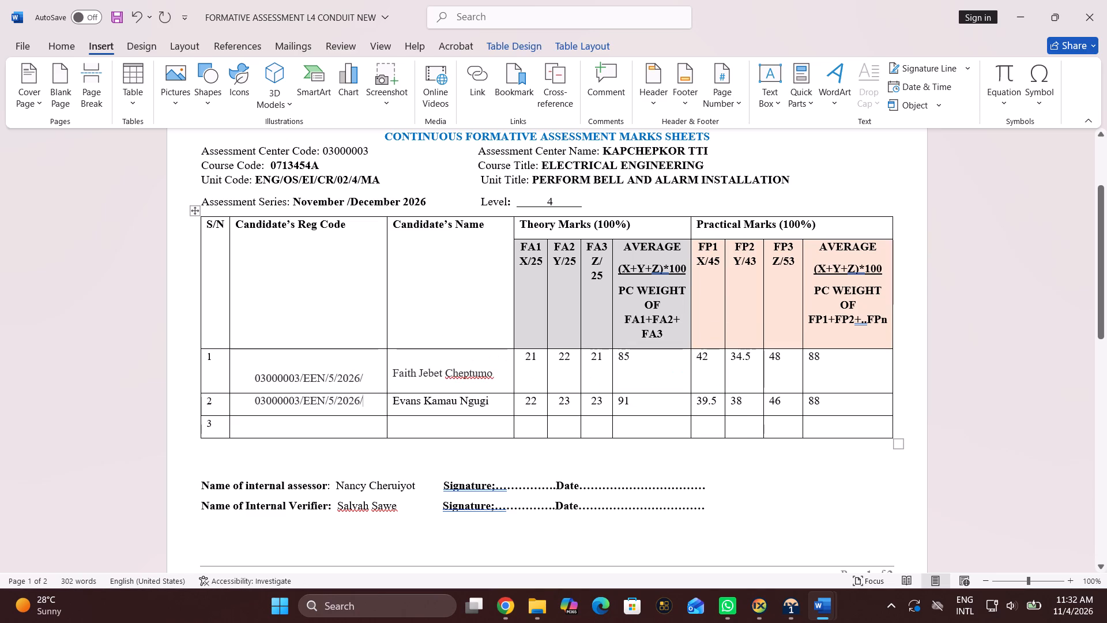
Clear the candidate names and all theory and practical marks from rows 1 and 2 of the table.
click(390, 371)
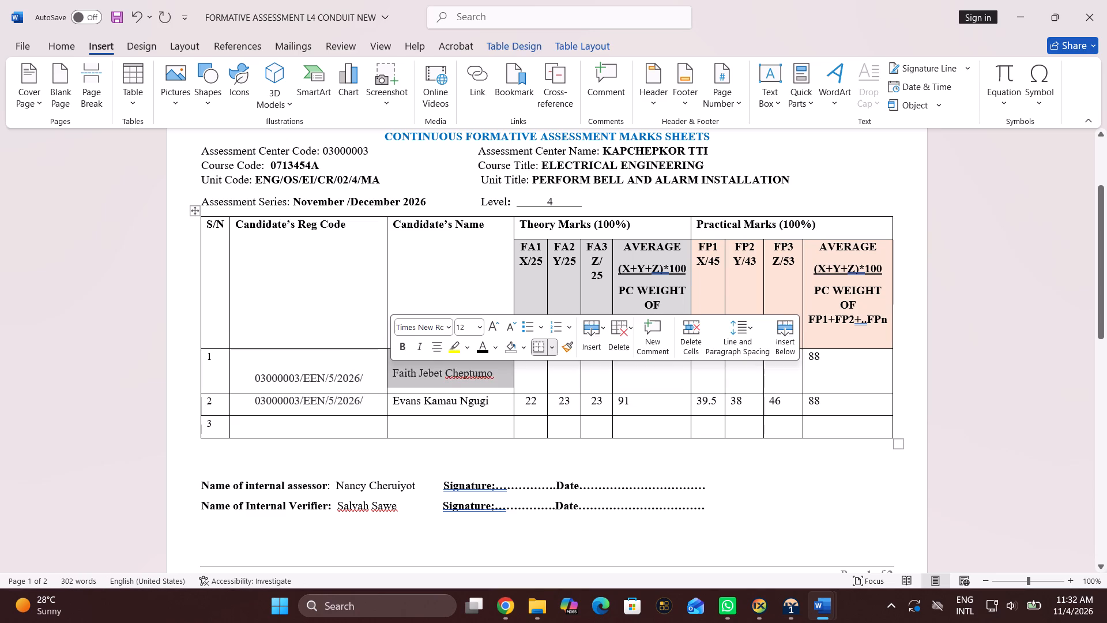
click(397, 374)
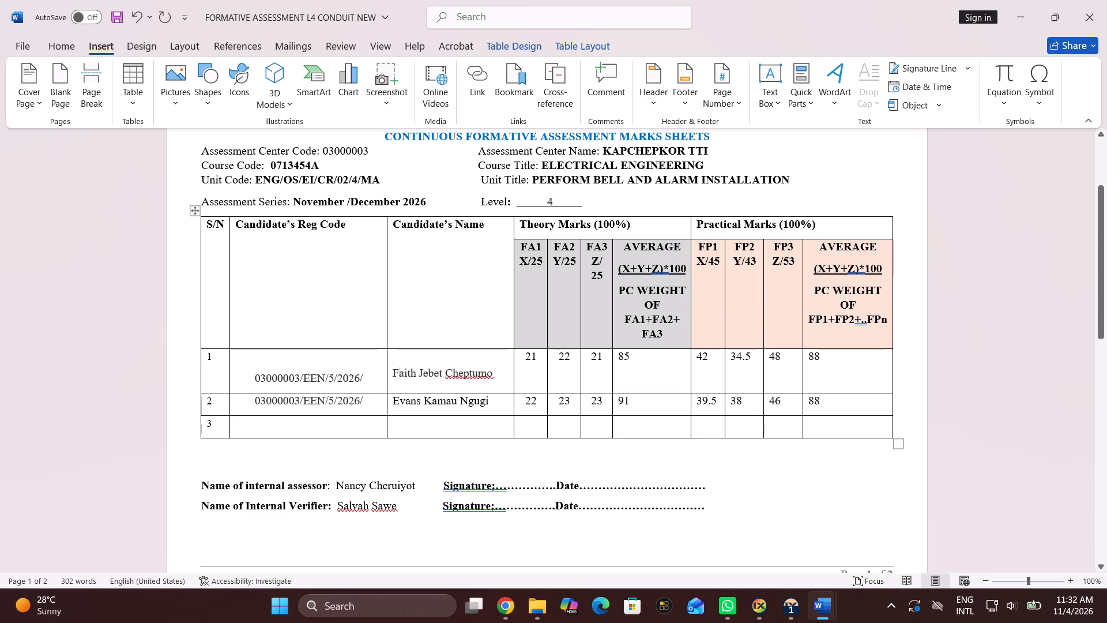
drag(391, 368, 864, 392)
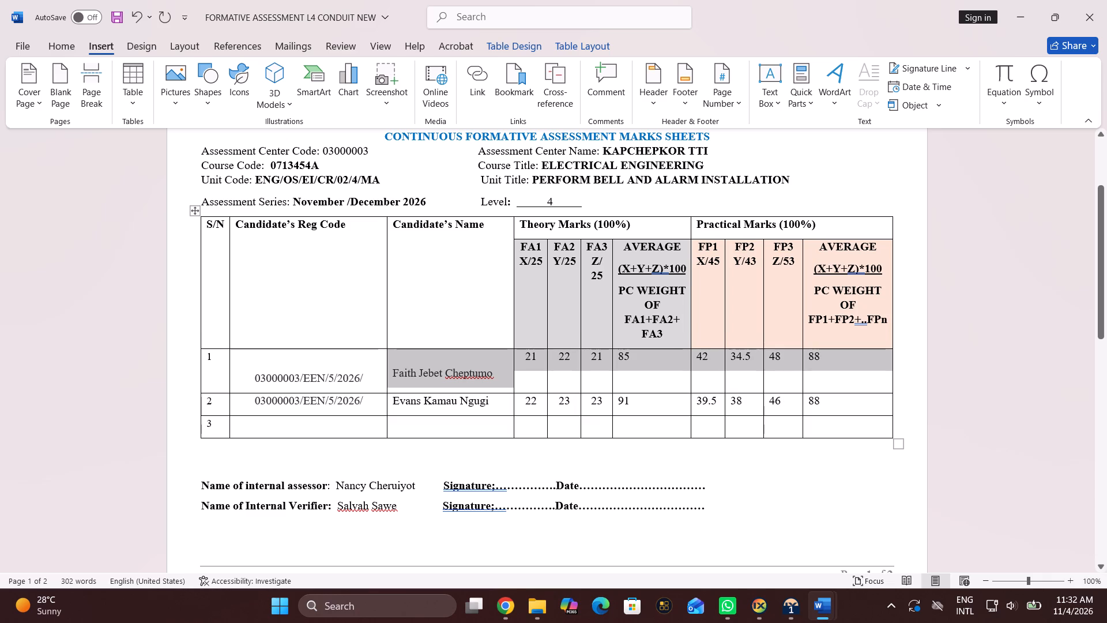
drag(864, 392, 869, 404)
key(Delete)
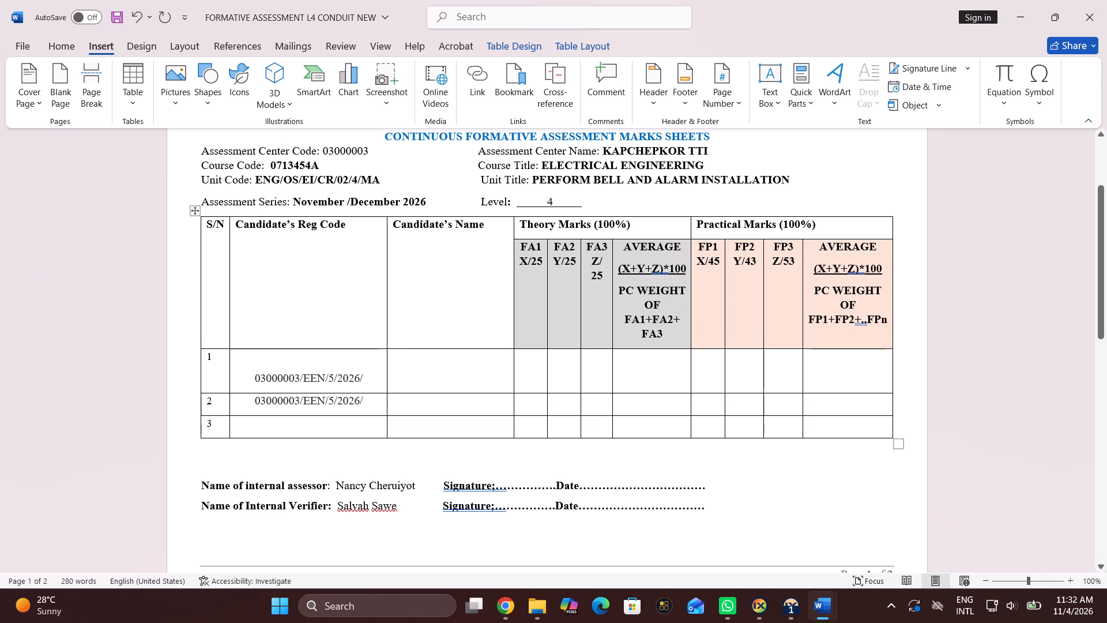
Complete the first candidate's registration code with its three-digit ending and enter the candidate's name on the cell's second line.
click(368, 385)
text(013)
click(438, 370)
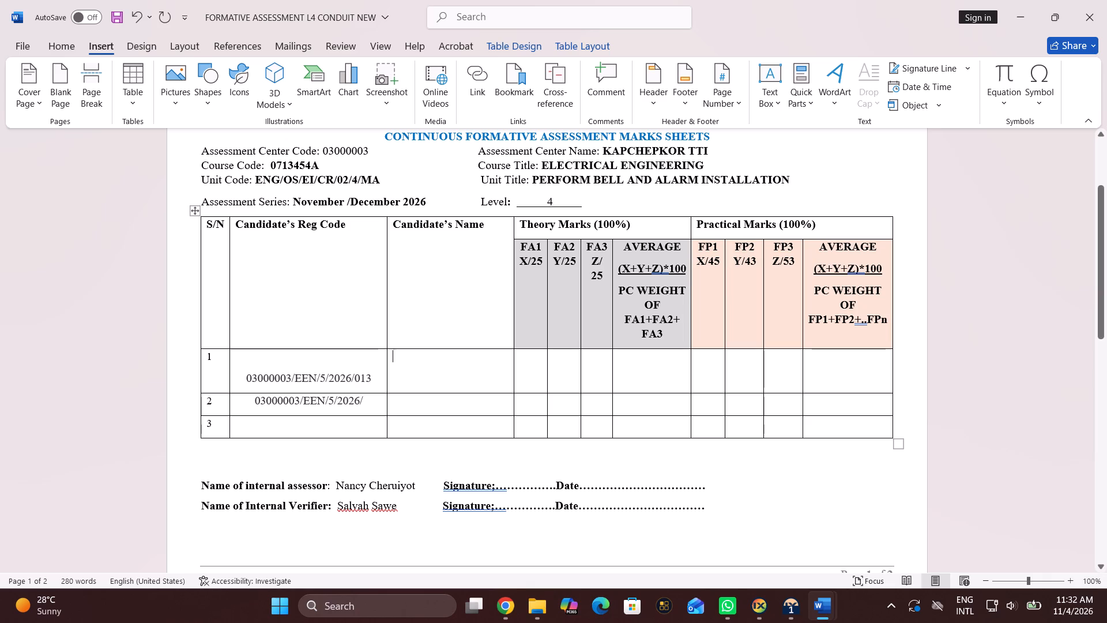
key(Return)
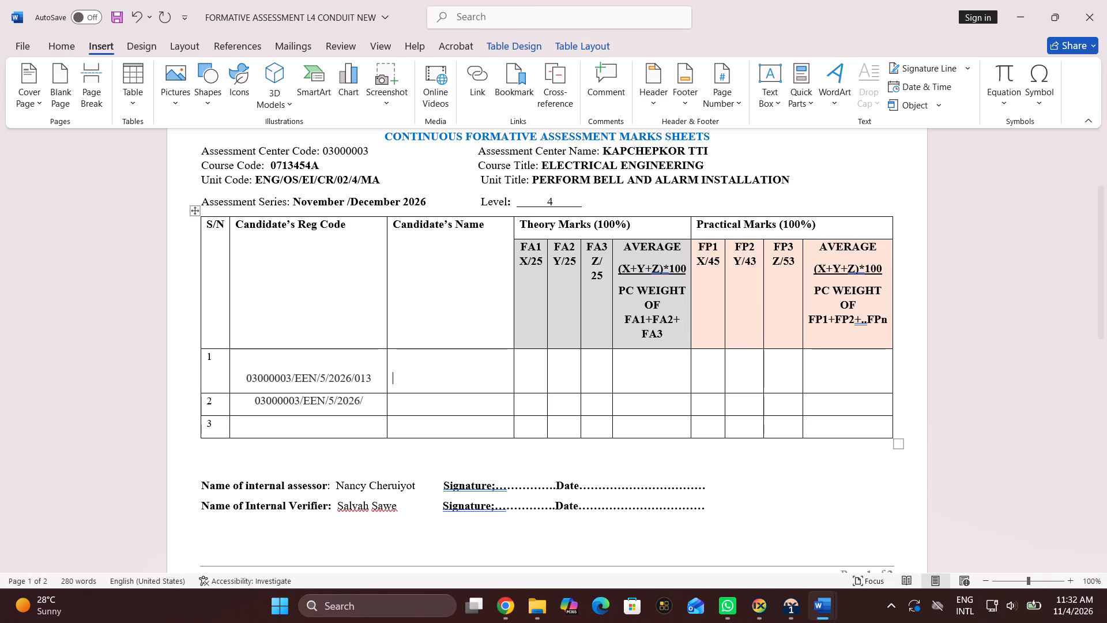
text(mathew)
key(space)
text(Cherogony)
click(530, 381)
Complete the second candidate's registration code with its three-digit ending.
click(421, 408)
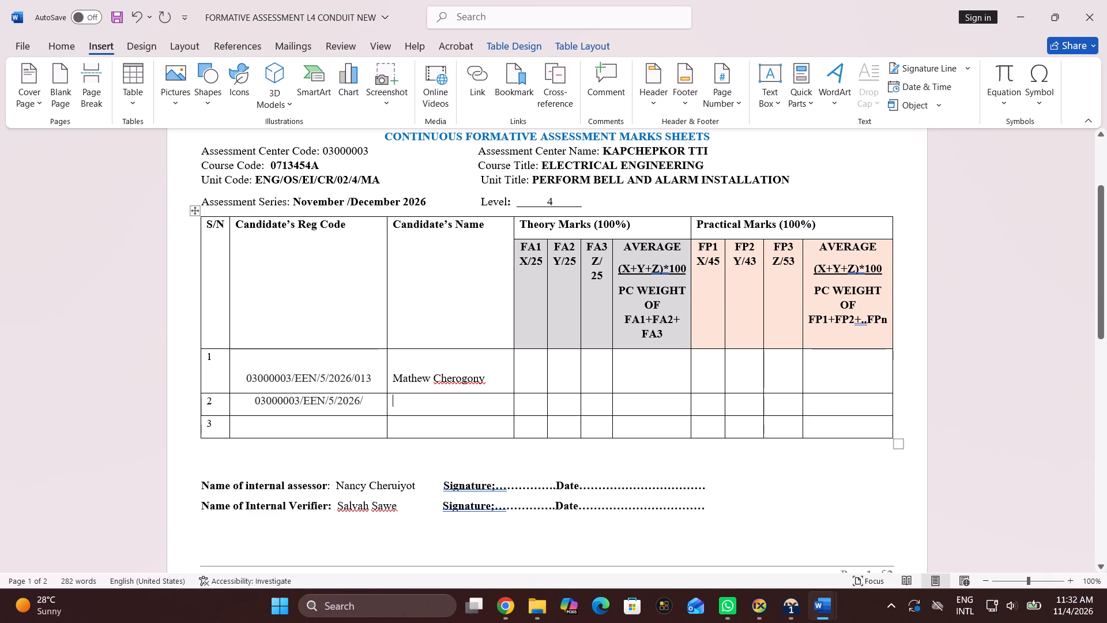
click(371, 407)
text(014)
click(429, 400)
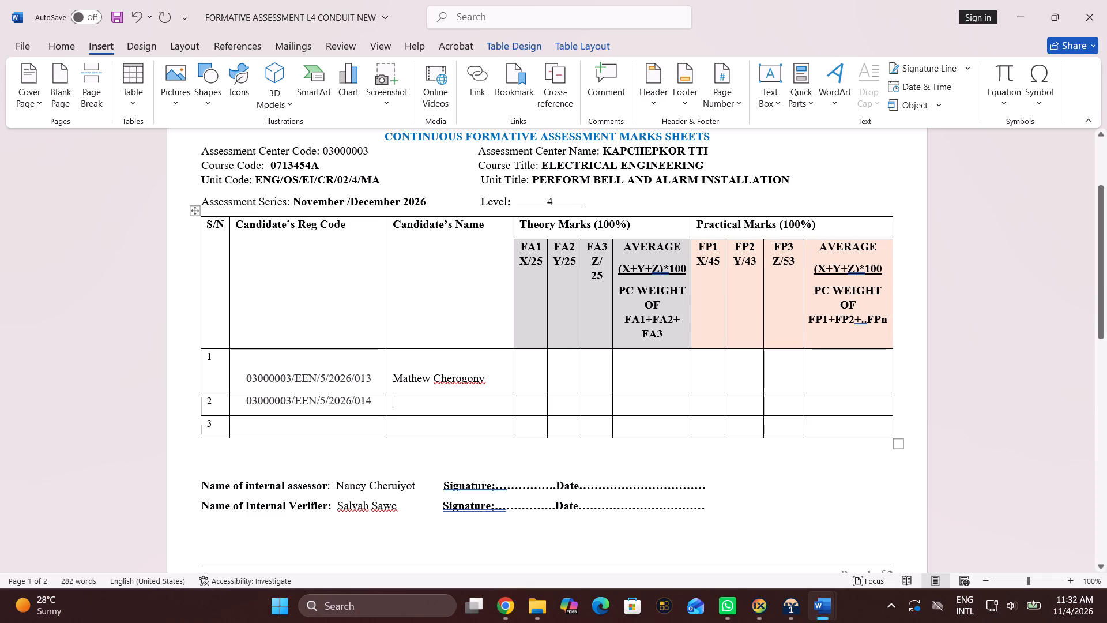
Change the level segment after EEN to 4 in the registration codes of rows 1 and 2.
click(325, 377)
key(BackSpace)
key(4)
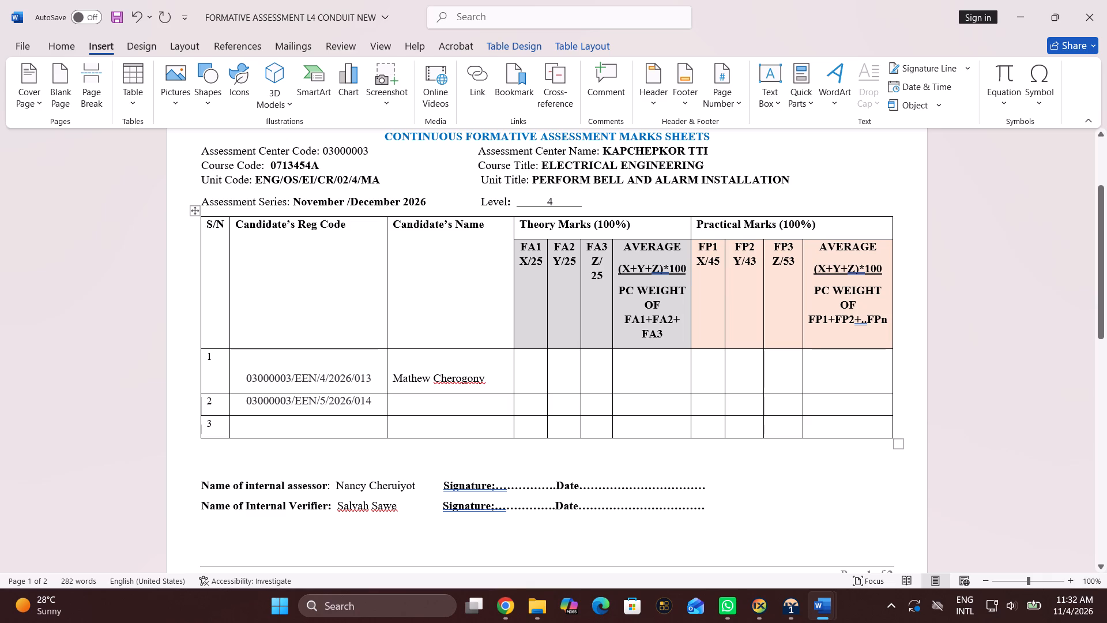
click(325, 396)
key(BackSpace)
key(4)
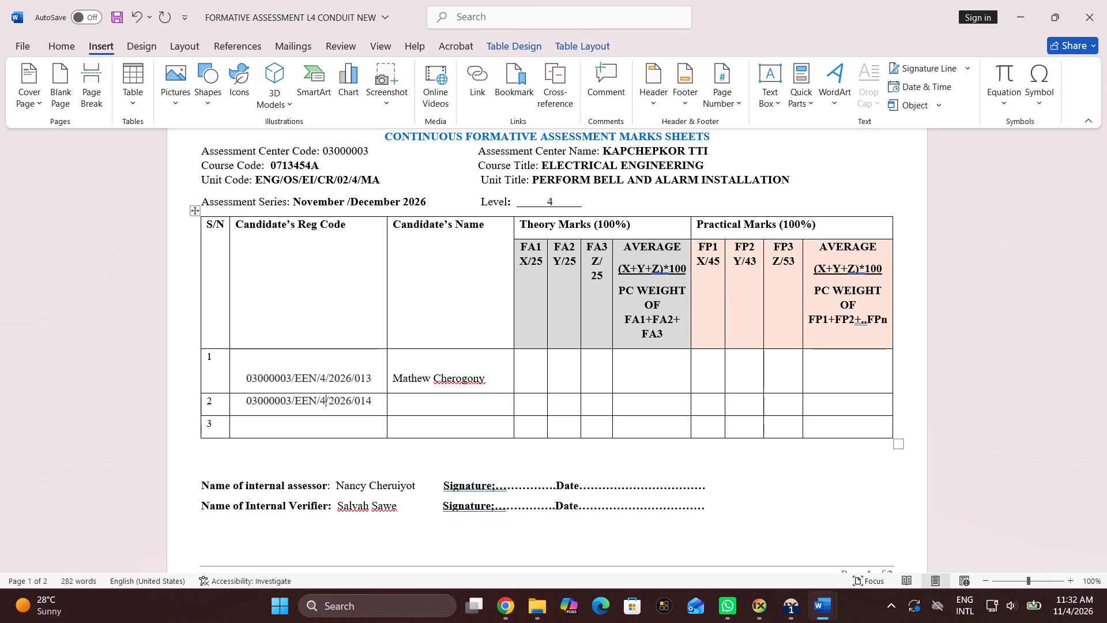
Enter the second candidate's full name in row 2 of the Candidate's Name column.
click(426, 410)
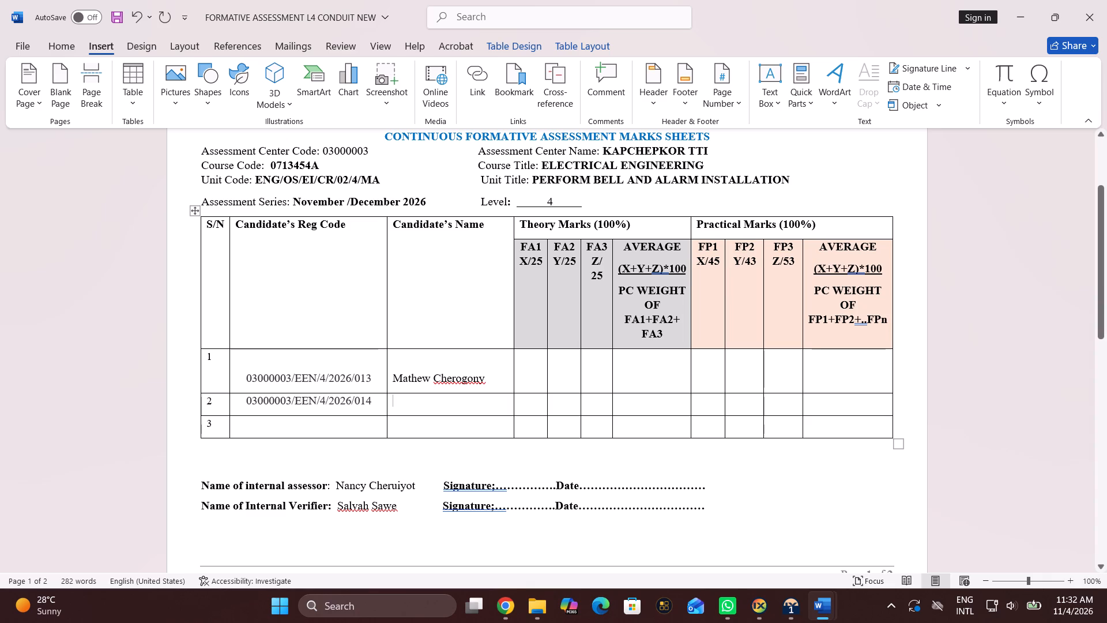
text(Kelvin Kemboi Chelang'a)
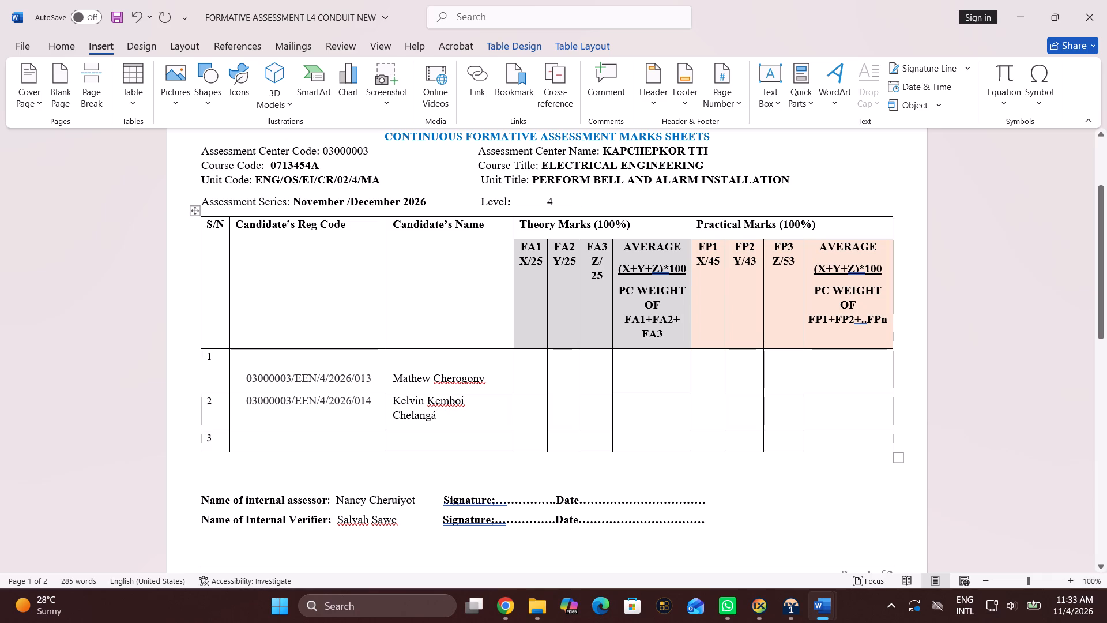
Copy the second candidate's registration code into row 3 and change its last digit to 5.
drag(382, 402, 254, 418)
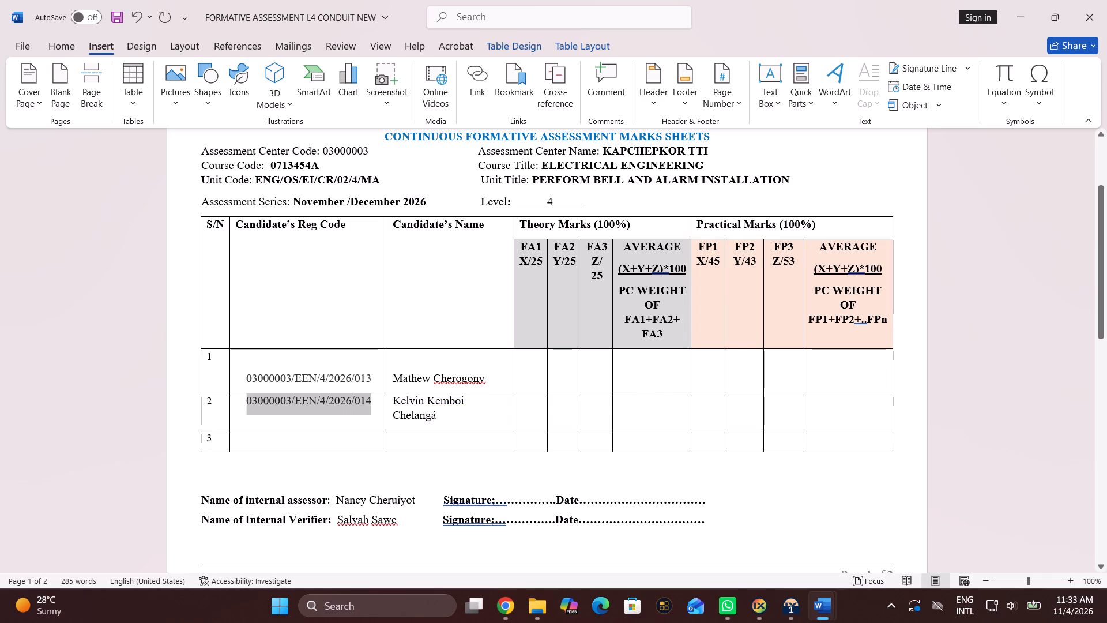
drag(254, 418, 250, 416)
key(ctrl+c)
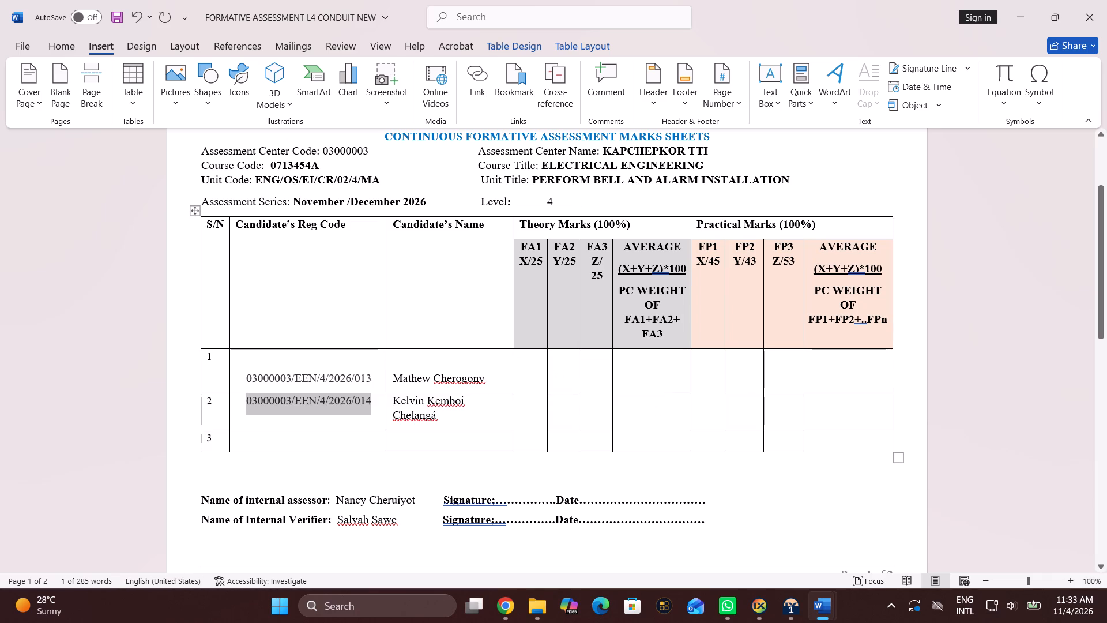
click(258, 441)
key(ctrl+v)
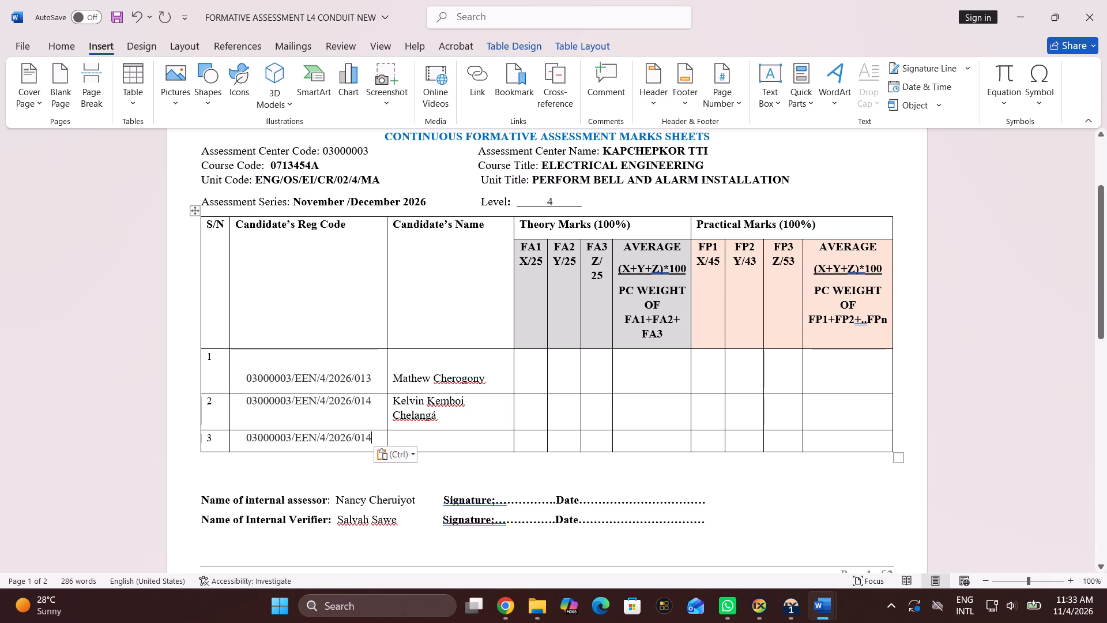
key(BackSpace)
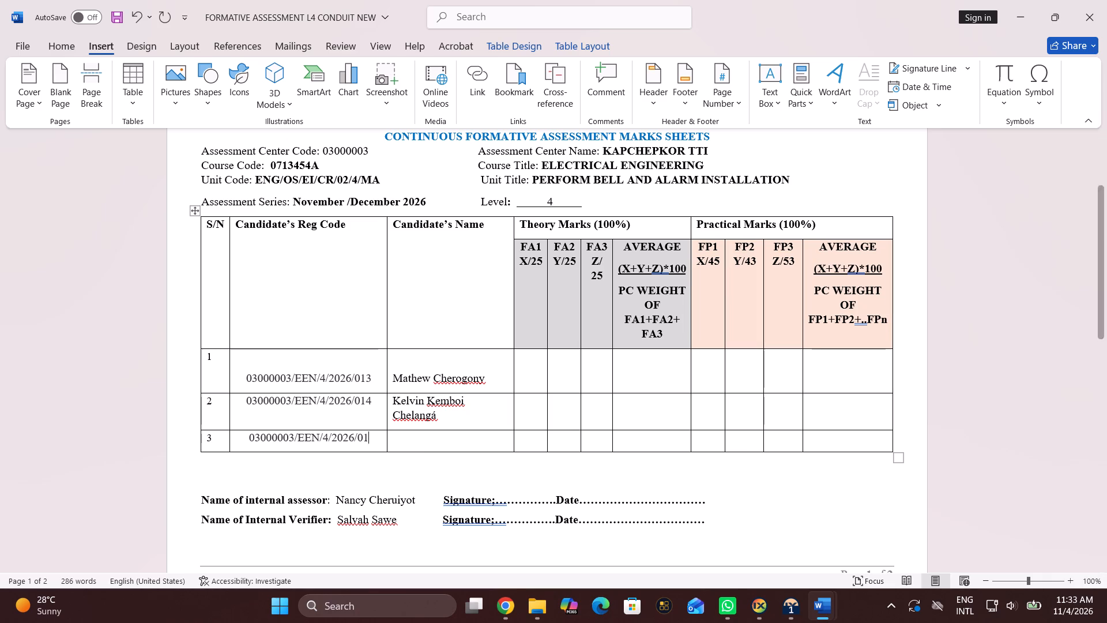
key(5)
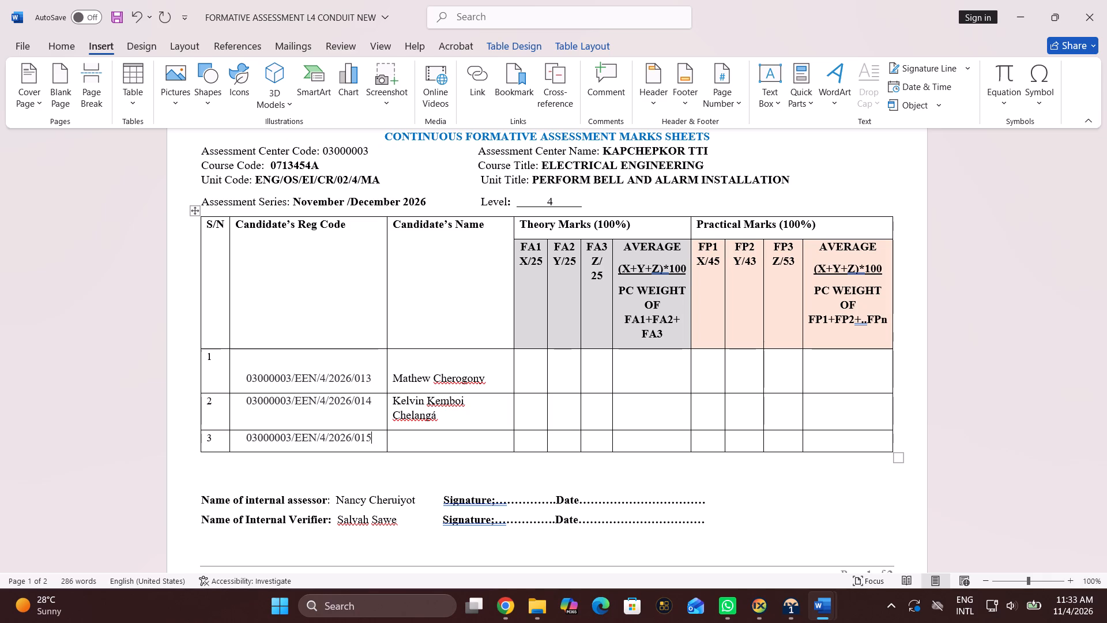
Enter the third candidate's full name in row 3 of the Candidate's Name column.
click(409, 444)
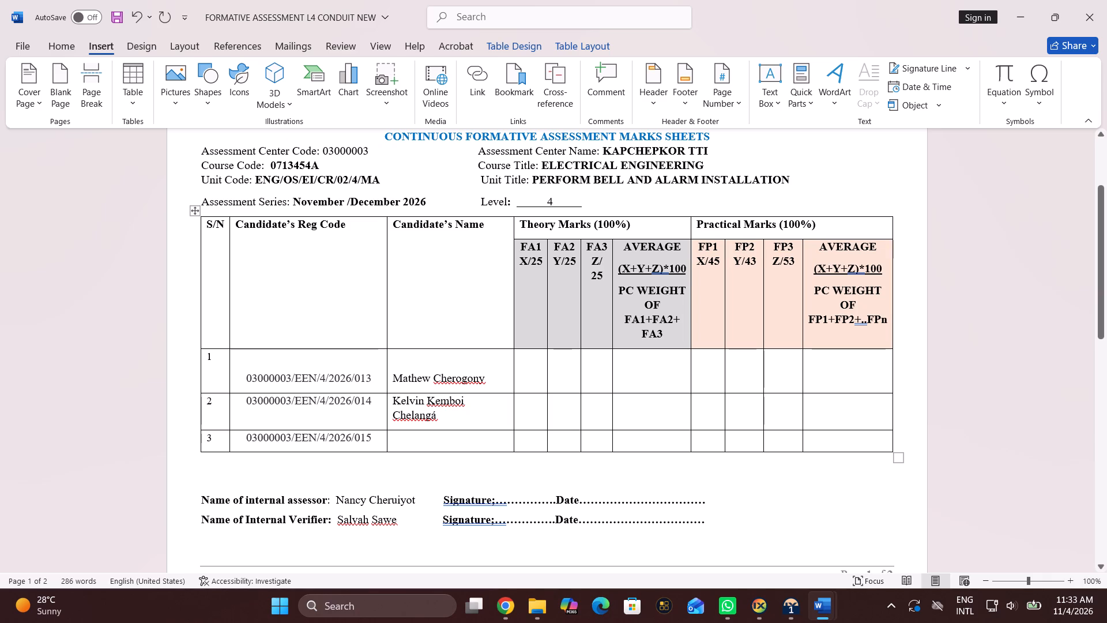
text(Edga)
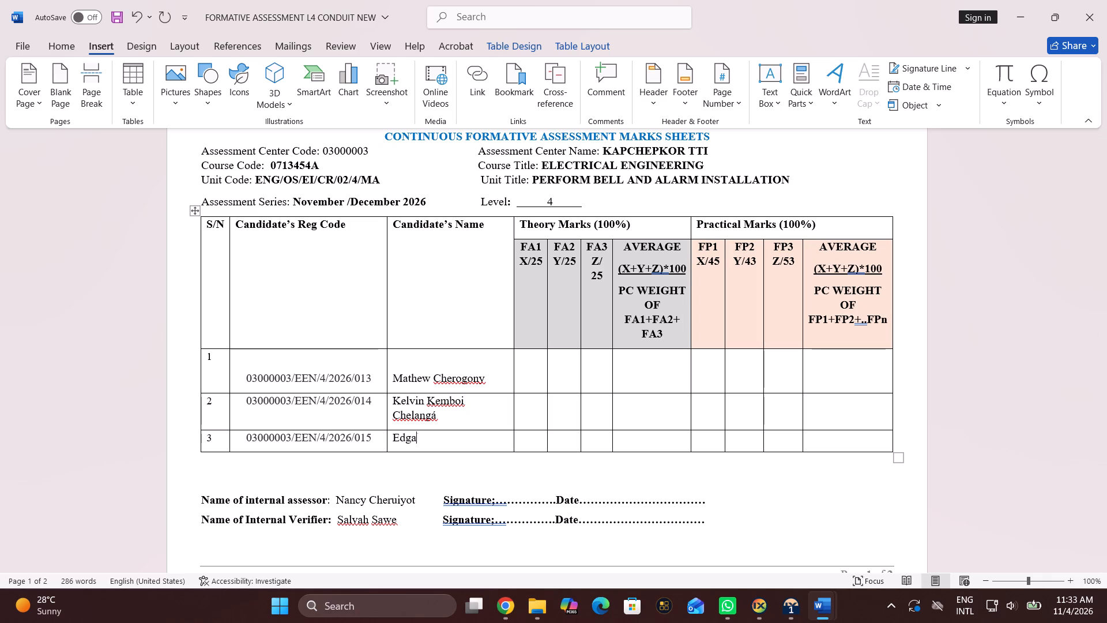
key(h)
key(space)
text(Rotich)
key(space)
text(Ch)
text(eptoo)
Enter the FA1 theory marks 14, 20 and 17 for candidates 1 to 3.
click(525, 378)
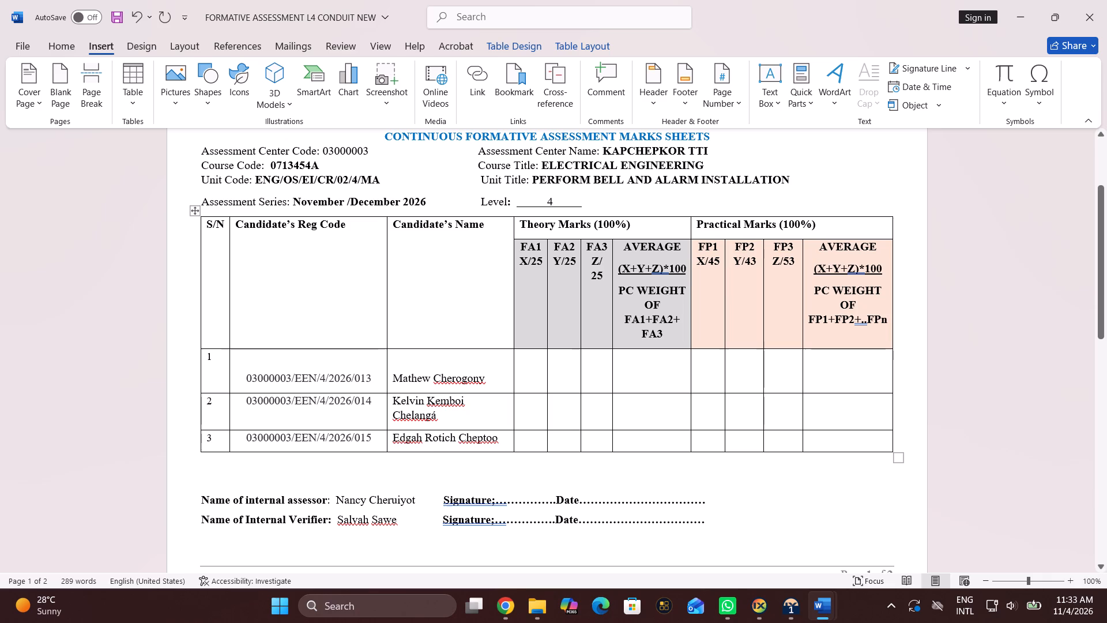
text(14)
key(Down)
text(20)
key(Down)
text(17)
Enter the FA2 theory marks 19, 19 and 16 for candidates 1 to 3.
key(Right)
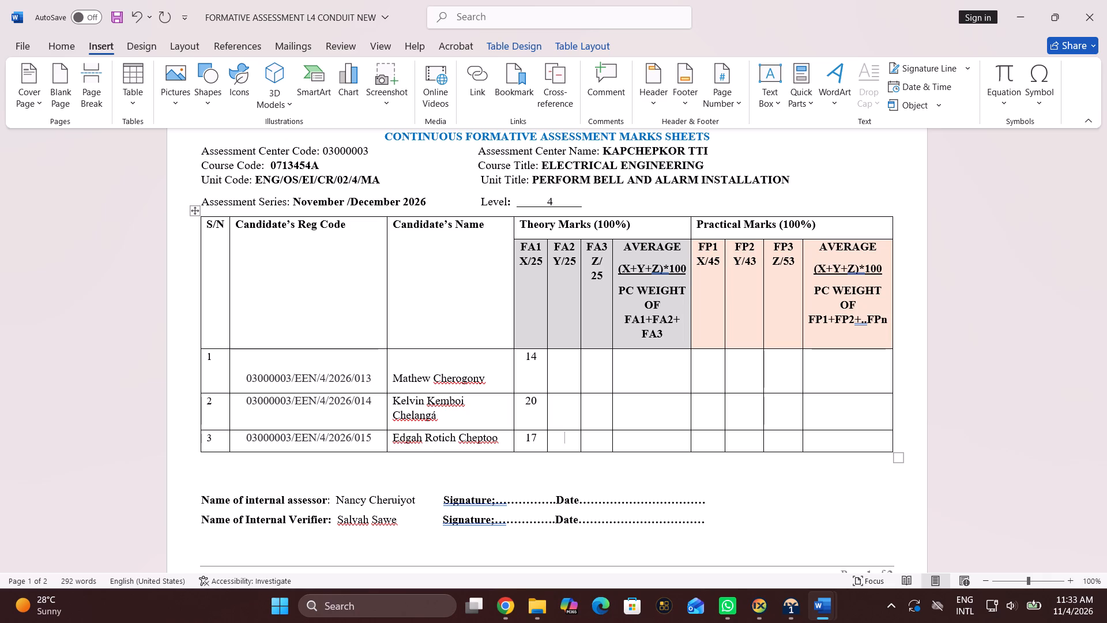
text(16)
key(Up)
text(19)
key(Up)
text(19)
Enter the FA3 theory marks 19, 21 and 18 for candidates 1 to 3.
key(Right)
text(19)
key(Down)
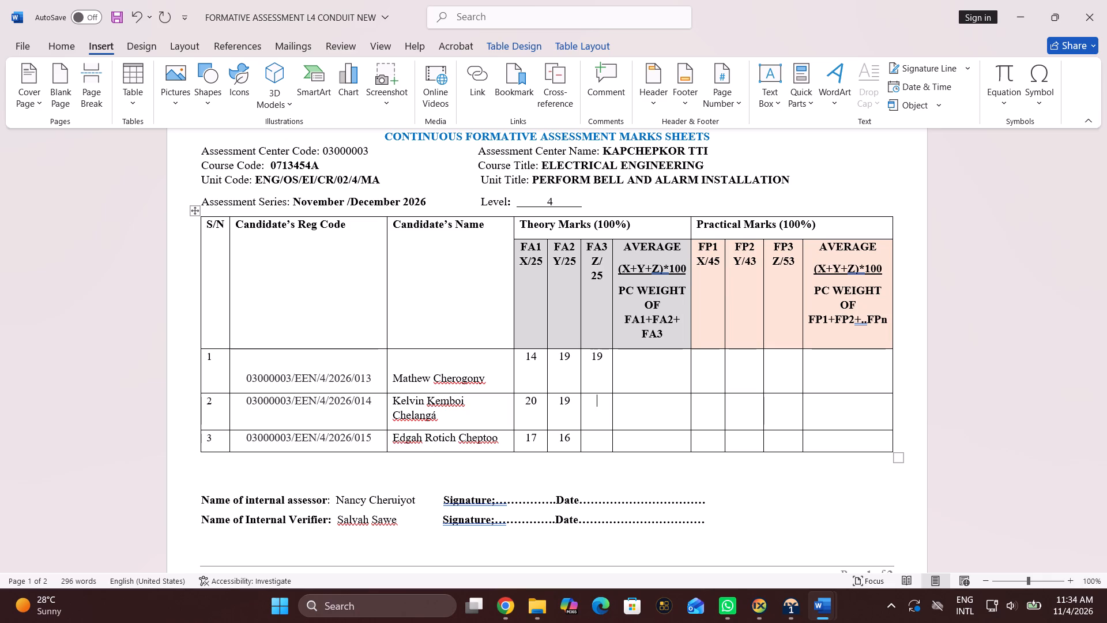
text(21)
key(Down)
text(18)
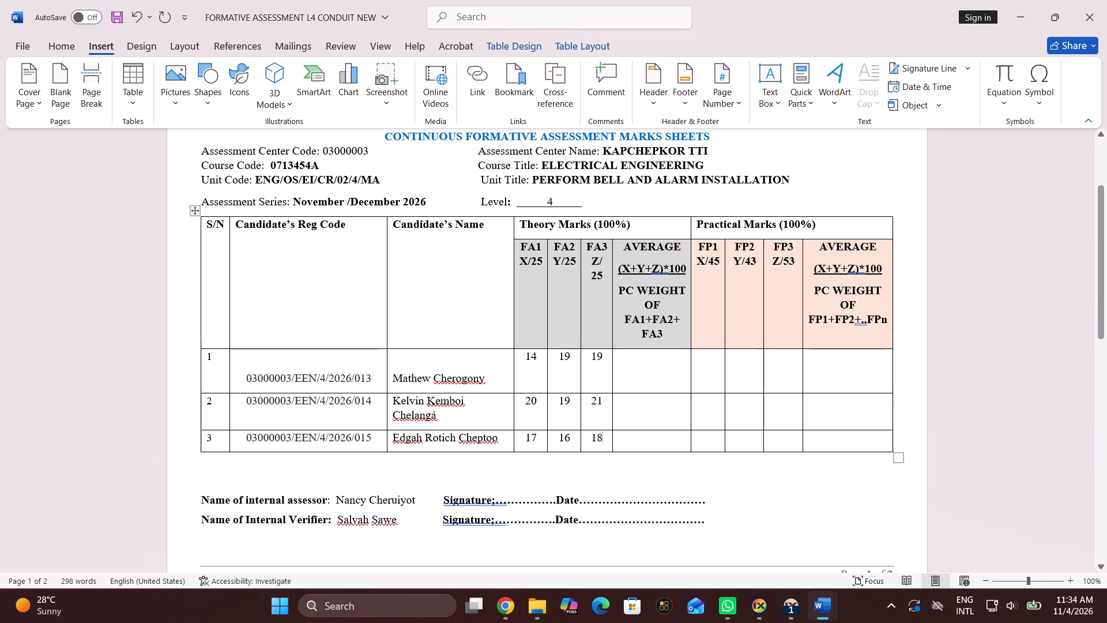
Enter the theory averages 69, 80 and 68 for candidates 1 to 3.
click(658, 367)
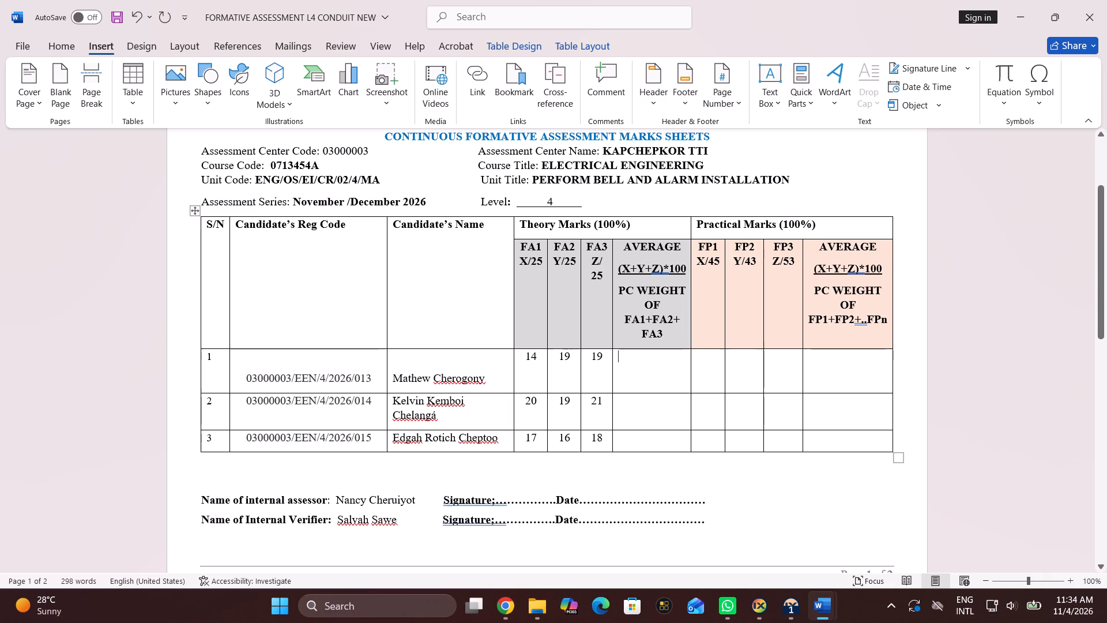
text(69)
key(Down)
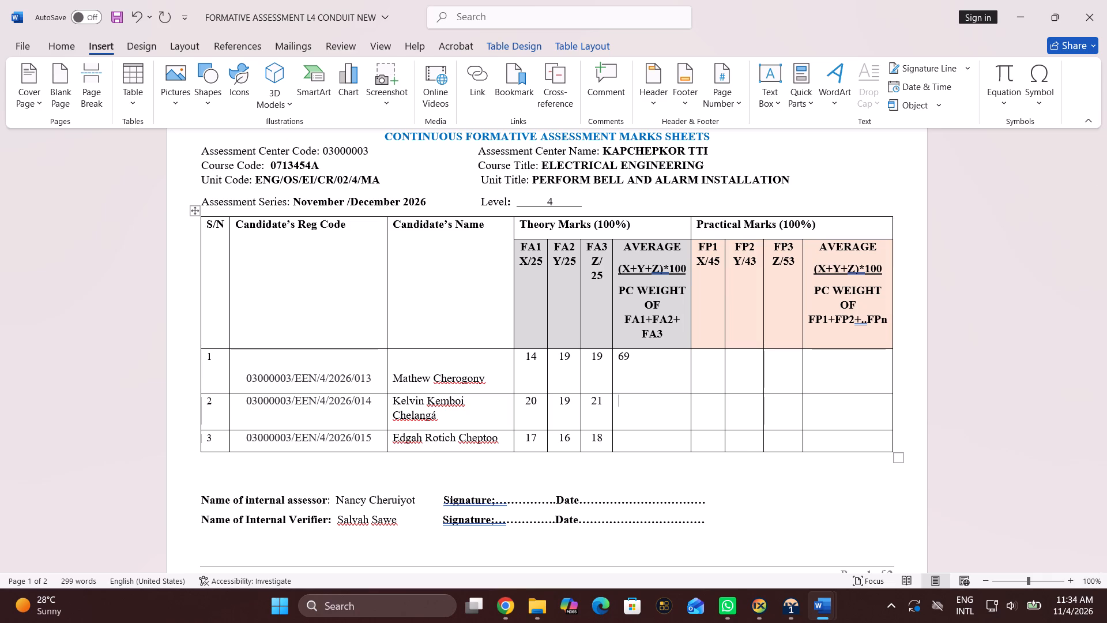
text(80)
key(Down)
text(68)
Enter the FP1 practical marks 31.5, 41 and 32 for candidates 1 to 3.
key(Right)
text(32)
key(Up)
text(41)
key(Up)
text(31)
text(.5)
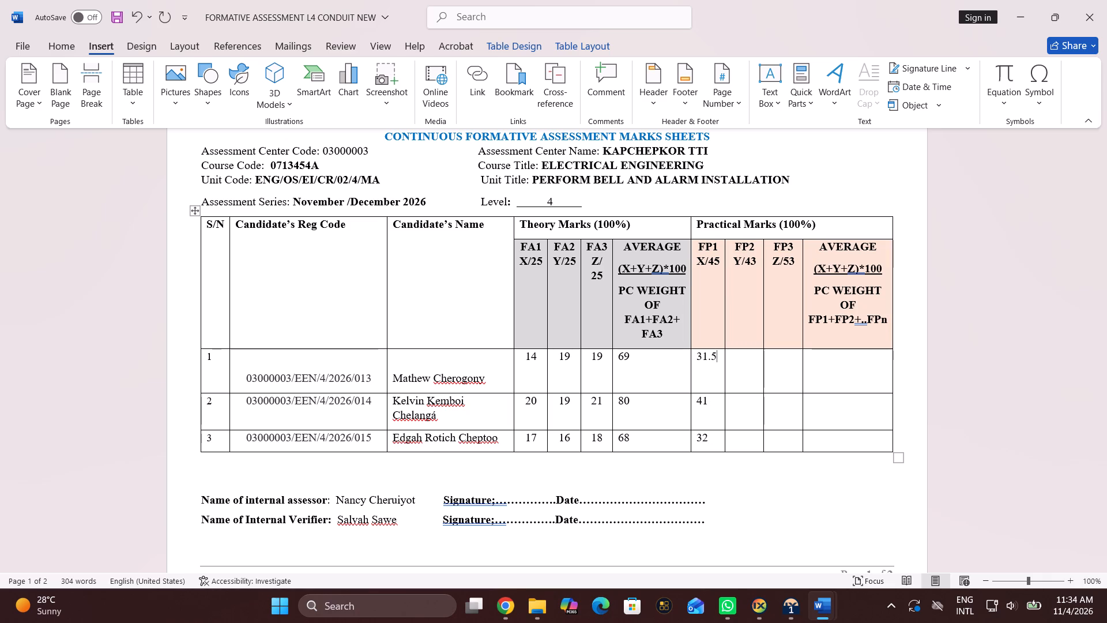
Enter the FP2 practical marks 38.5, 36 and 30 for candidates 1 to 3.
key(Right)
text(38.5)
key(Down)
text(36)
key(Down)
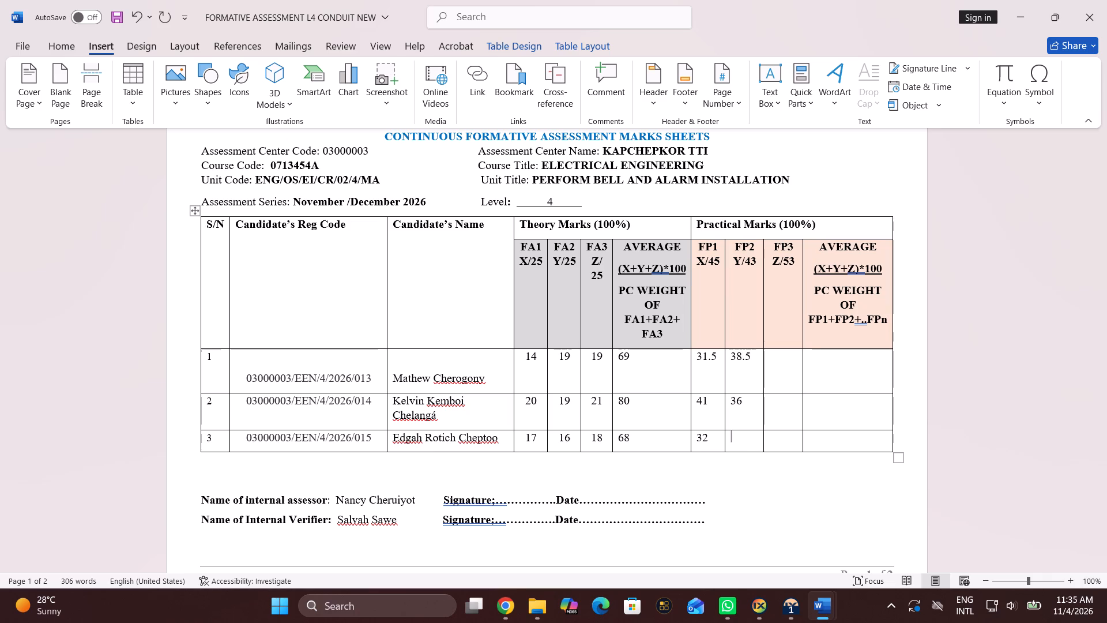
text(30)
Enter the FP3 practical marks 36.5, 47 and 38 for candidates 1 to 3.
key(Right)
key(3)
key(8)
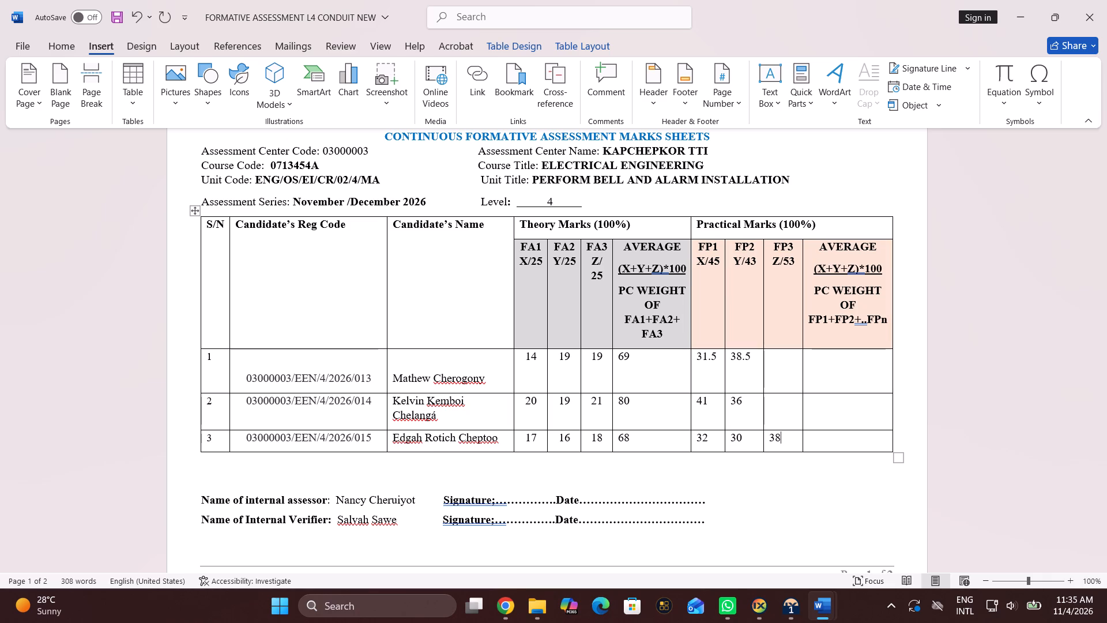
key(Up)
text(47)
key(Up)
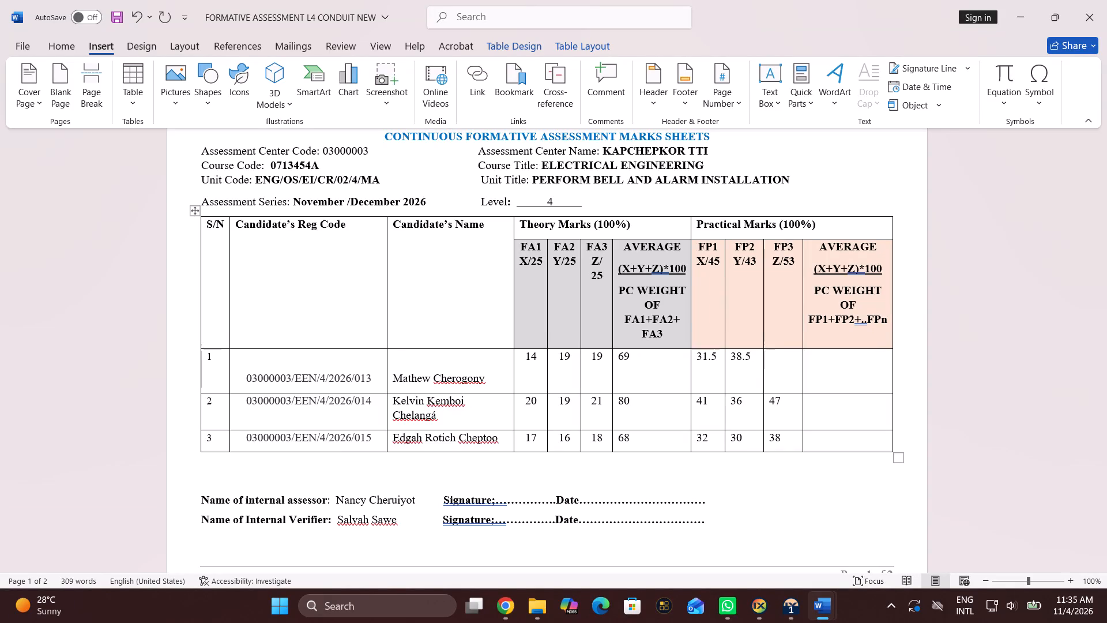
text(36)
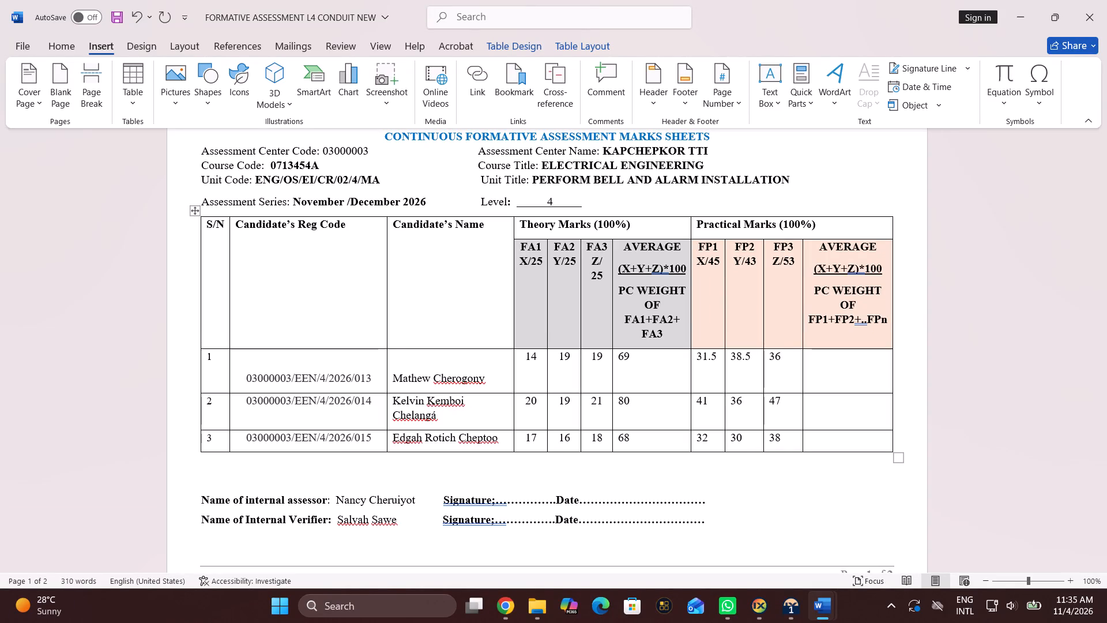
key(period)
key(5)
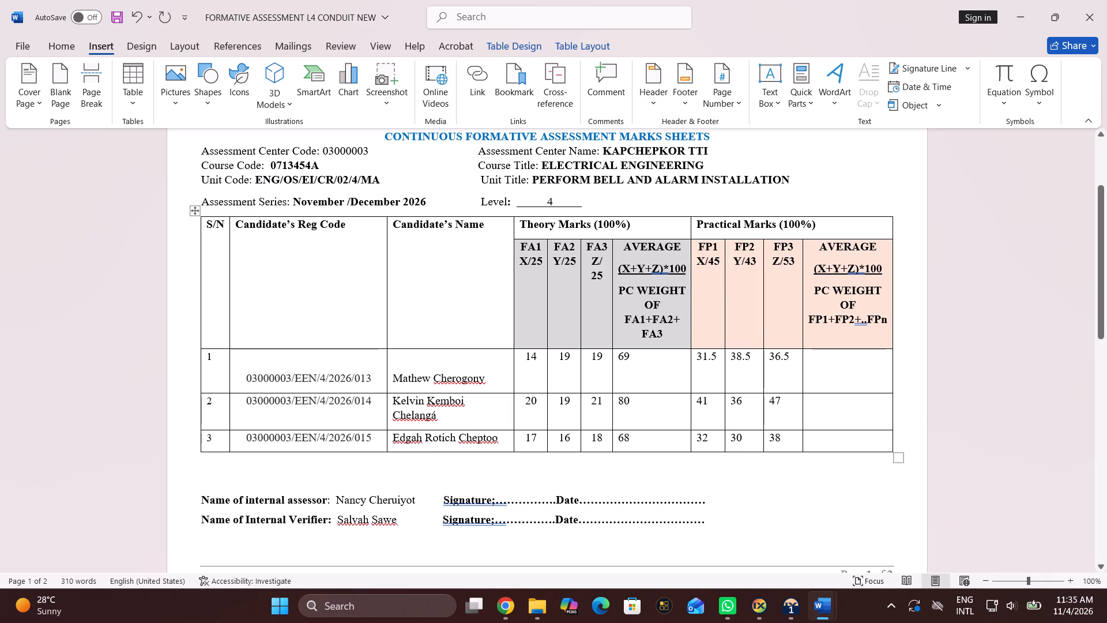
Enter the practical averages 76, 88 and 71 for candidates 1 to 3.
click(844, 375)
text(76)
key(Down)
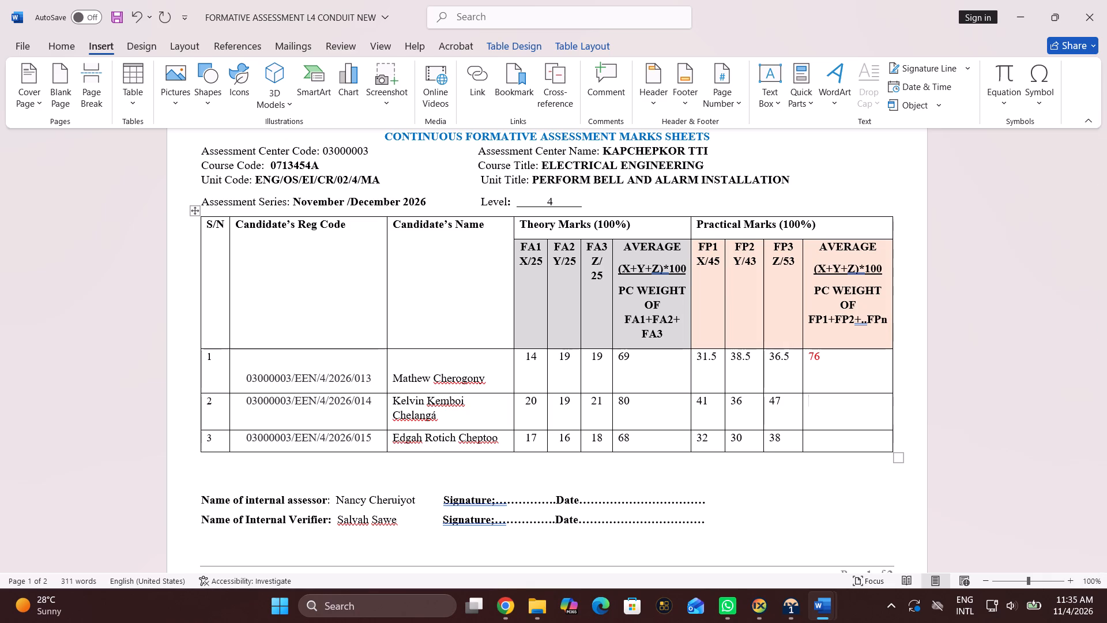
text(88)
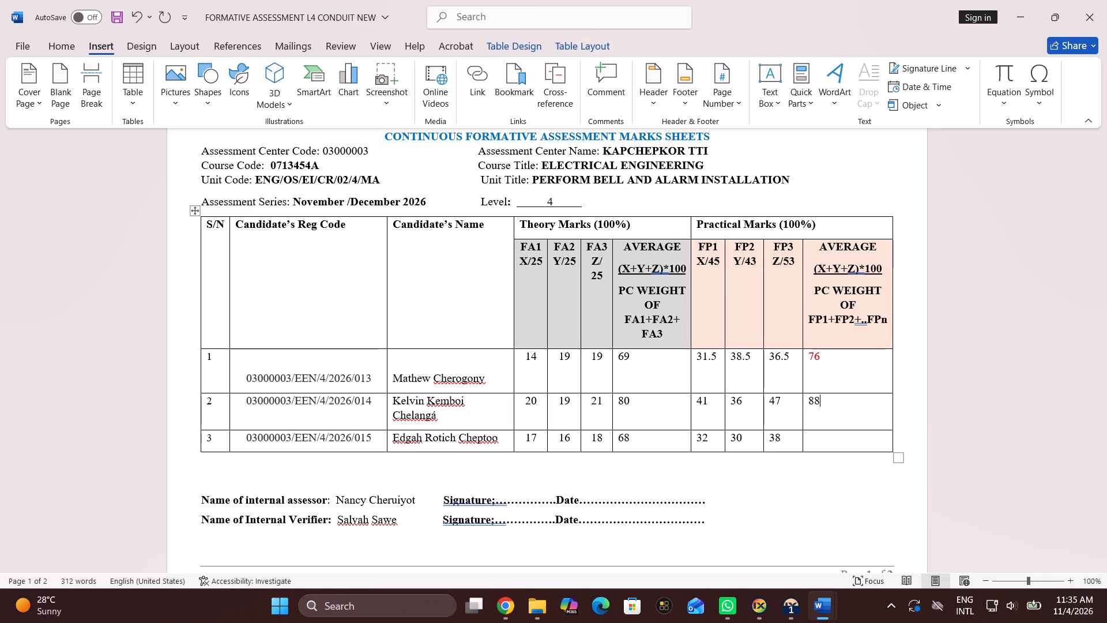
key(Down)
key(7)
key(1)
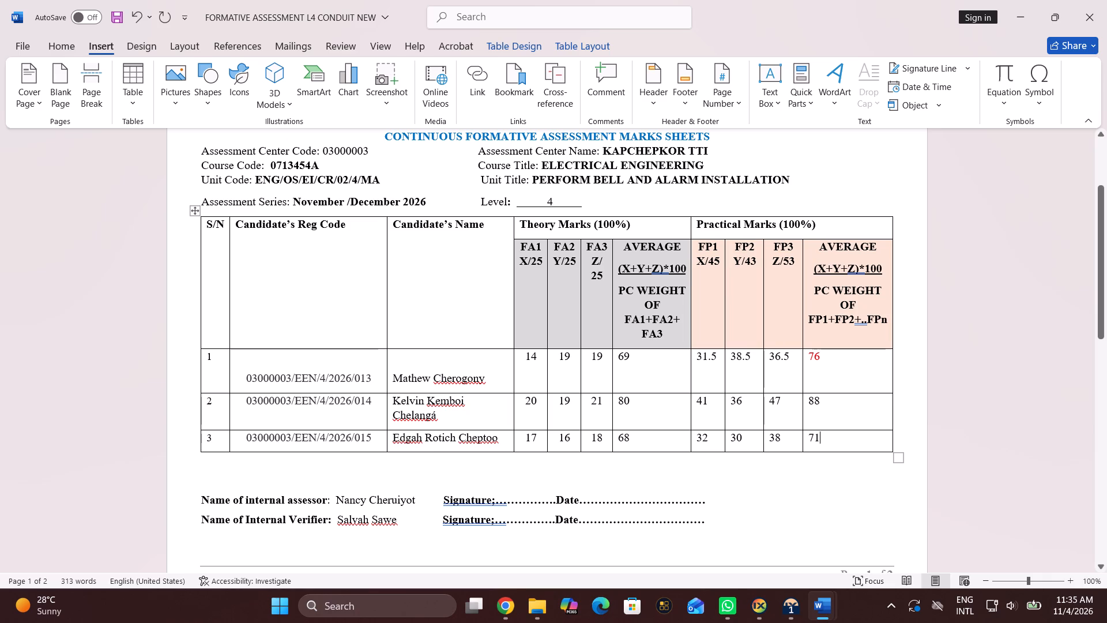
Set the font colour of the three practical averages to black.
drag(838, 447, 818, 366)
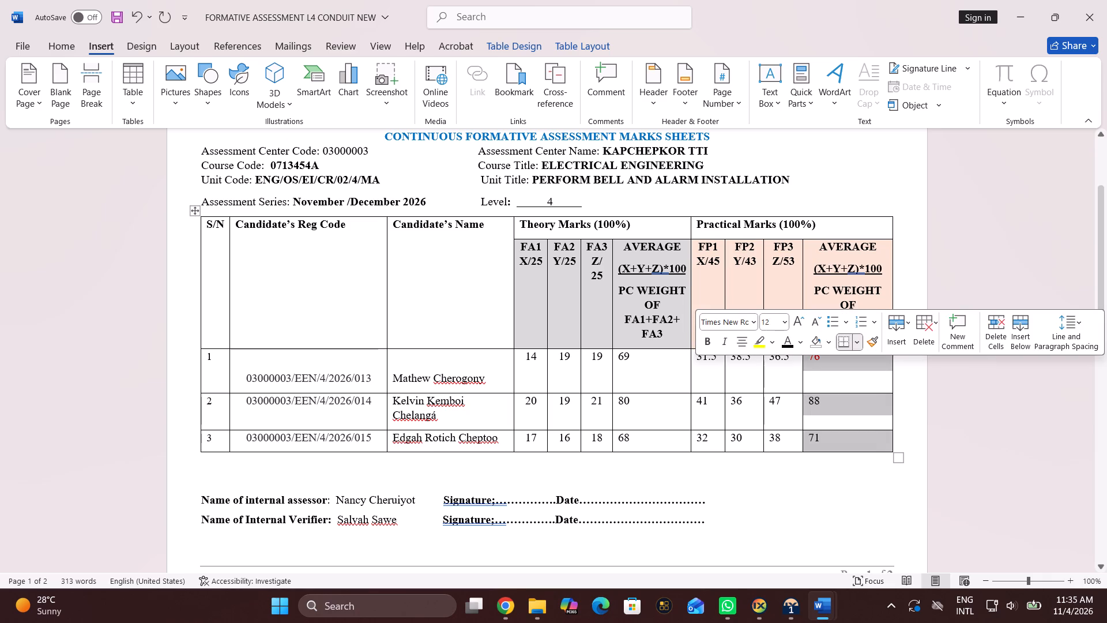
click(57, 48)
click(326, 94)
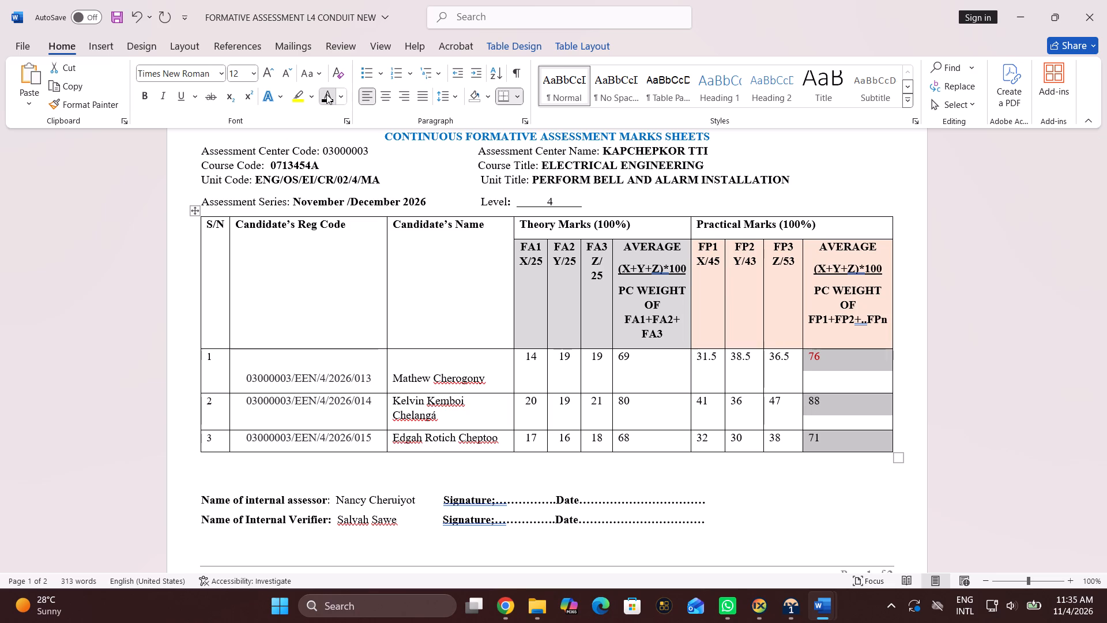
click(753, 512)
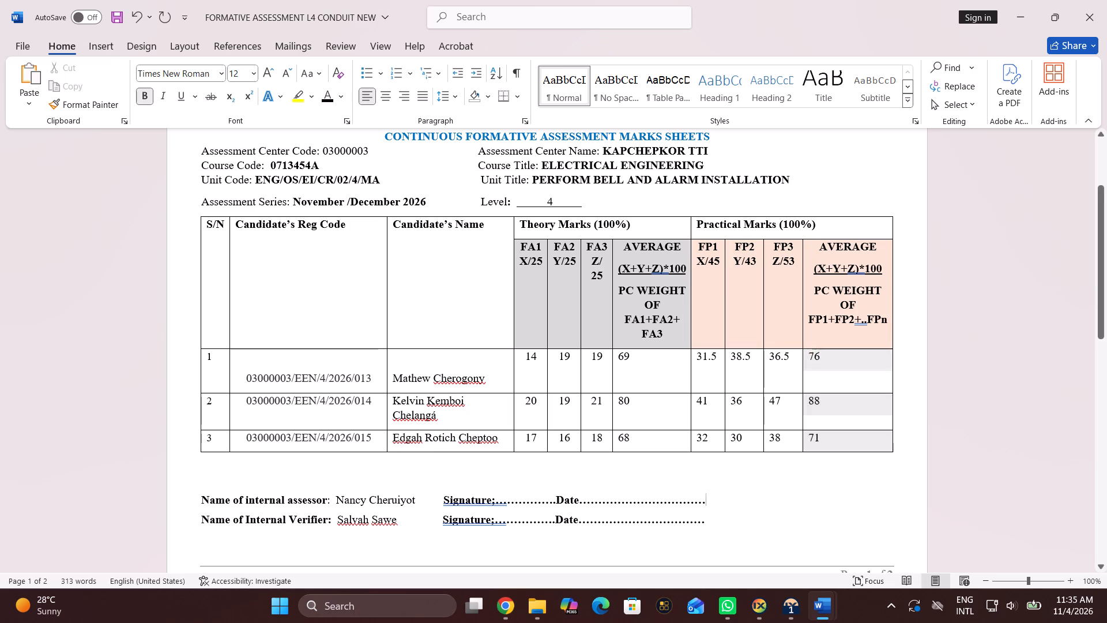
Delete the old Install Conduit System marks sheet on page 2, from the institute heading down to the internal verifier line.
scroll(753, 512, down, 7)
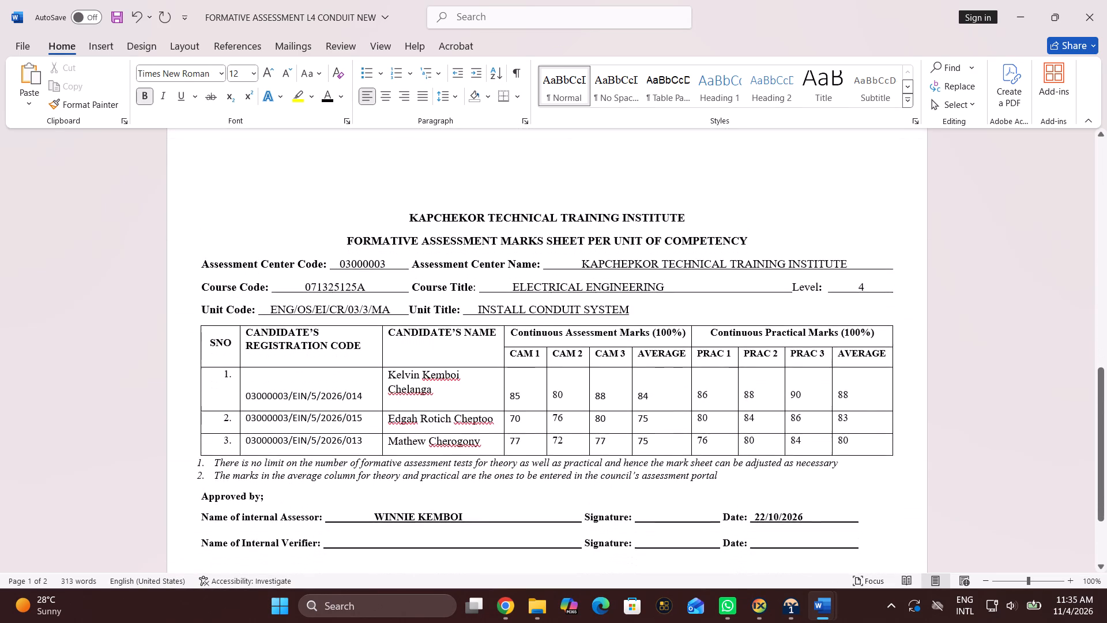
scroll(753, 512, down, 1)
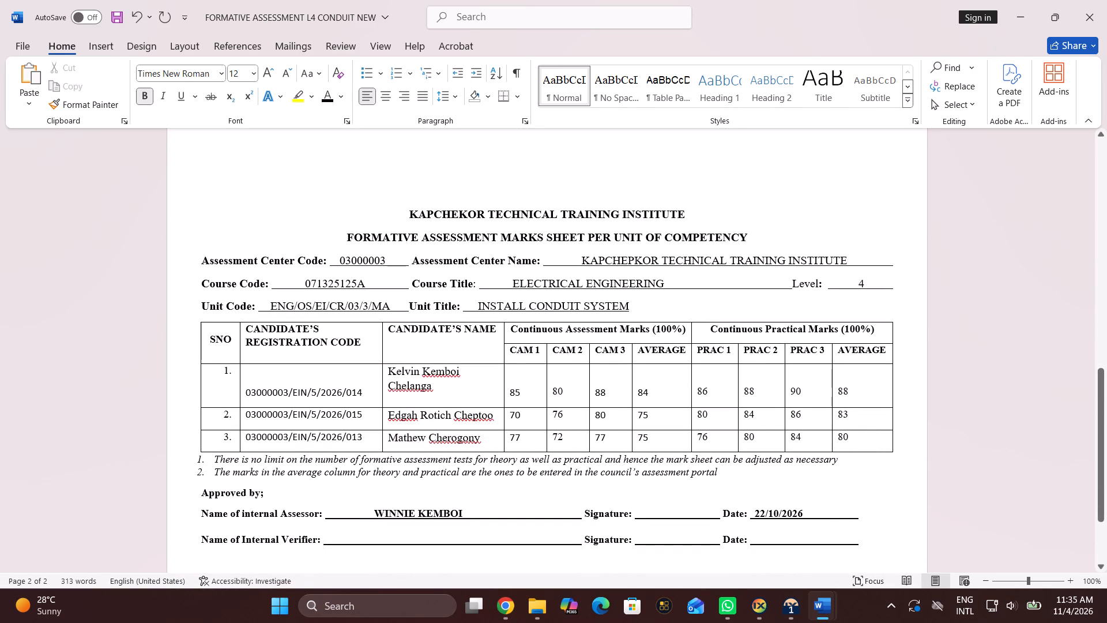
drag(394, 209, 853, 546)
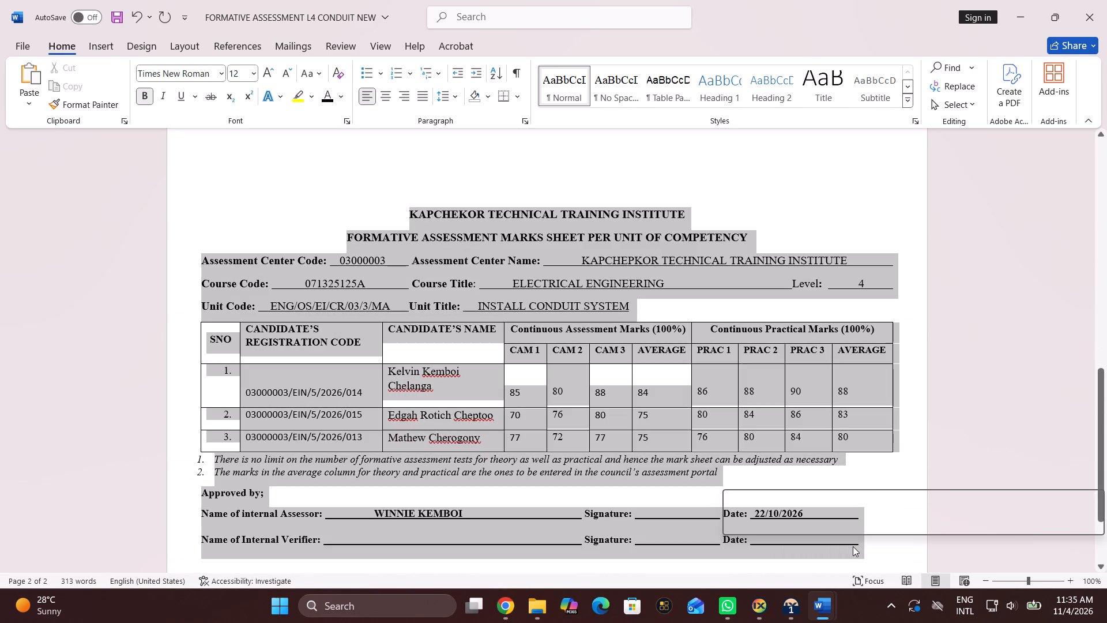
key(Delete)
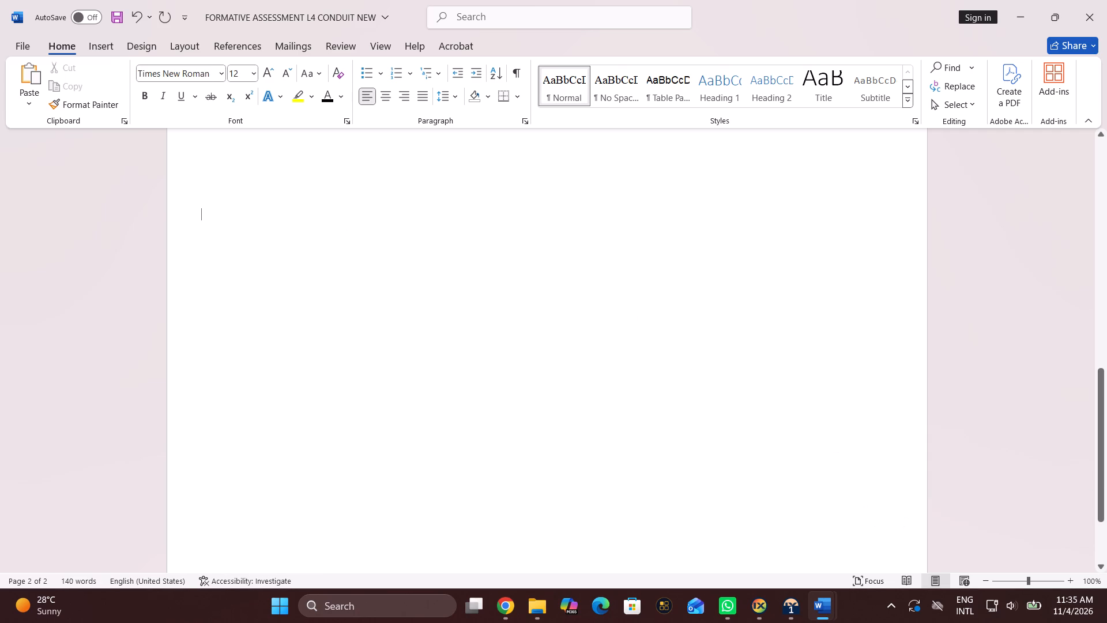
scroll(702, 417, up, 2)
scroll(702, 417, left, 1)
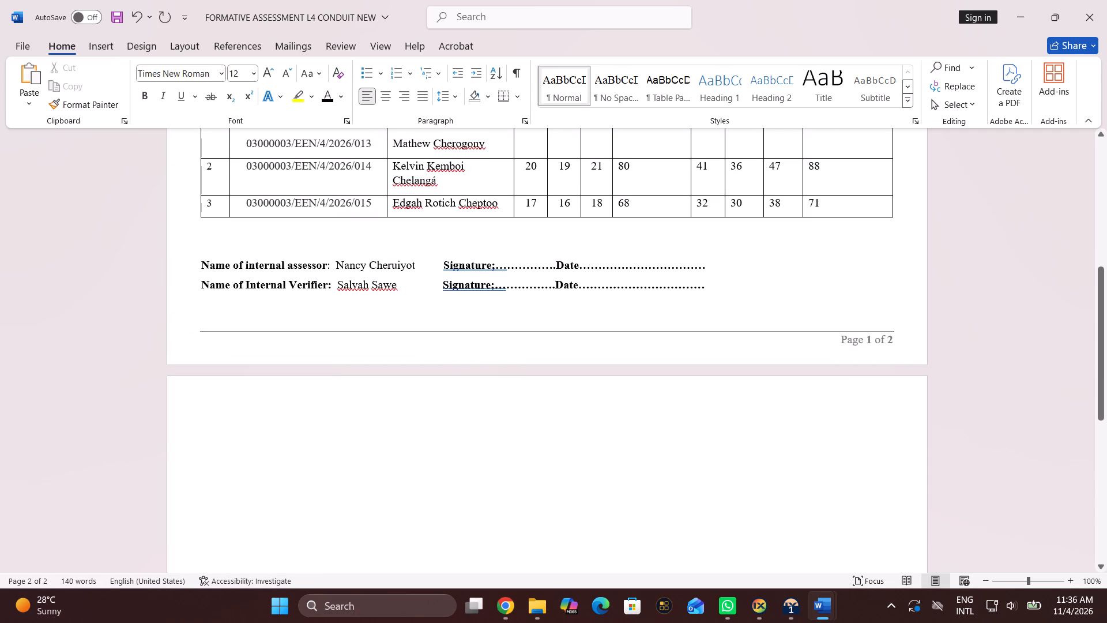
Remove the empty paragraphs below the internal verifier line so the blank second page is gone.
click(705, 309)
key(Delete)
key(Delete)
key(Delete)
key(Delete)
key(Delete)
key(Delete)
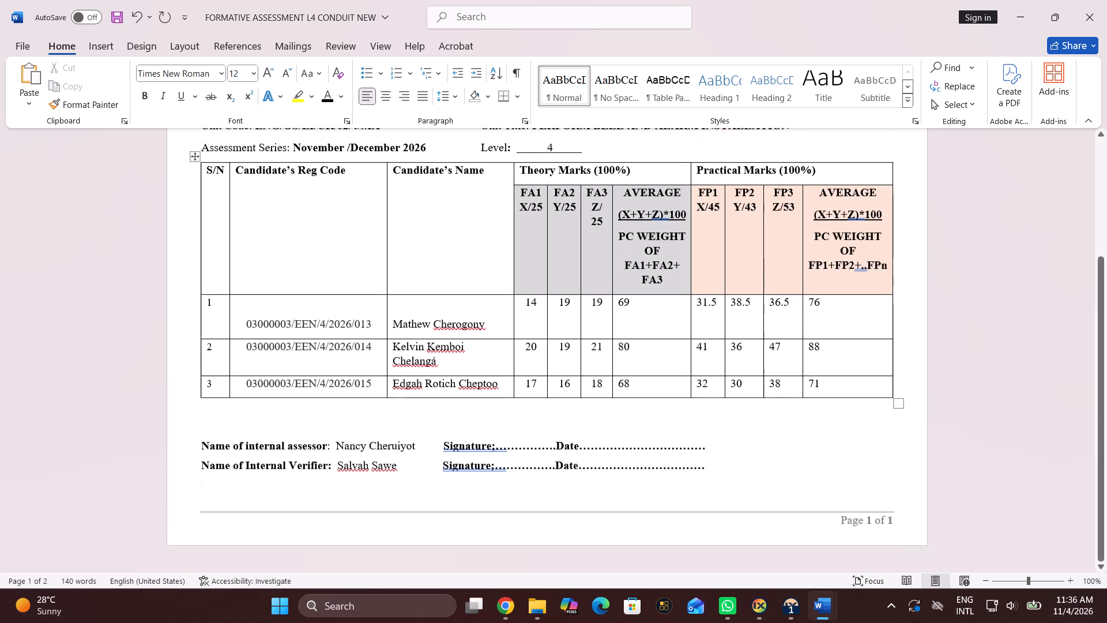
Save the cleaned-up marks sheet under its existing file name.
scroll(654, 252, up, 6)
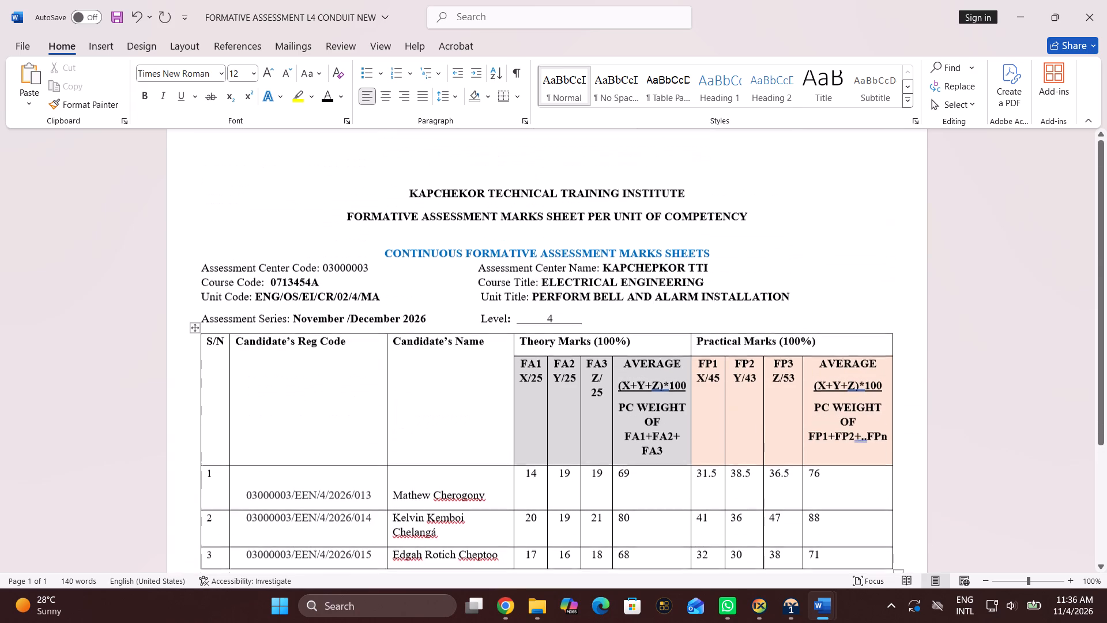
scroll(654, 252, up, 6)
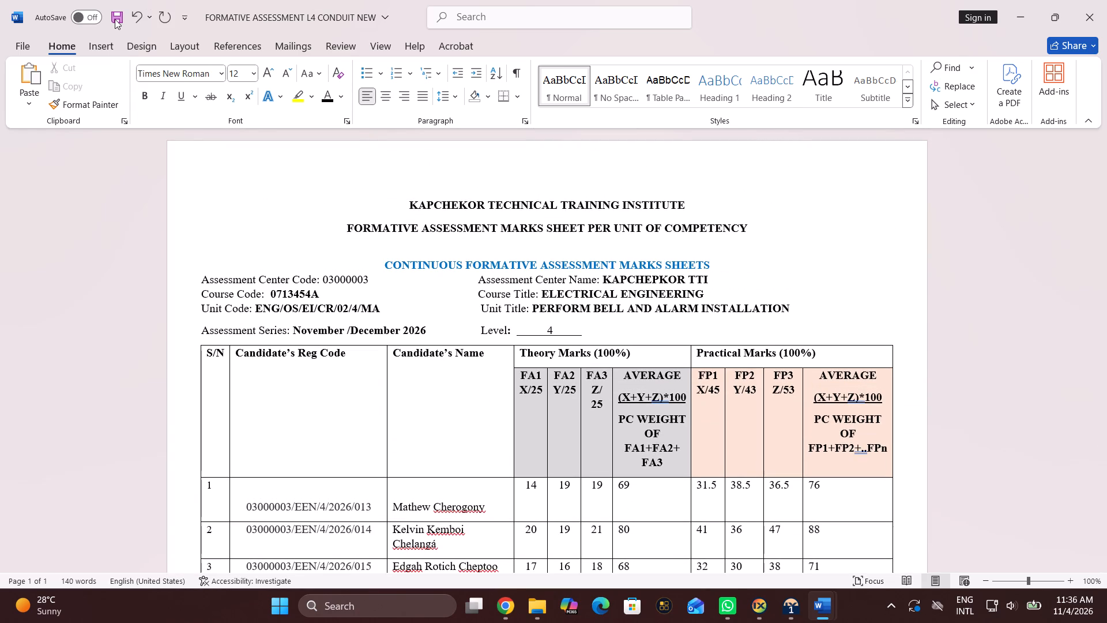
click(117, 19)
click(117, 19)
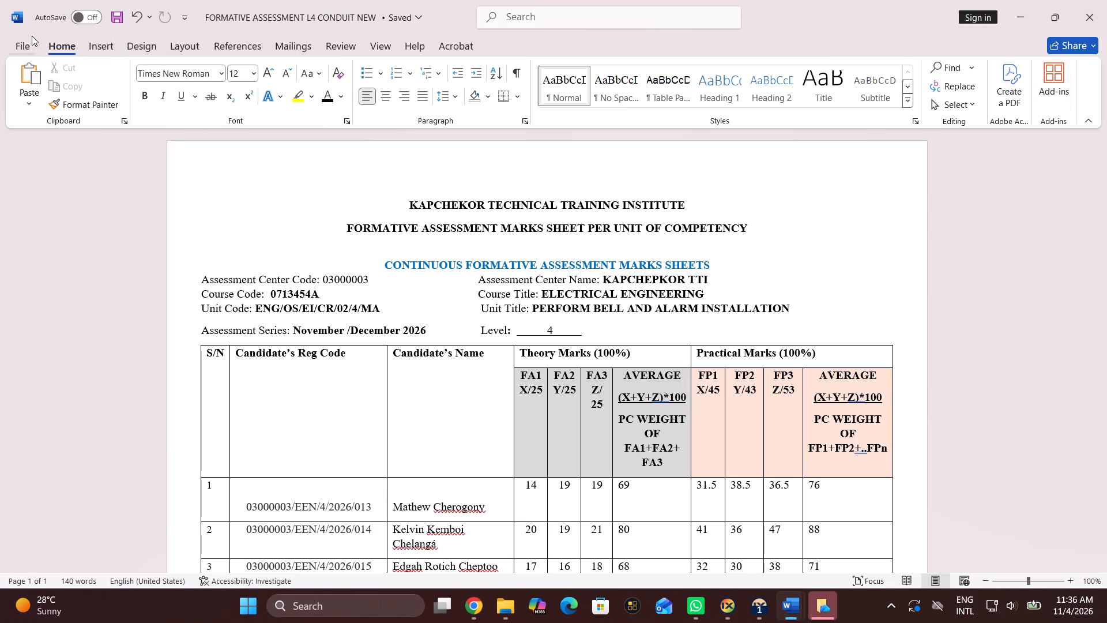
Save a copy of the marks sheet in the Score Sheets folder as "Bell 4 FORMATIVE".
click(19, 46)
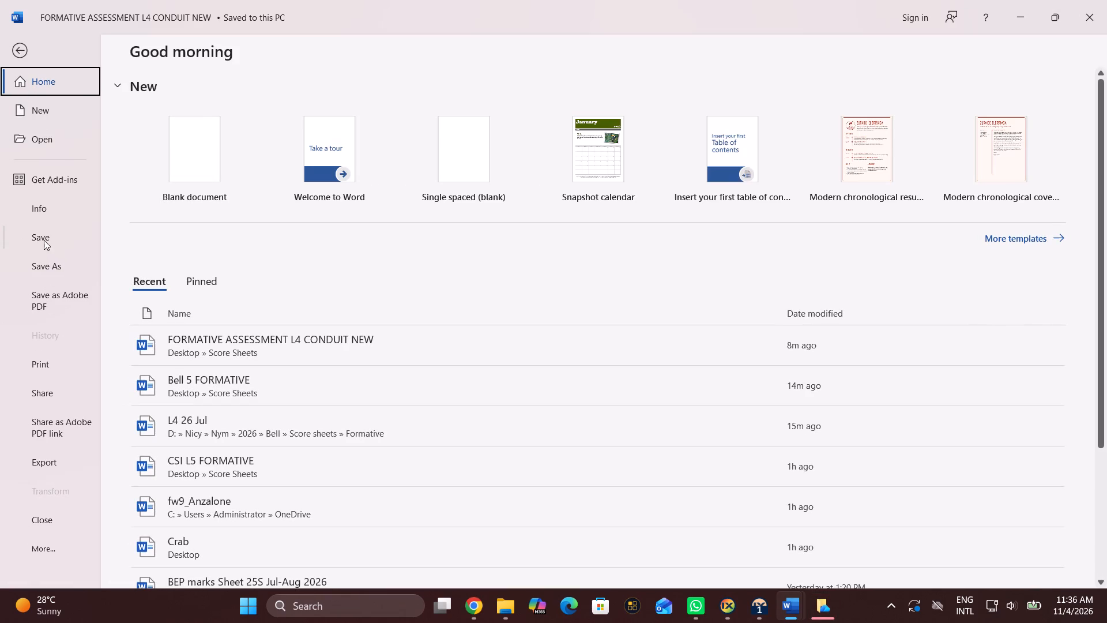
click(43, 269)
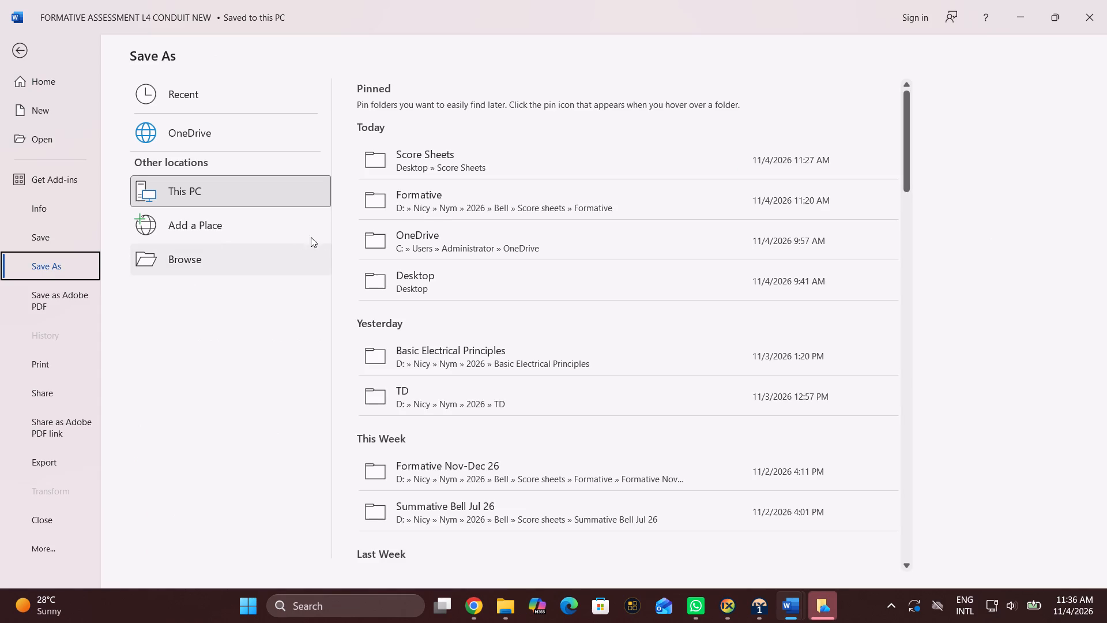
click(419, 174)
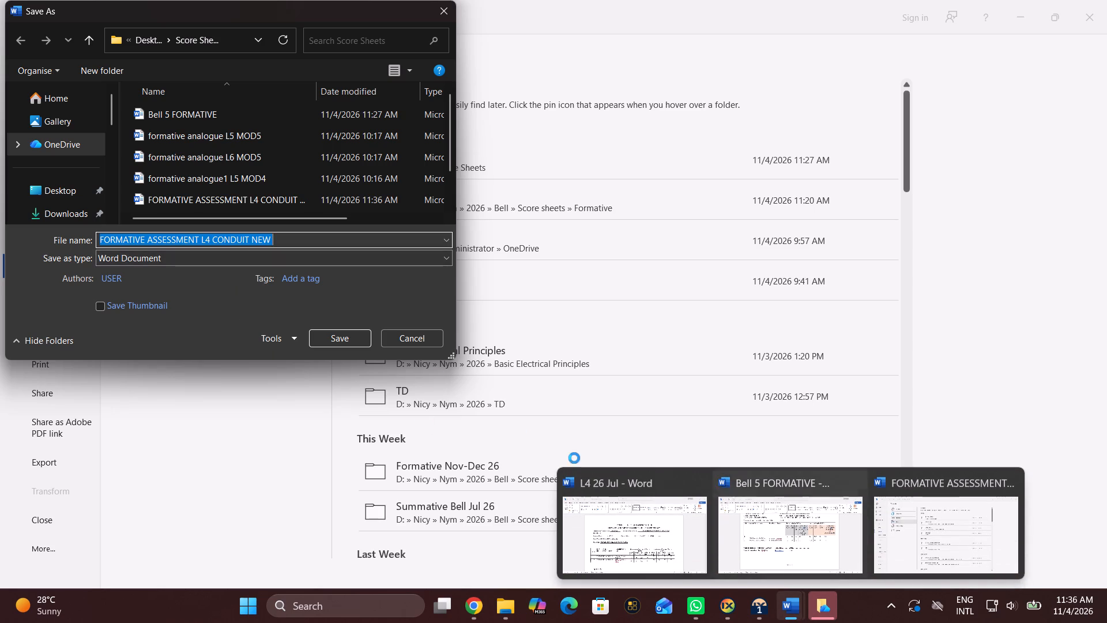
click(284, 247)
click(272, 232)
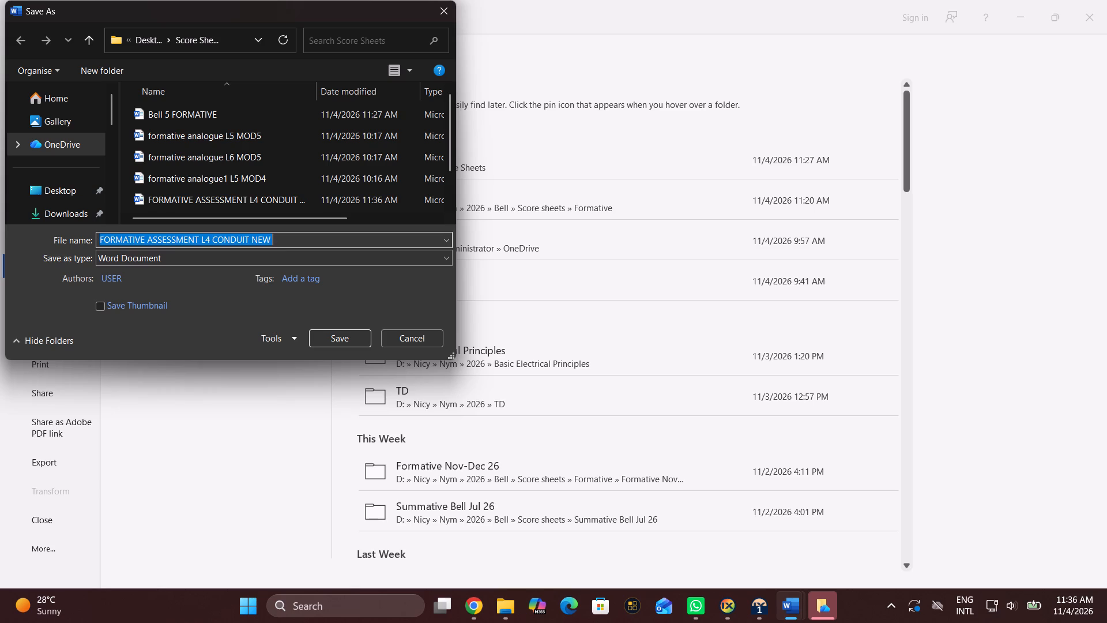
click(276, 242)
drag(276, 242, 185, 244)
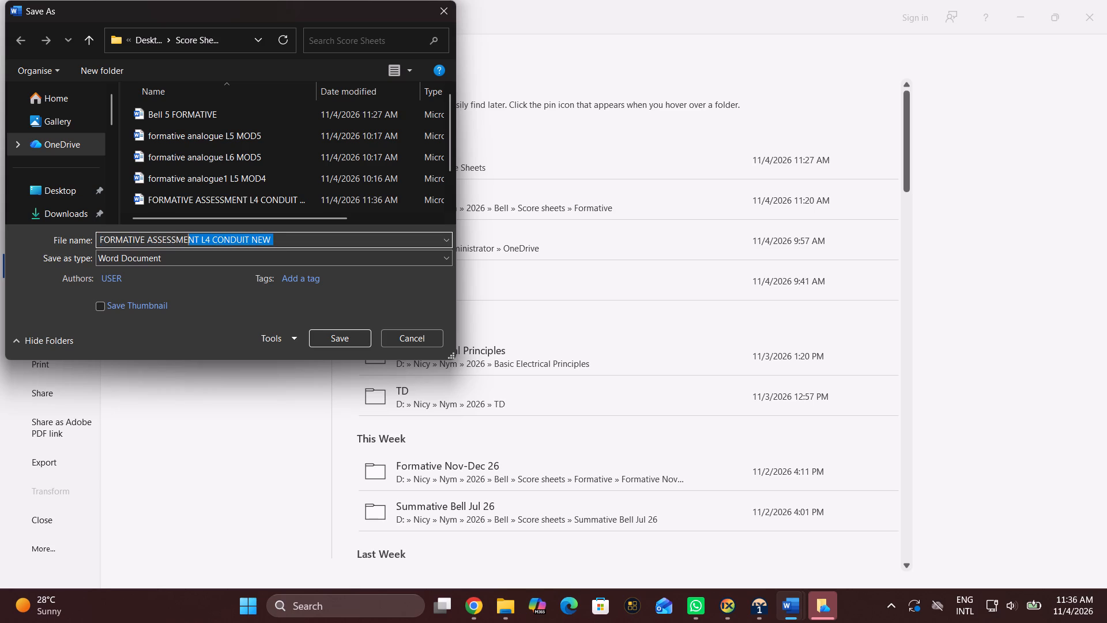
drag(185, 244, 149, 247)
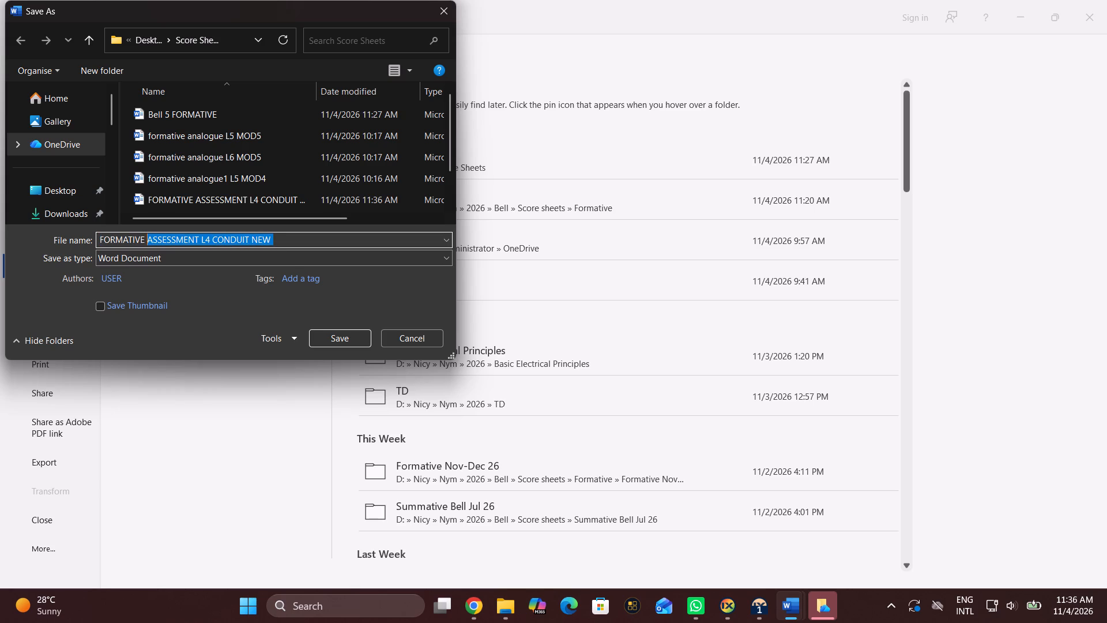
drag(149, 247, 149, 248)
key(BackSpace)
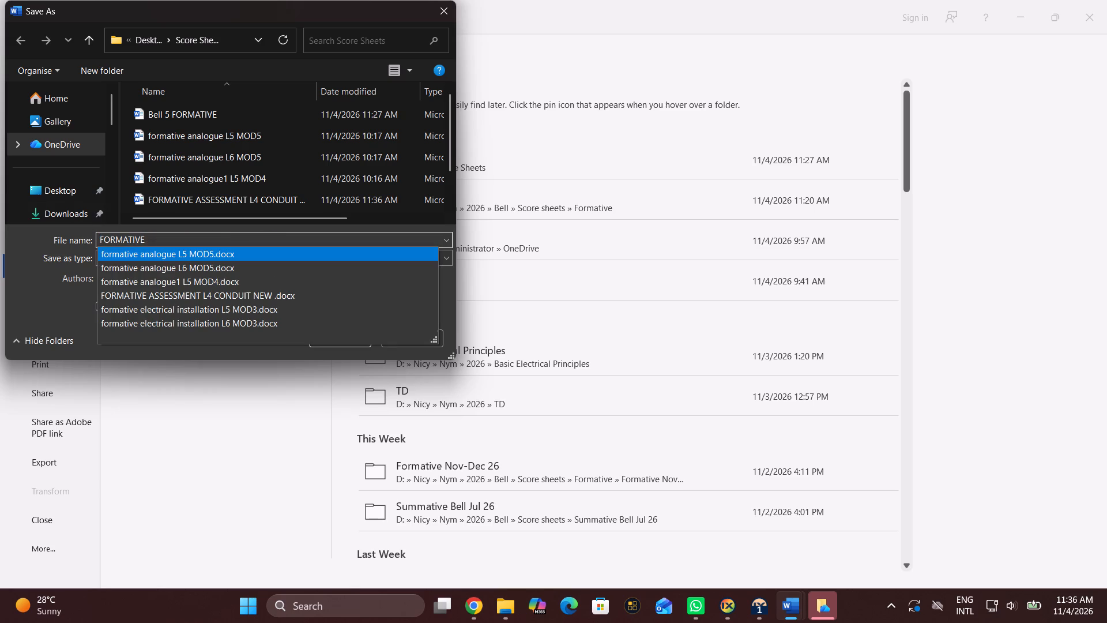
click(101, 235)
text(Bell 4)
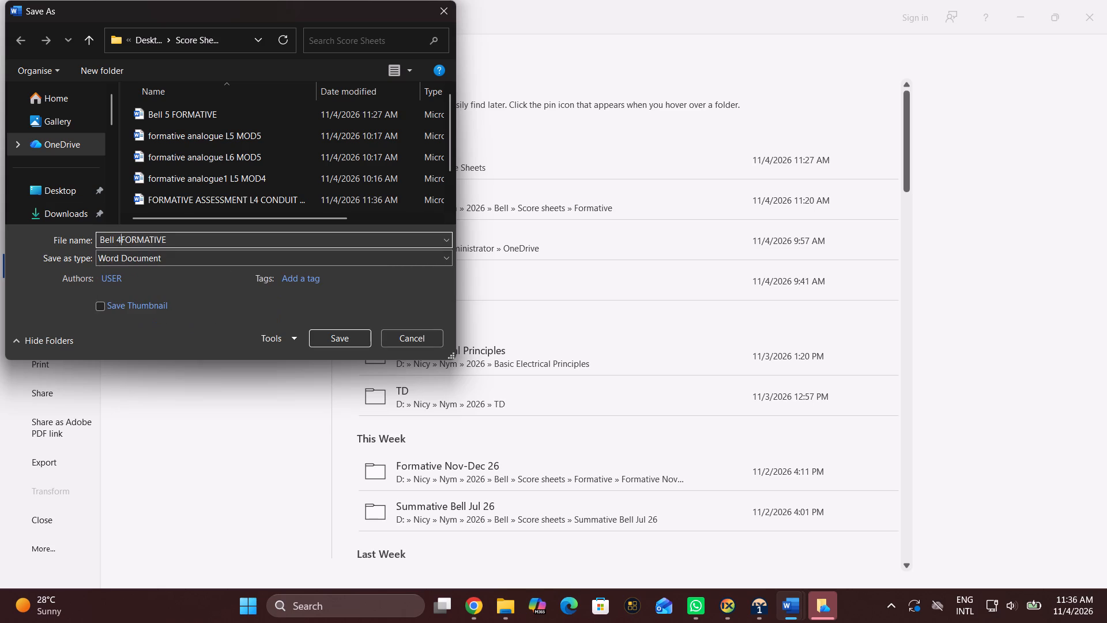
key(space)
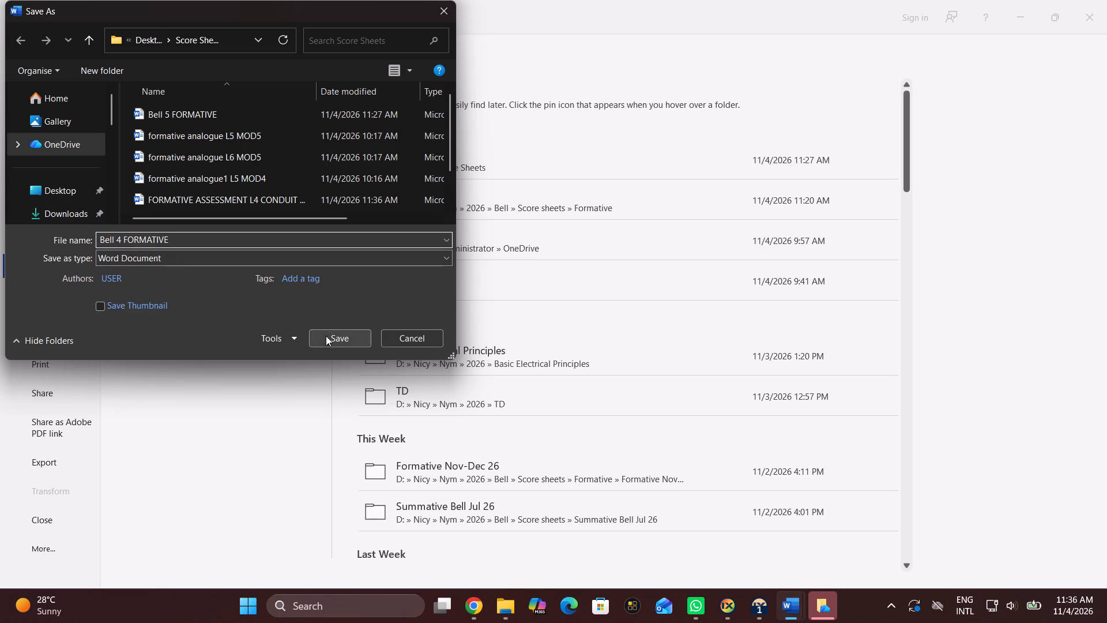
click(326, 336)
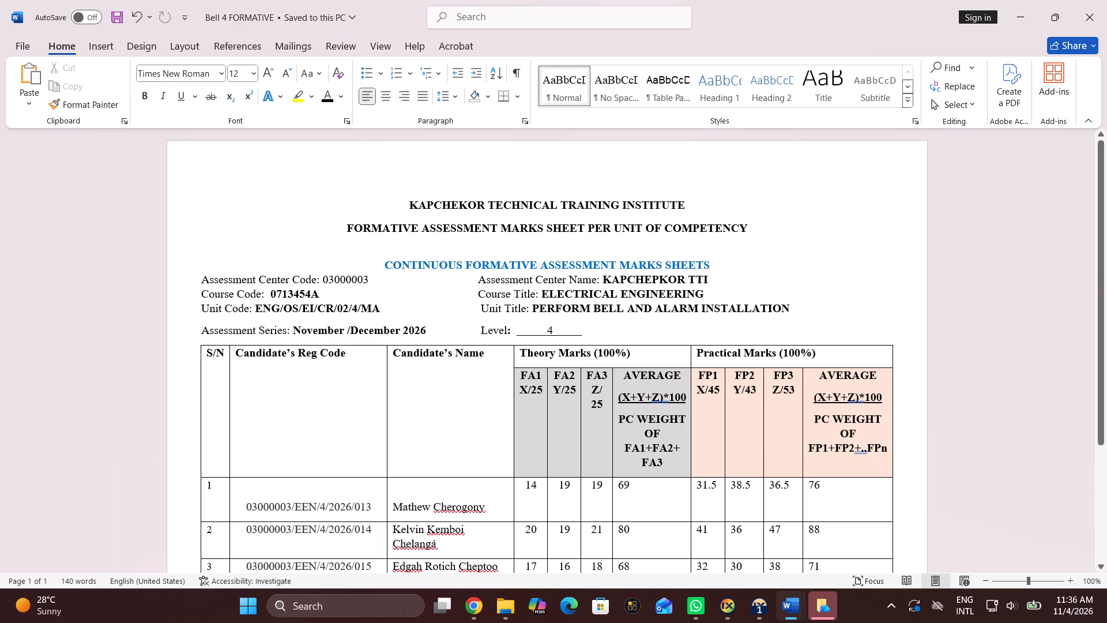
Minimise the open Word documents, dismissing the OneDrive sign-in window, and bring up the Score Sheets folder in File Explorer.
click(1014, 7)
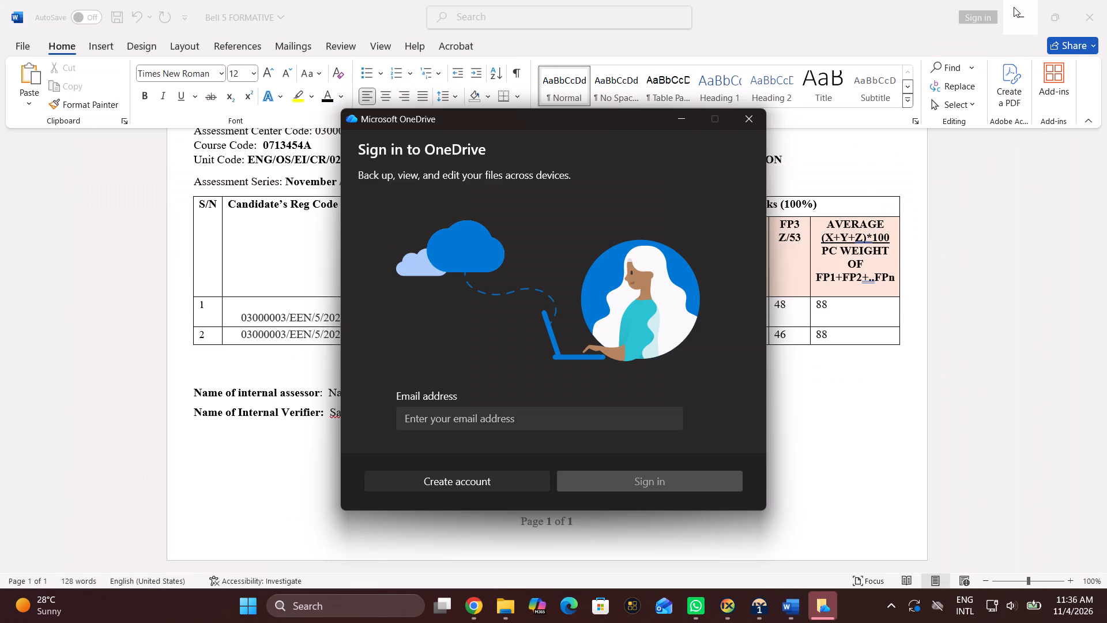
click(753, 115)
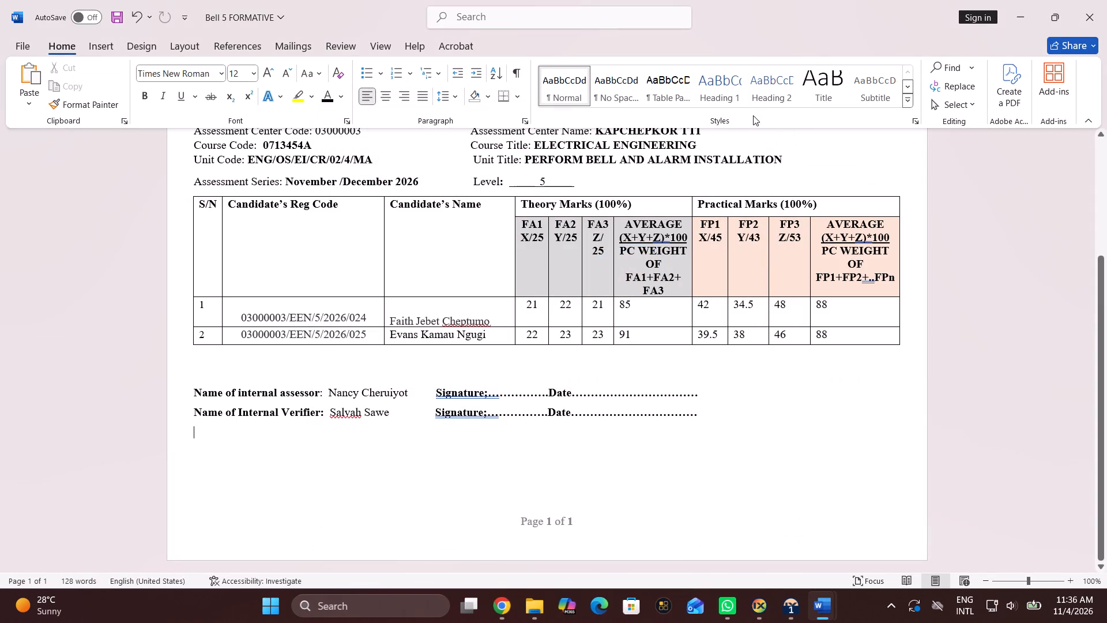
click(1022, 16)
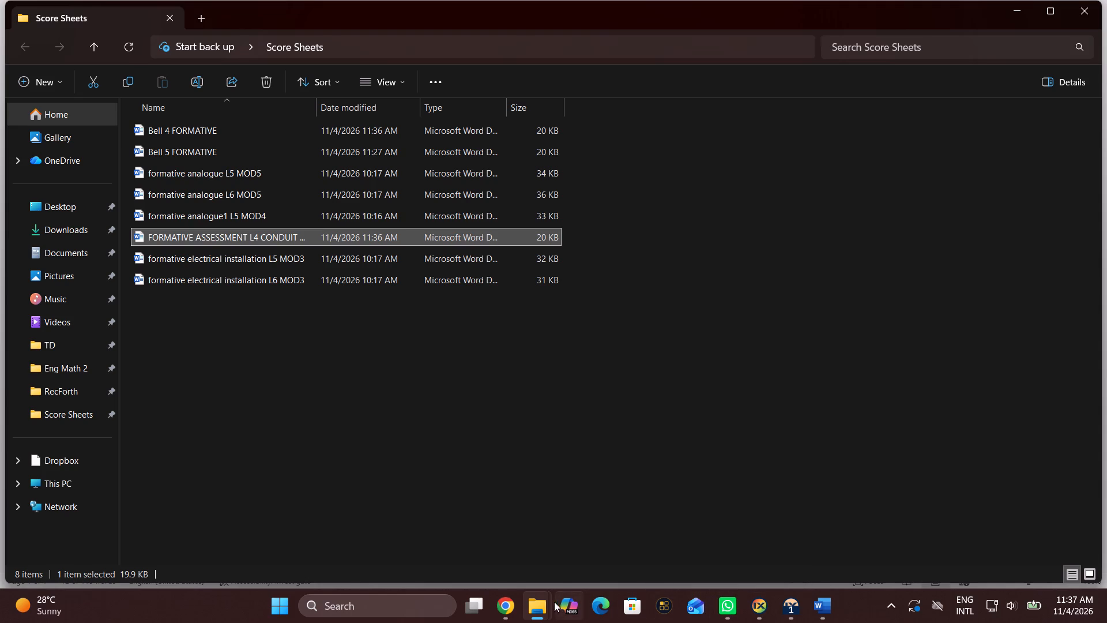
click(595, 542)
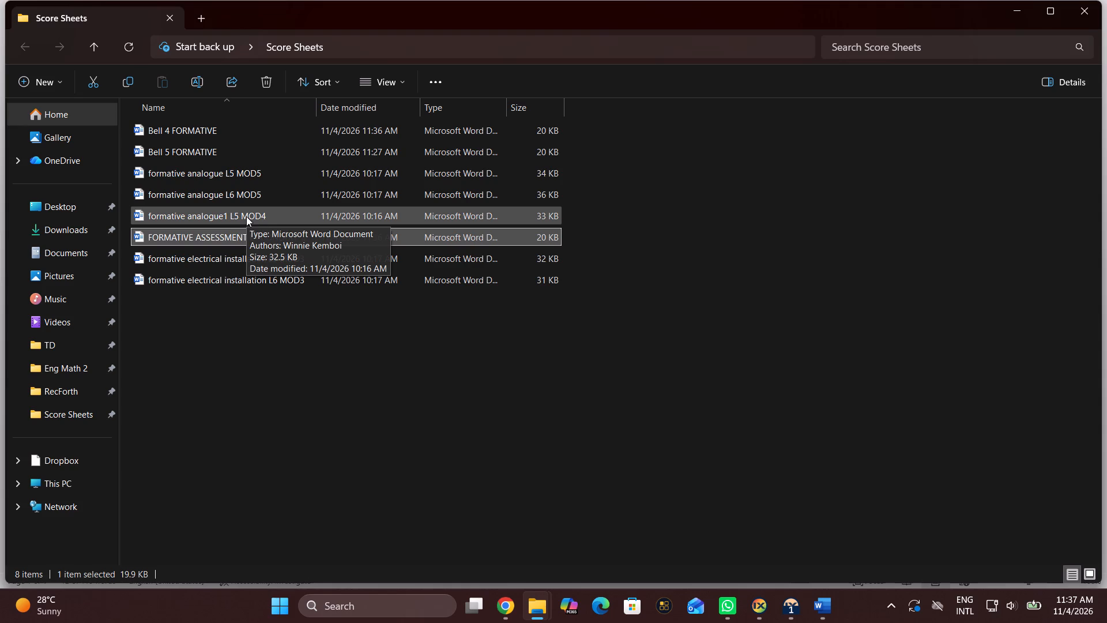
Delete the files "formative analogue1 L5 MOD4" and "FORMATIVE ASSESSMENT L4 CONDUIT NEW" from the Score Sheets folder.
click(262, 218)
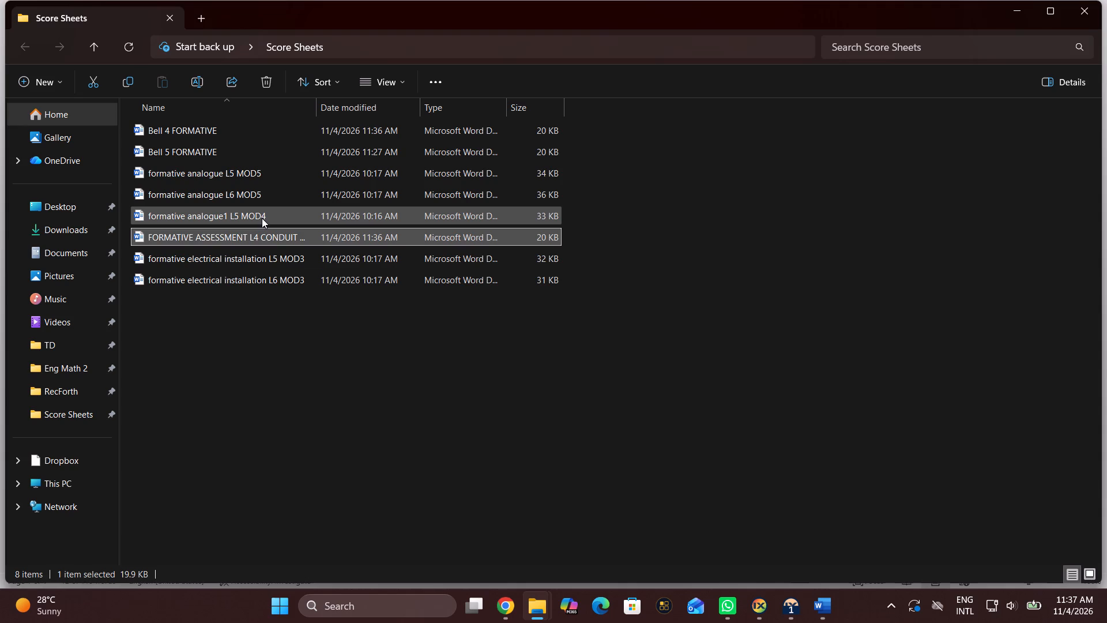
key(Delete)
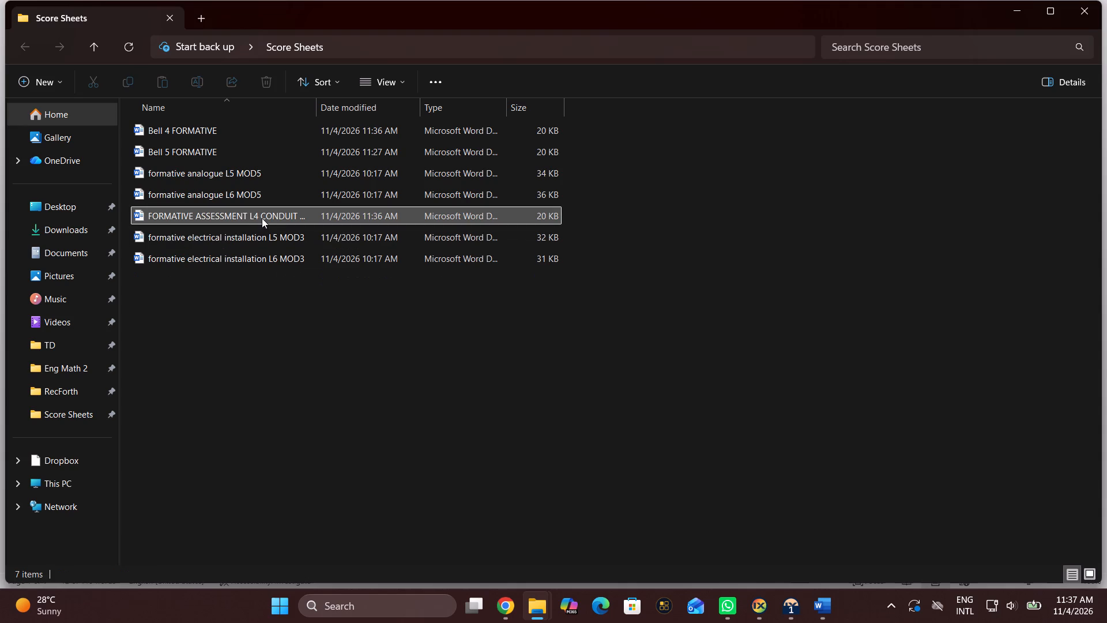
click(272, 218)
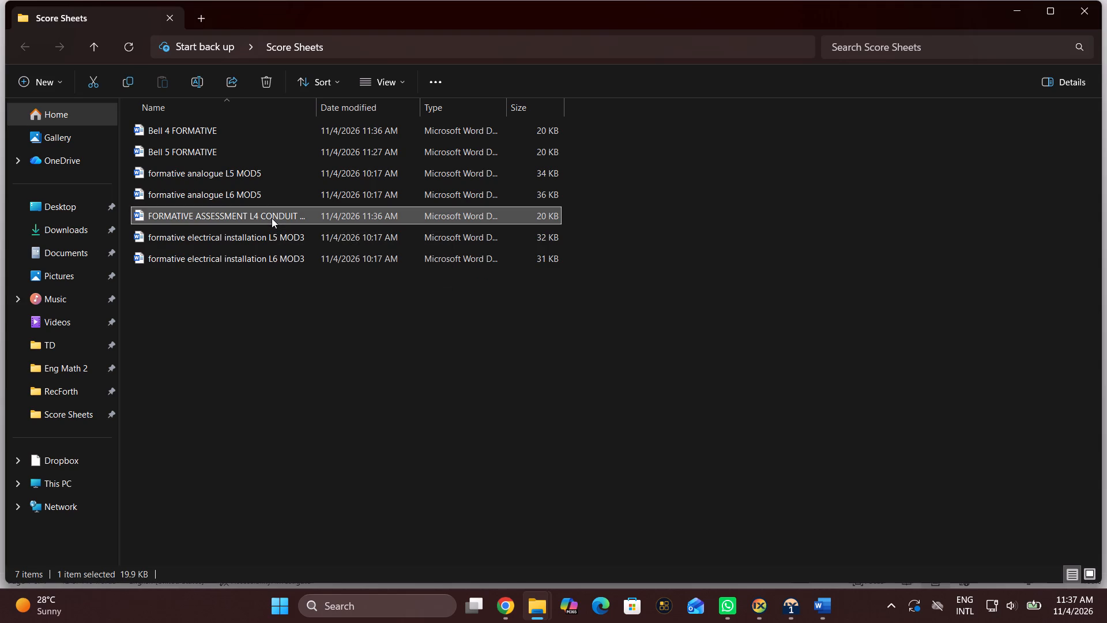
key(Delete)
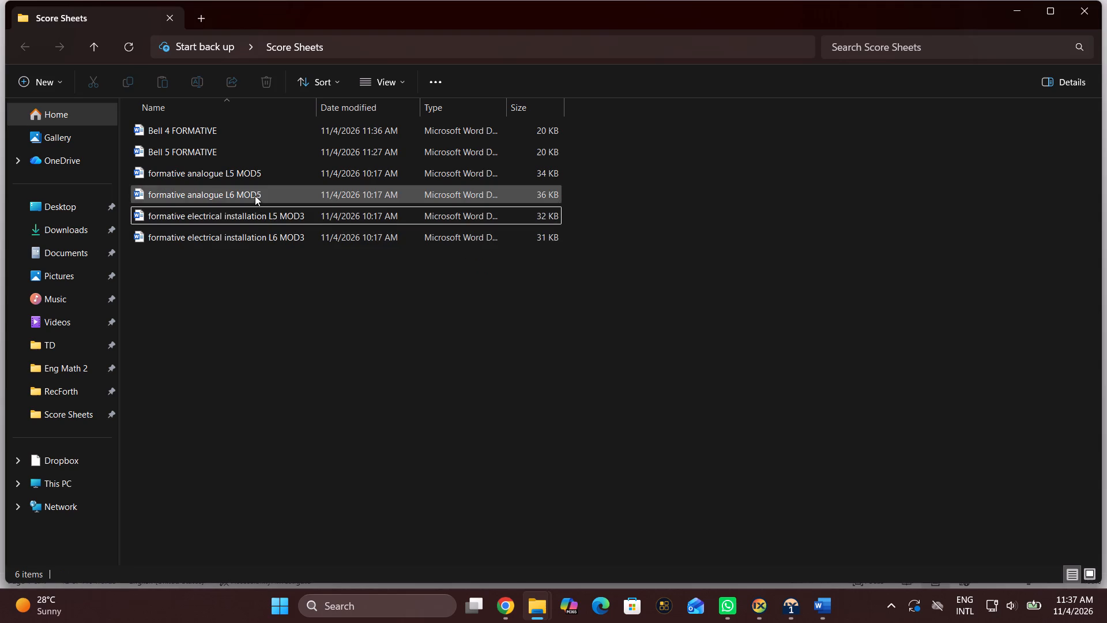
Edit the file name "formative analogue L5 MOD5" to remove "formative analogue", leaving "L5 MOD5".
click(219, 174)
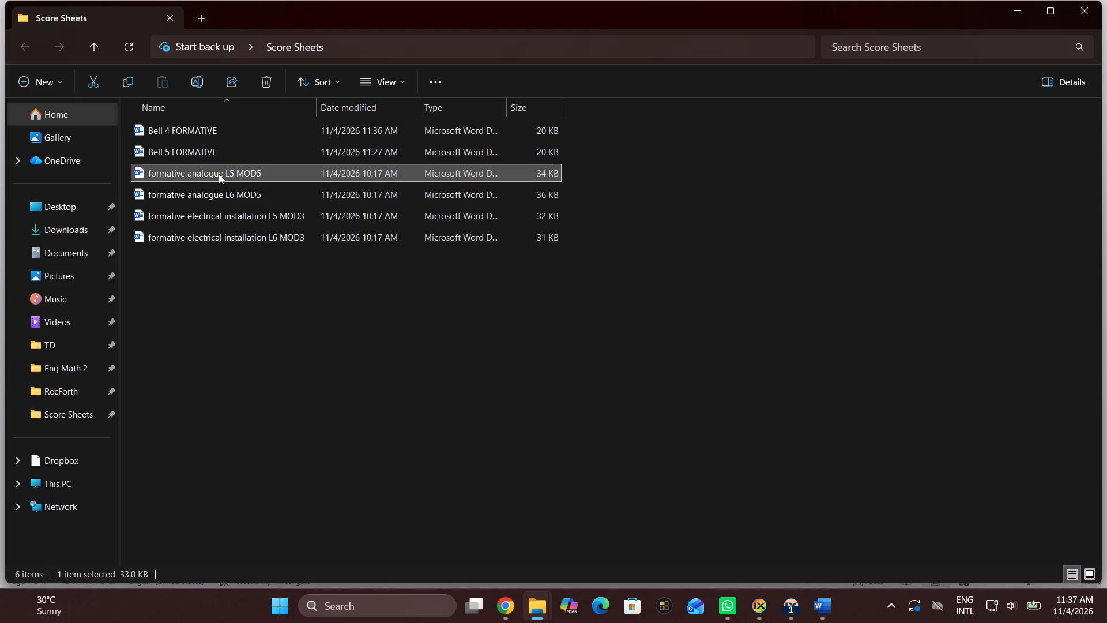
right_click(219, 174)
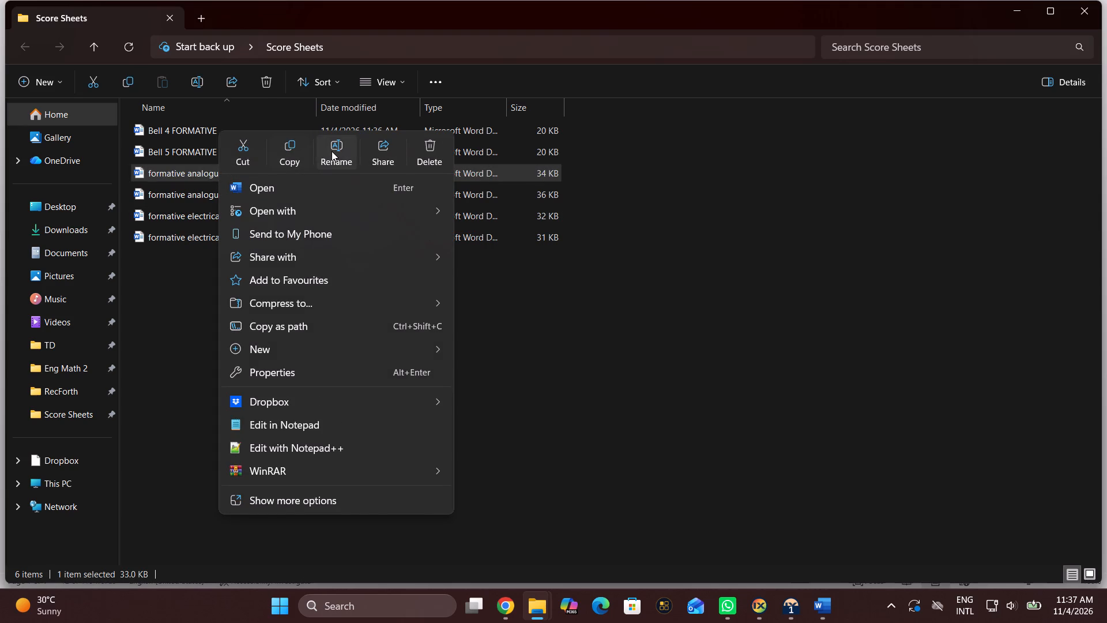
click(332, 151)
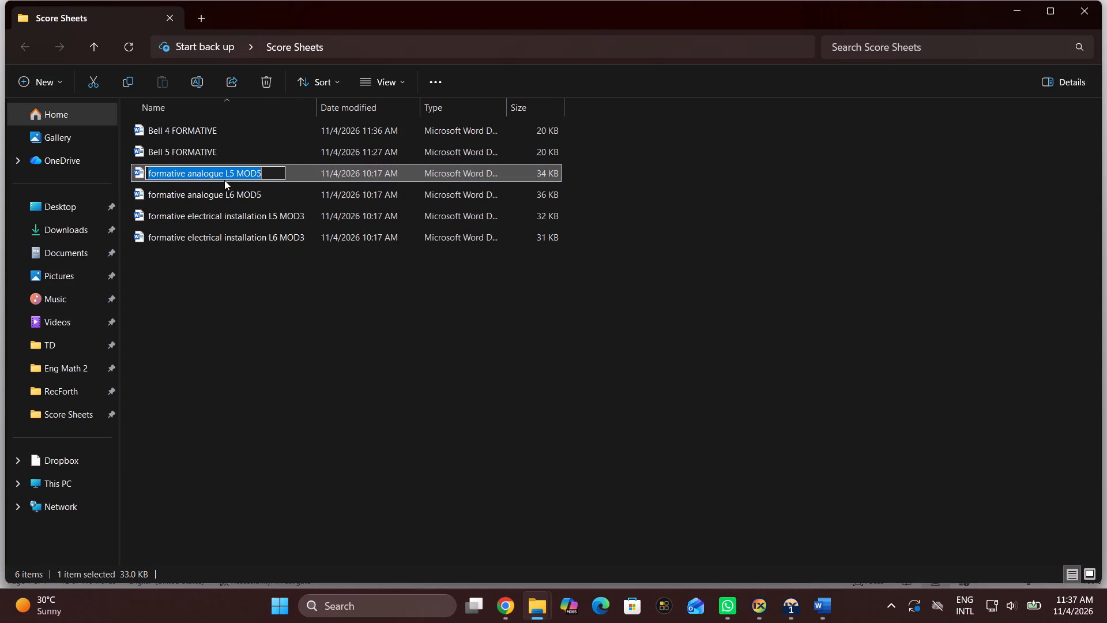
click(224, 175)
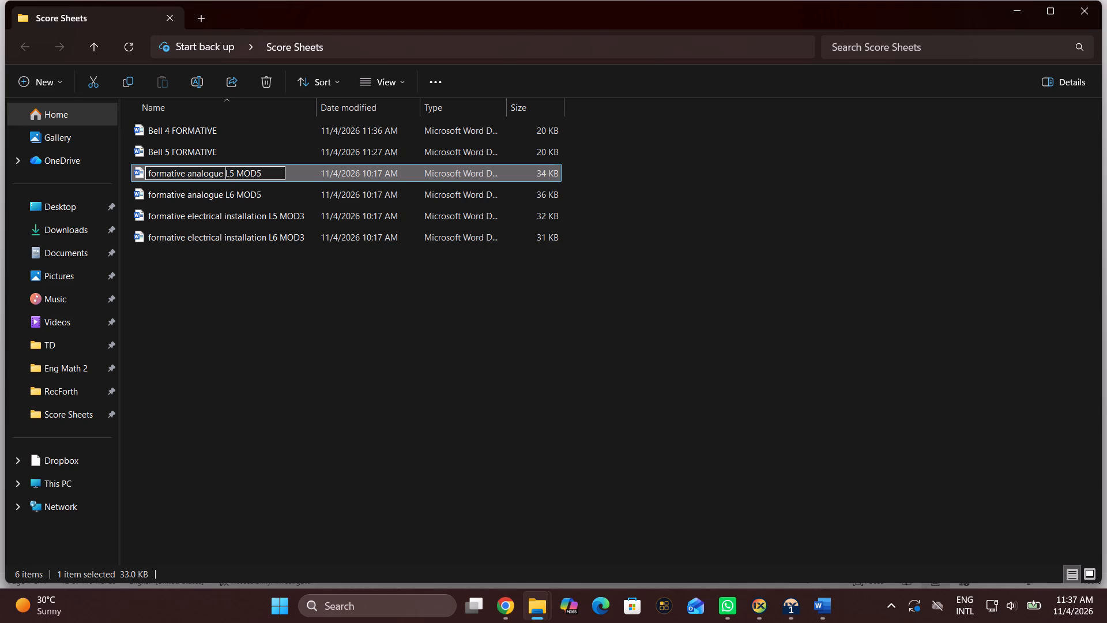
key(BackSpace)
key(BackSpace)
key(BackSpace)
key(BackSpace)
key(BackSpace)
key(BackSpace)
key(BackSpace)
key(BackSpace)
key(BackSpace)
key(BackSpace)
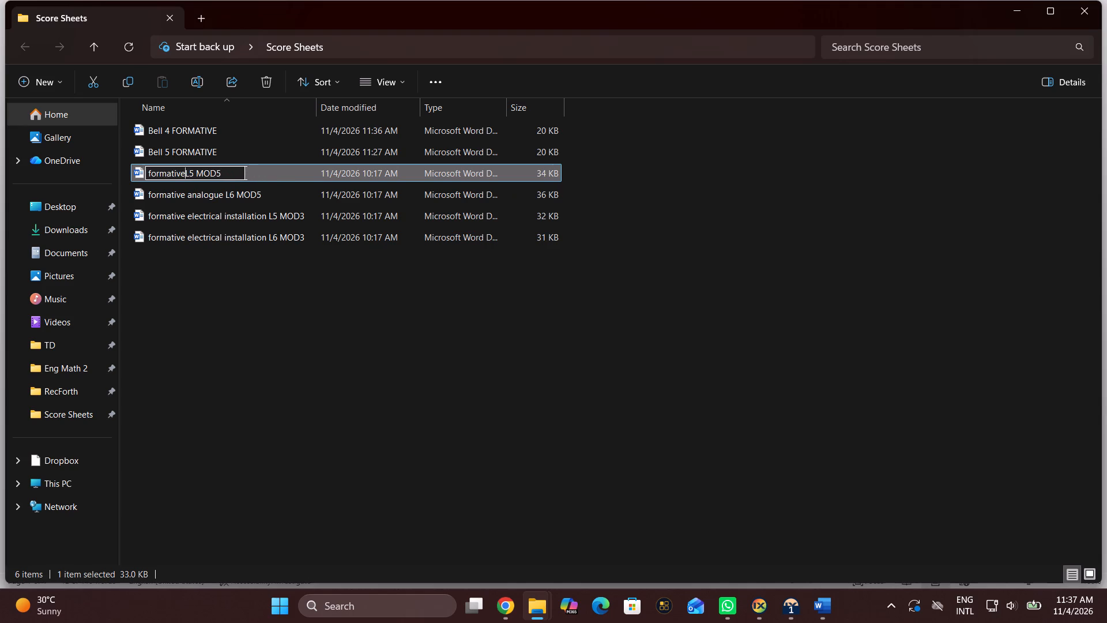
key(BackSpace)
key(BackSpace)
key(BackSpace)
key(BackSpace)
key(BackSpace)
key(BackSpace)
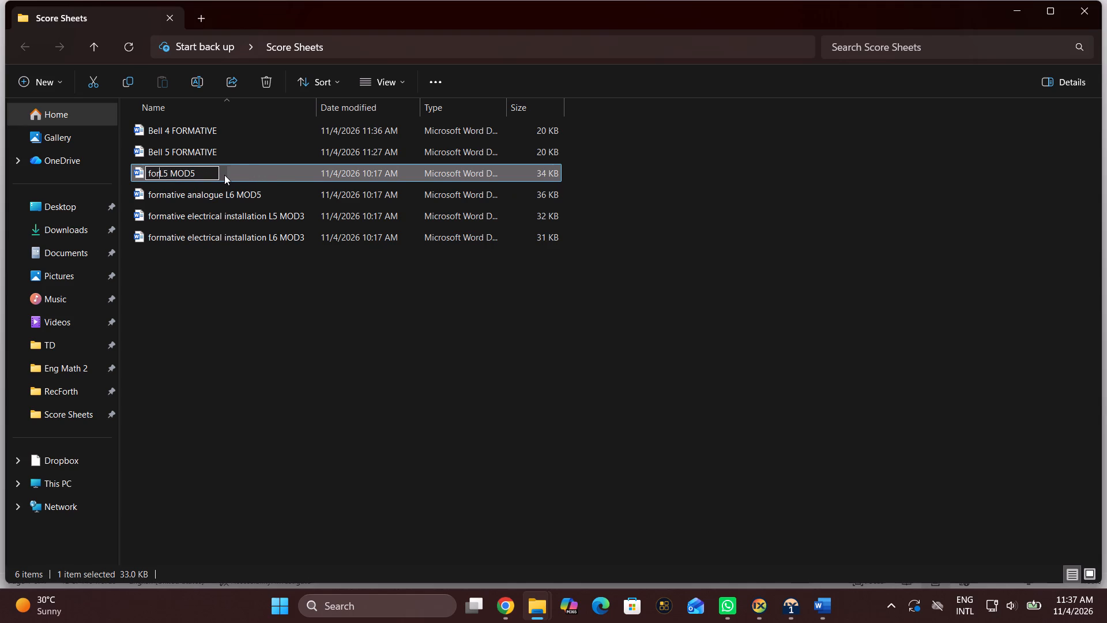
key(BackSpace)
key(BackSpace)
key(BackSpace)
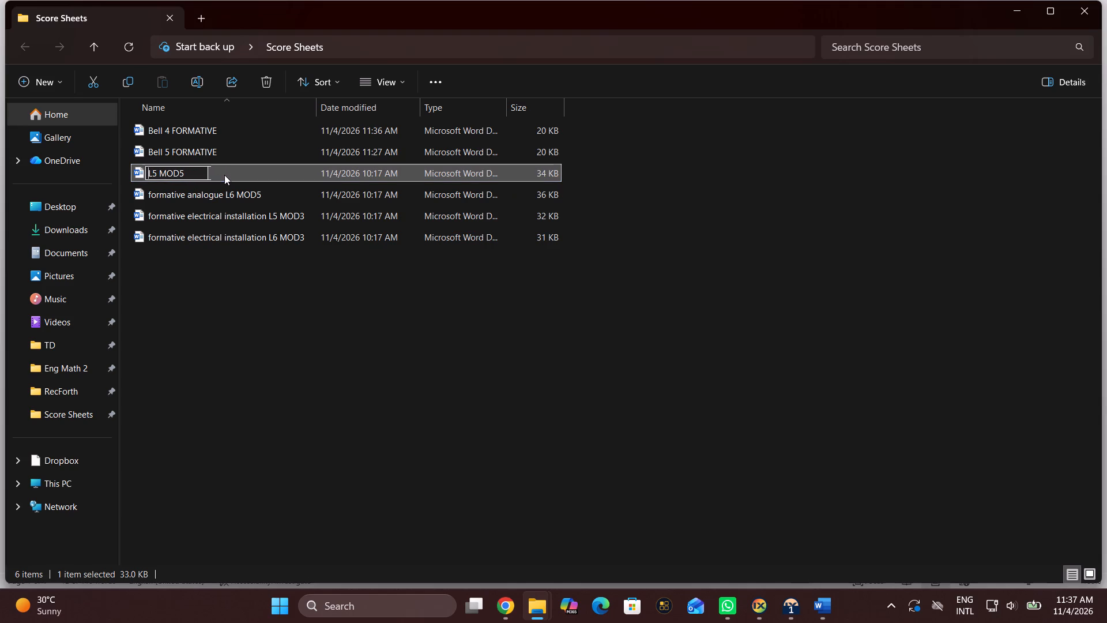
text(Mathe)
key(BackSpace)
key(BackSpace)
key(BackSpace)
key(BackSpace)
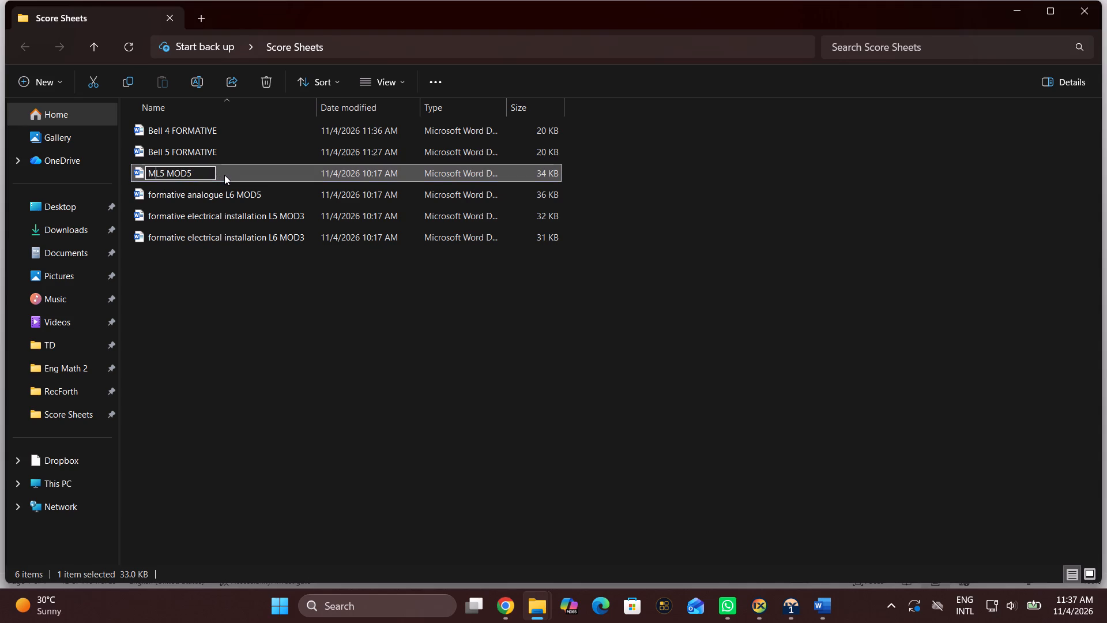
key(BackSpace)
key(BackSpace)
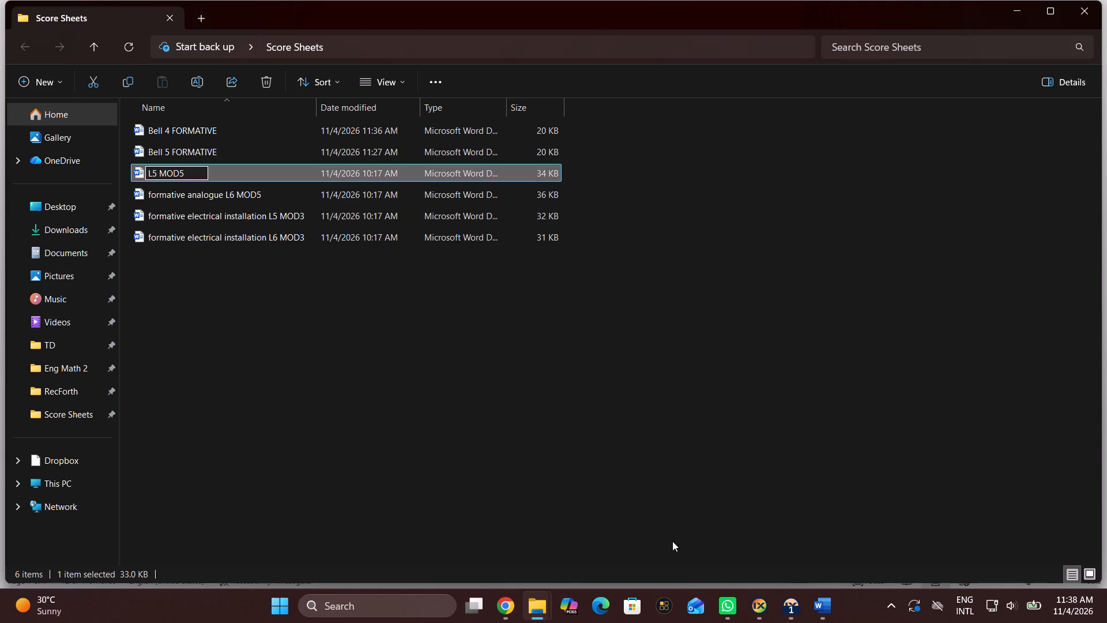
Switch to the browser and look over the Project Crab page and the Projects overview on Roboflow Nebula.
click(788, 614)
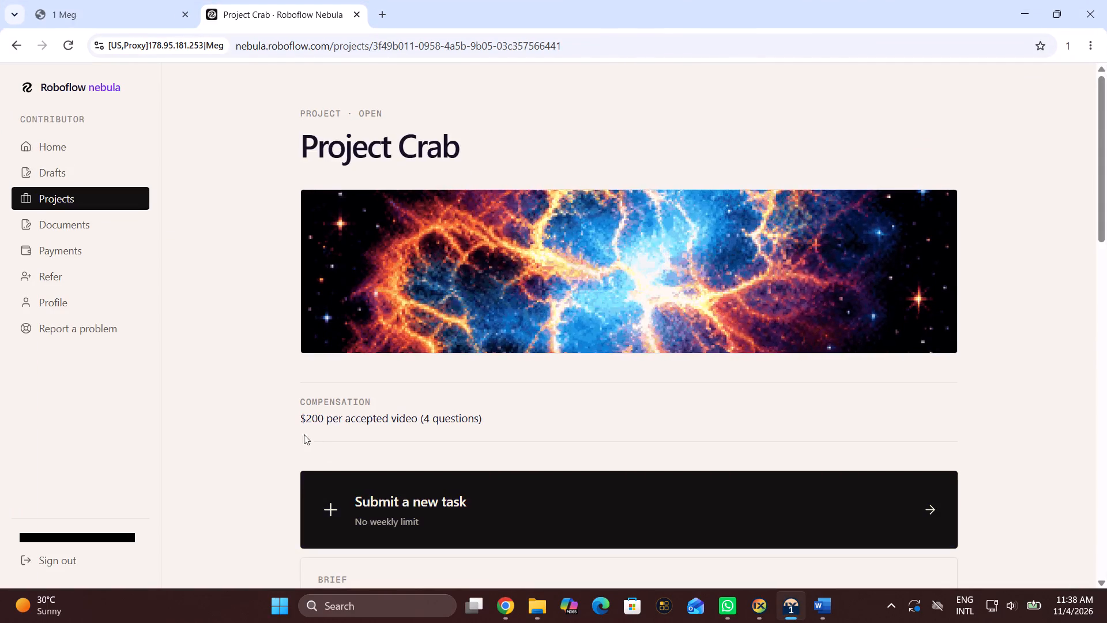
scroll(544, 294, down, 1)
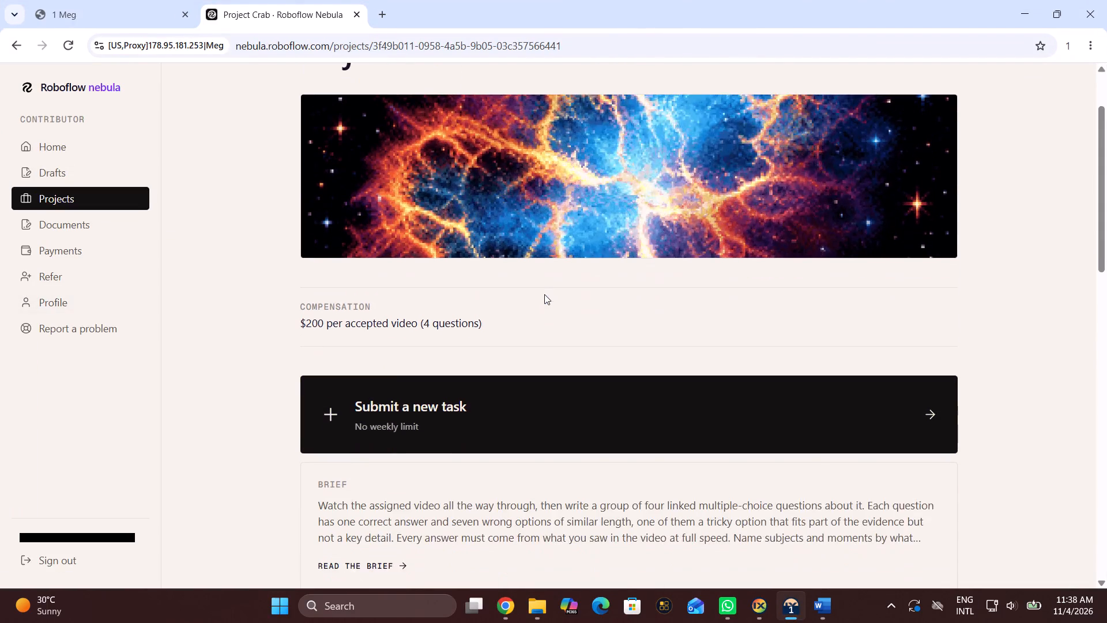
scroll(544, 294, down, 3)
scroll(544, 294, up, 2)
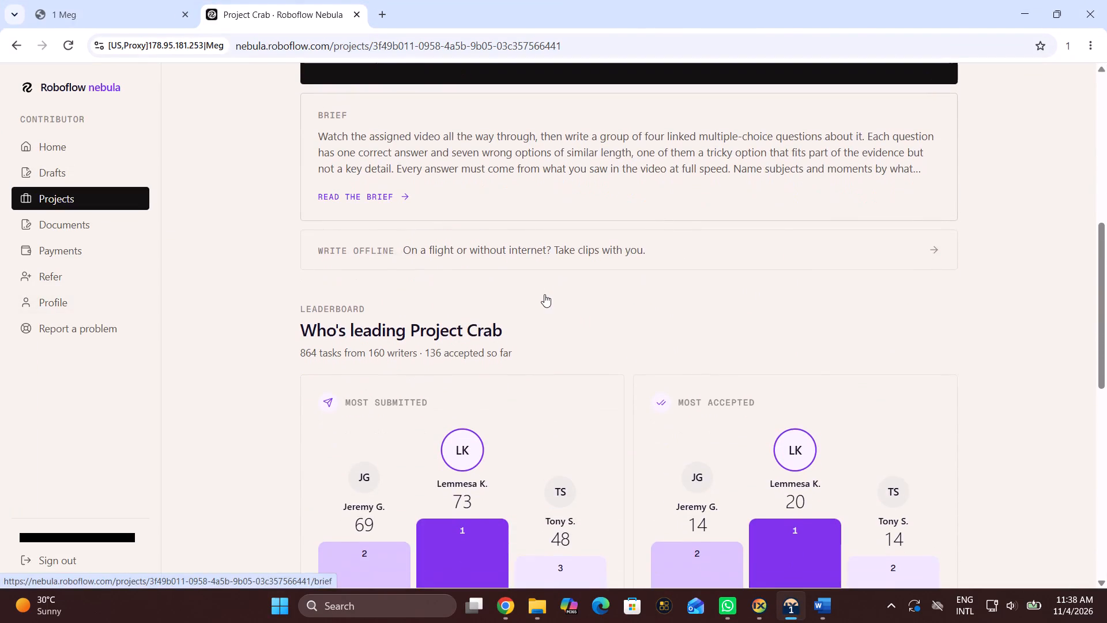
scroll(544, 294, up, 1)
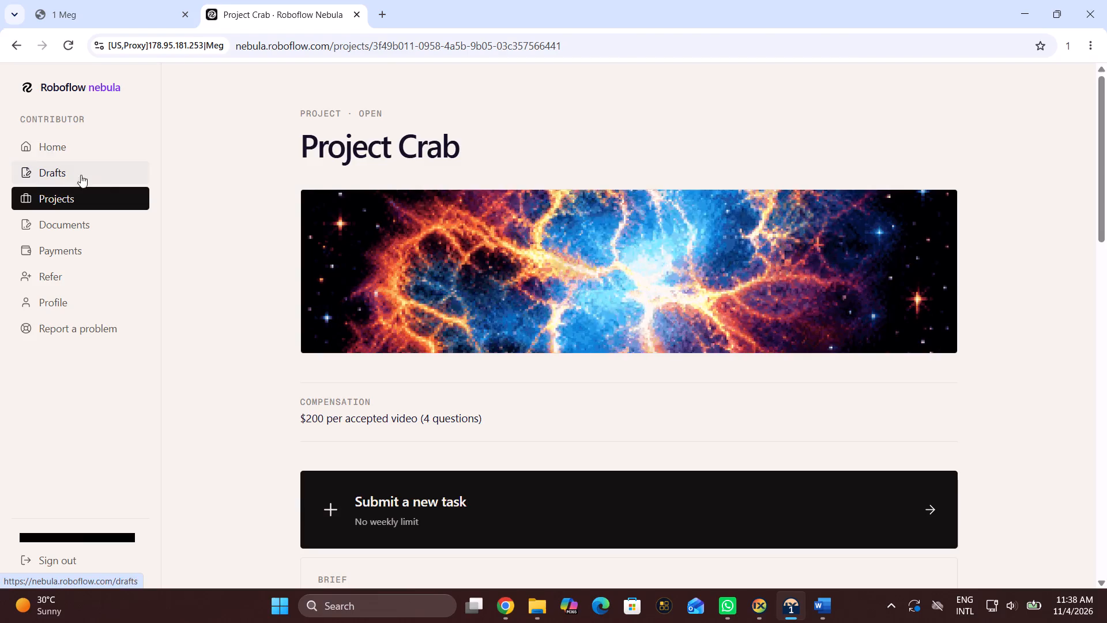
scroll(307, 256, up, 2)
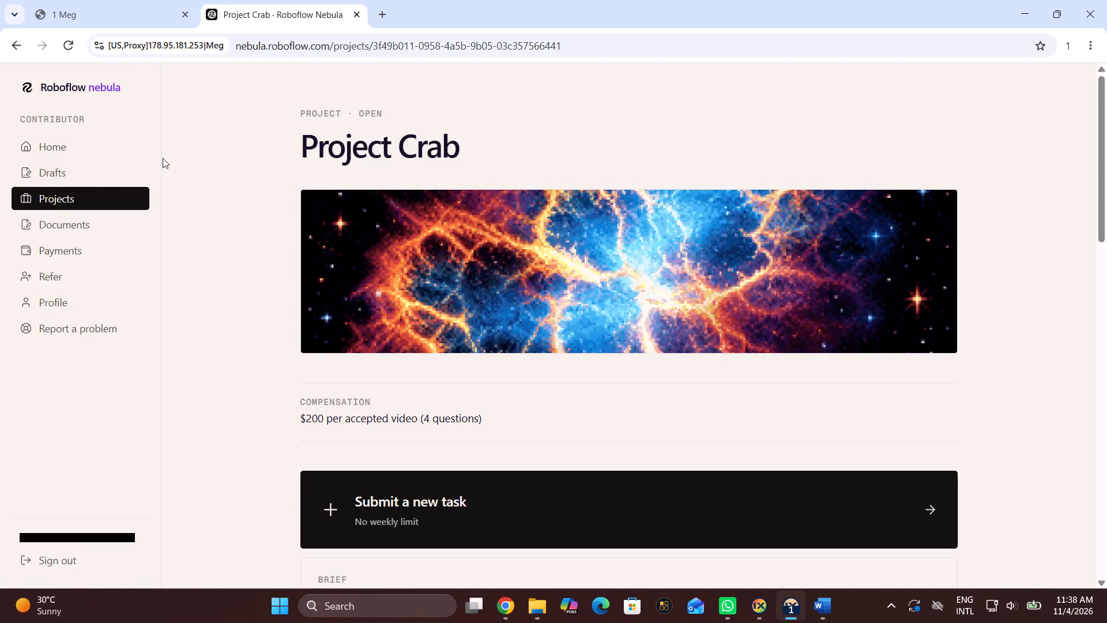
click(18, 45)
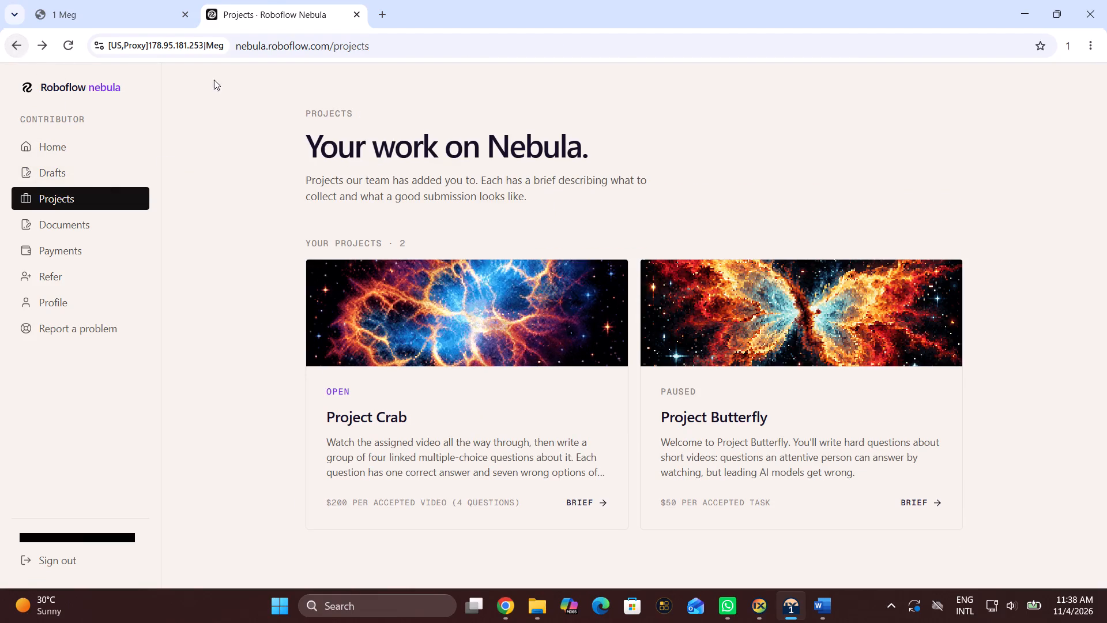
scroll(815, 338, down, 1)
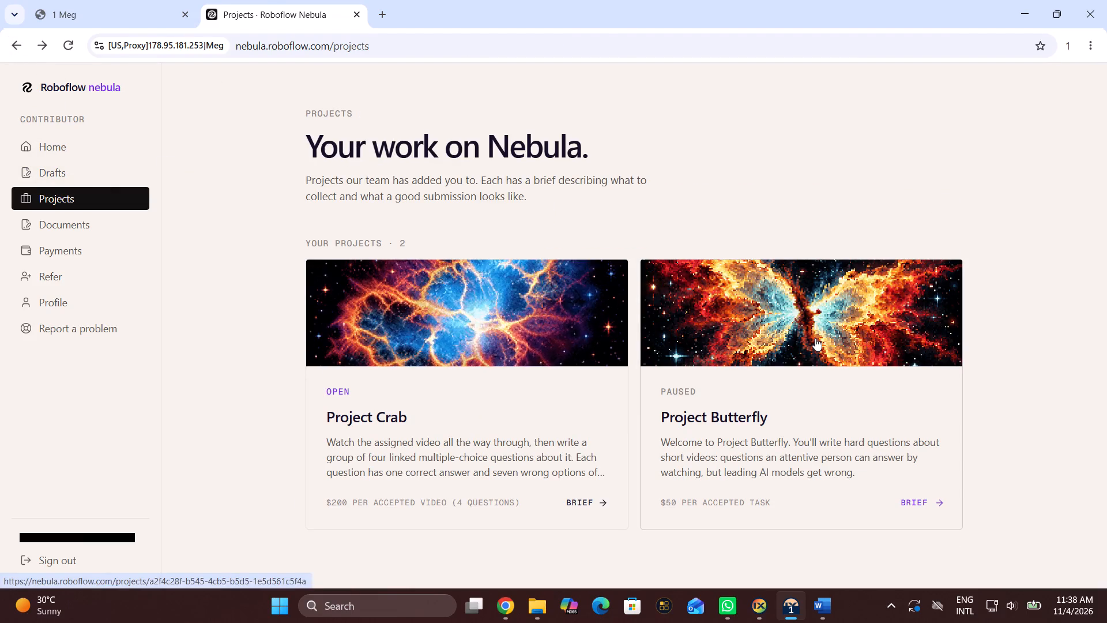
scroll(815, 338, down, 1)
scroll(706, 307, down, 1)
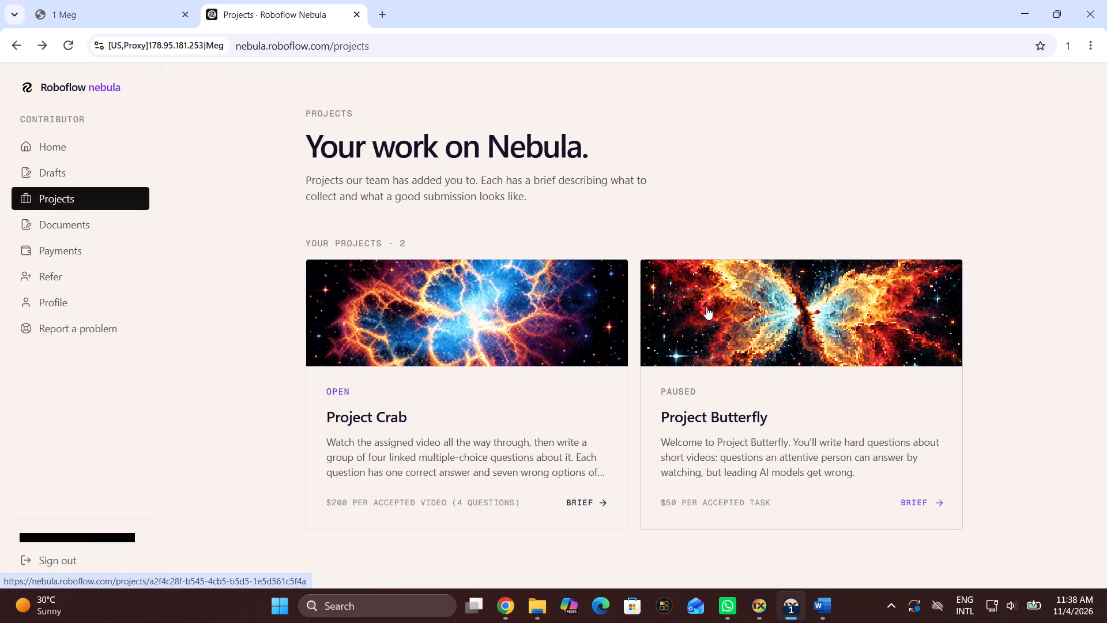
scroll(822, 218, up, 1)
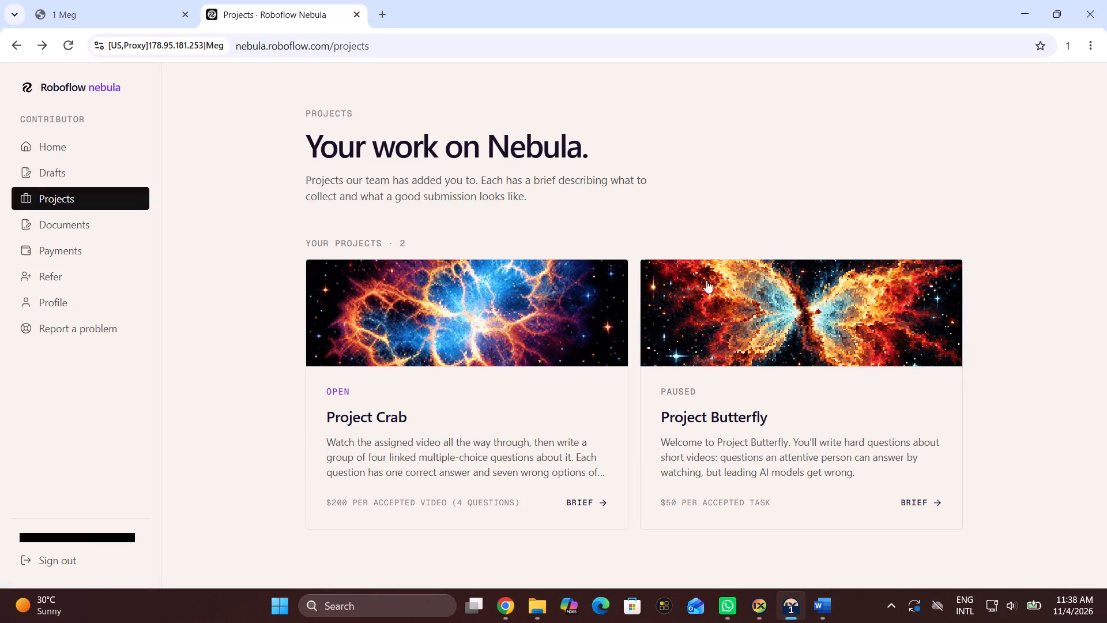
scroll(675, 308, down, 1)
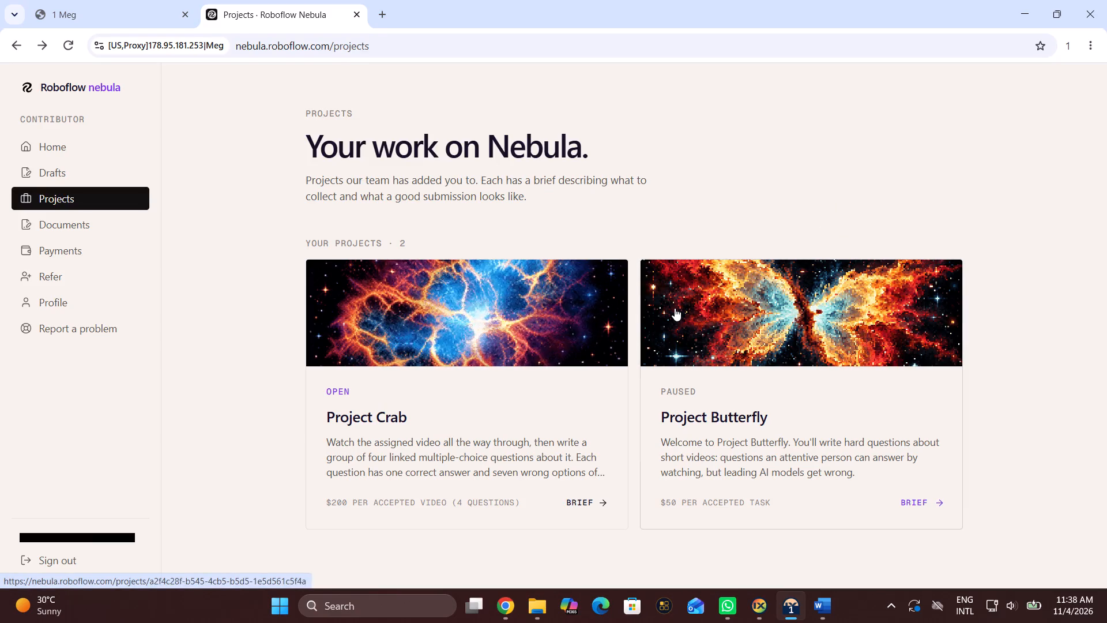
Open Project Crab from the Projects overview and examine its leaderboard, own task list and brief.
click(338, 388)
scroll(560, 407, down, 8)
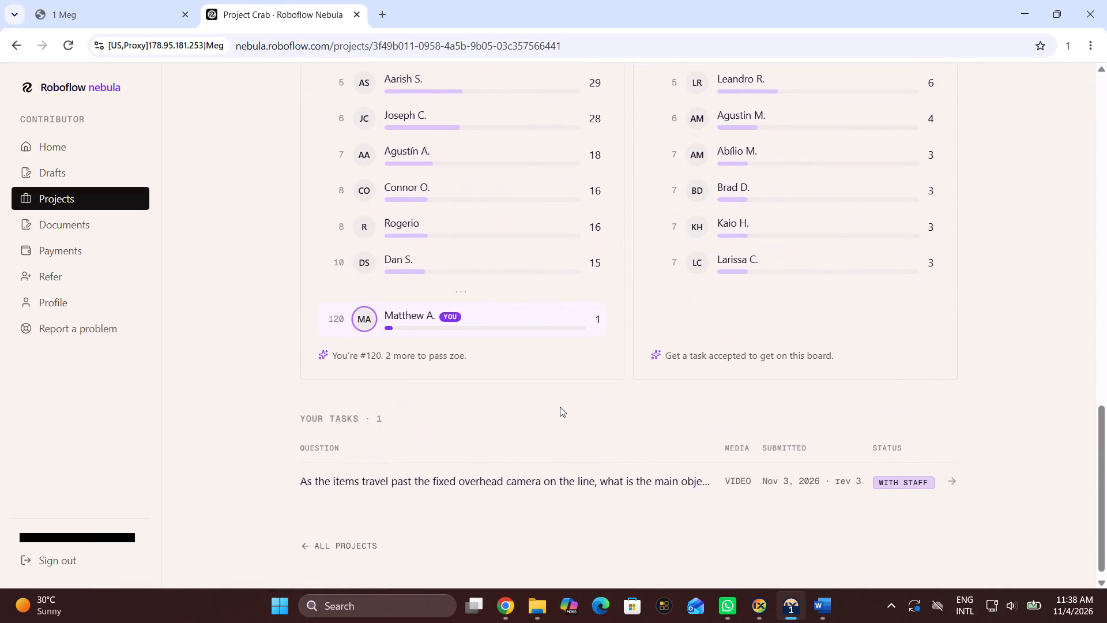
scroll(560, 407, up, 3)
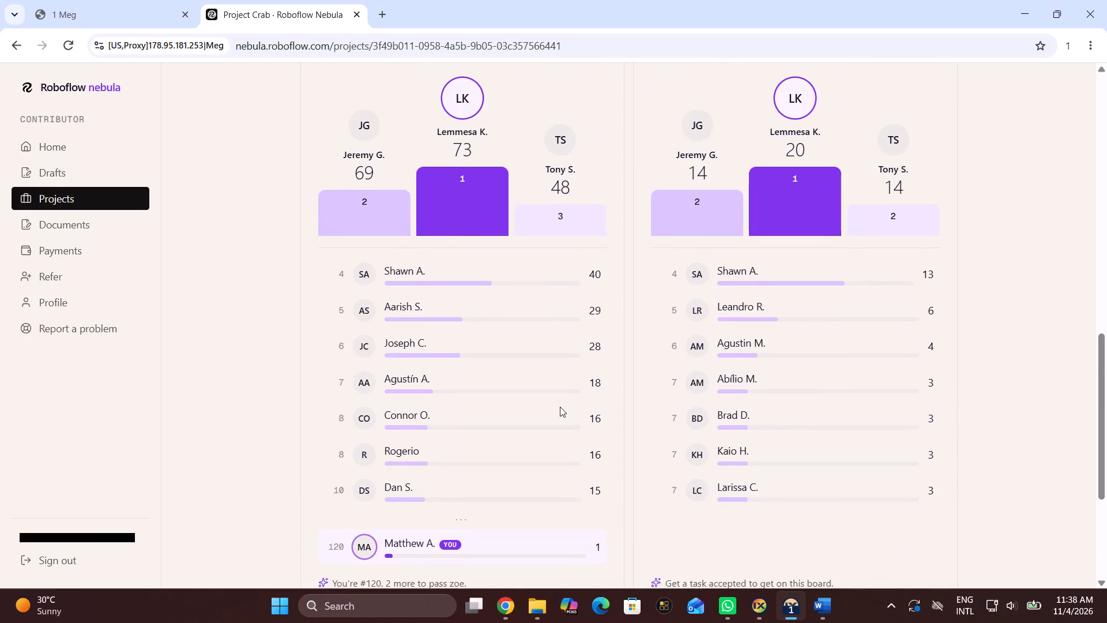
scroll(560, 407, up, 5)
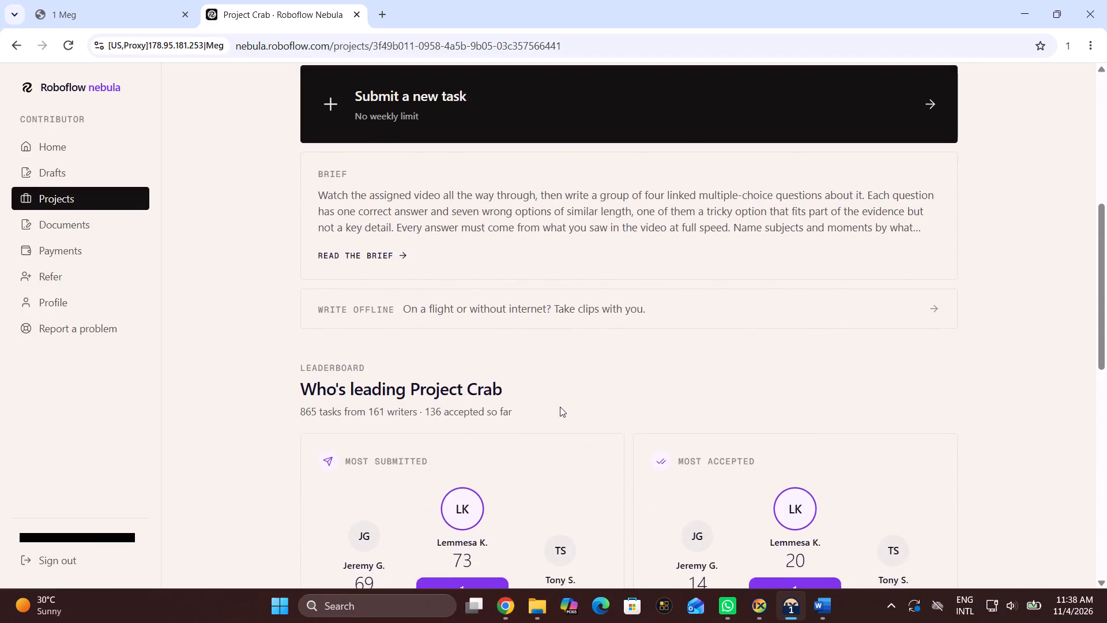
scroll(560, 407, up, 5)
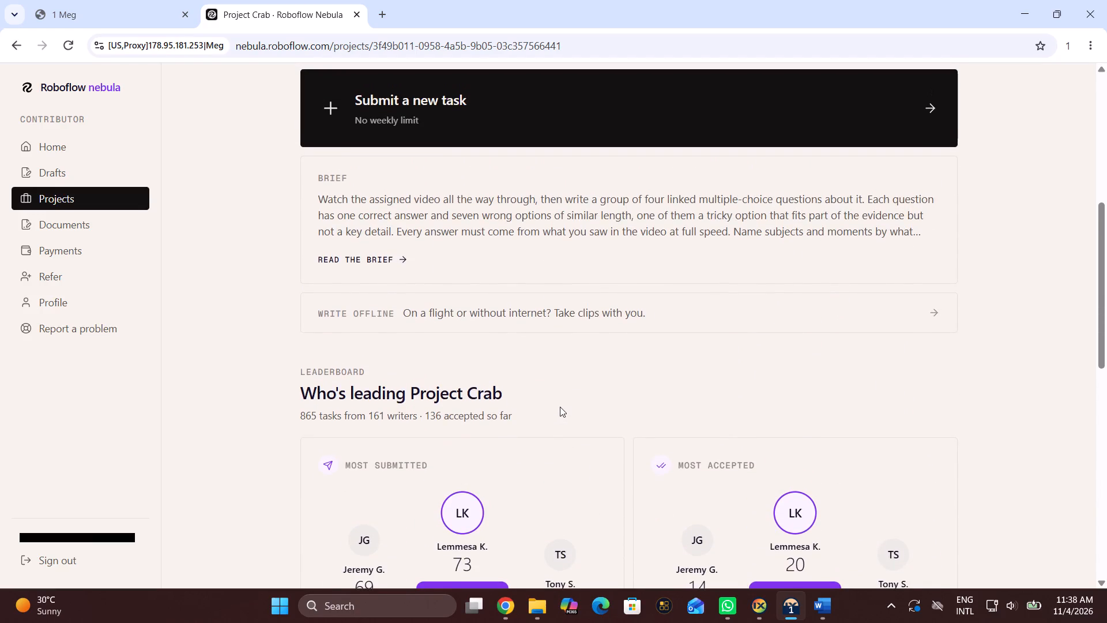
scroll(560, 407, up, 4)
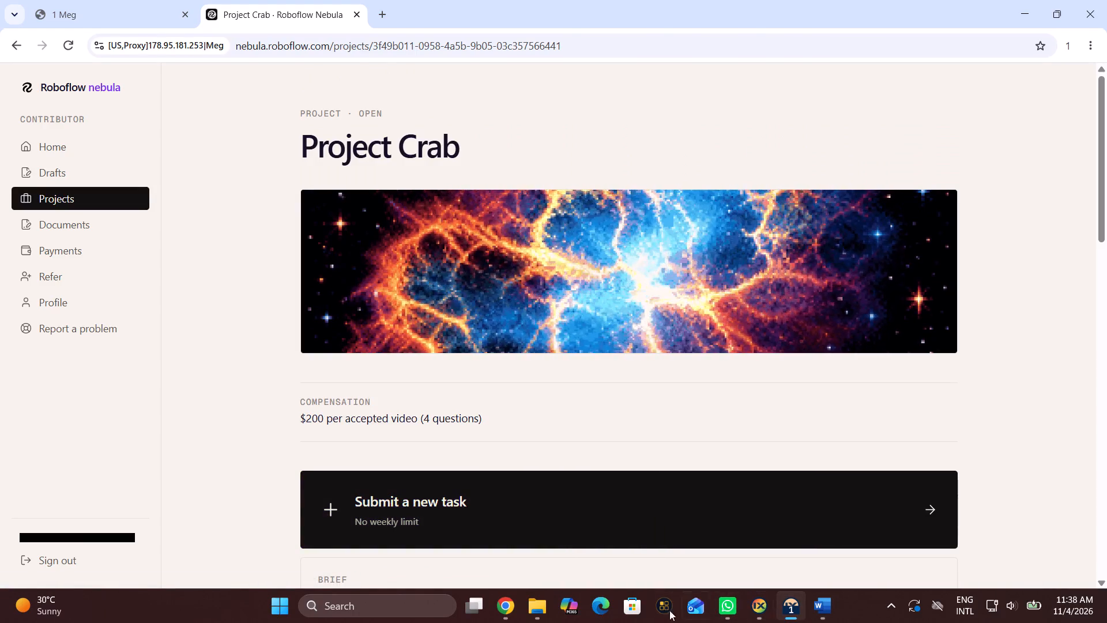
Return to the Score Sheets folder in File Explorer and rename the file "L5 MOD5" as "Math 2 L5".
click(603, 522)
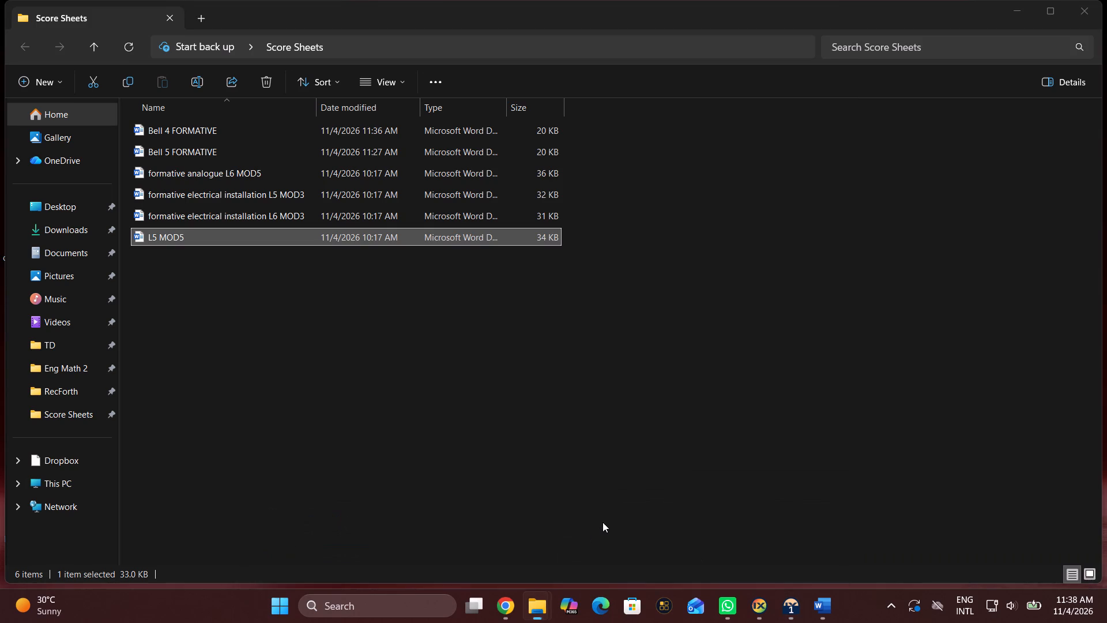
click(191, 239)
right_click(191, 239)
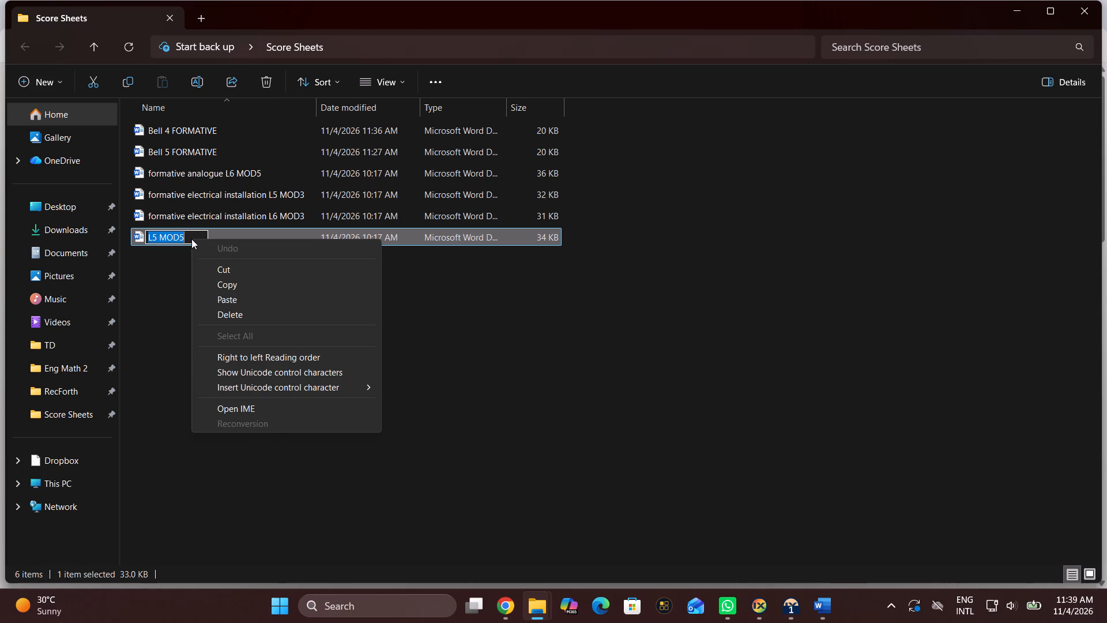
click(146, 236)
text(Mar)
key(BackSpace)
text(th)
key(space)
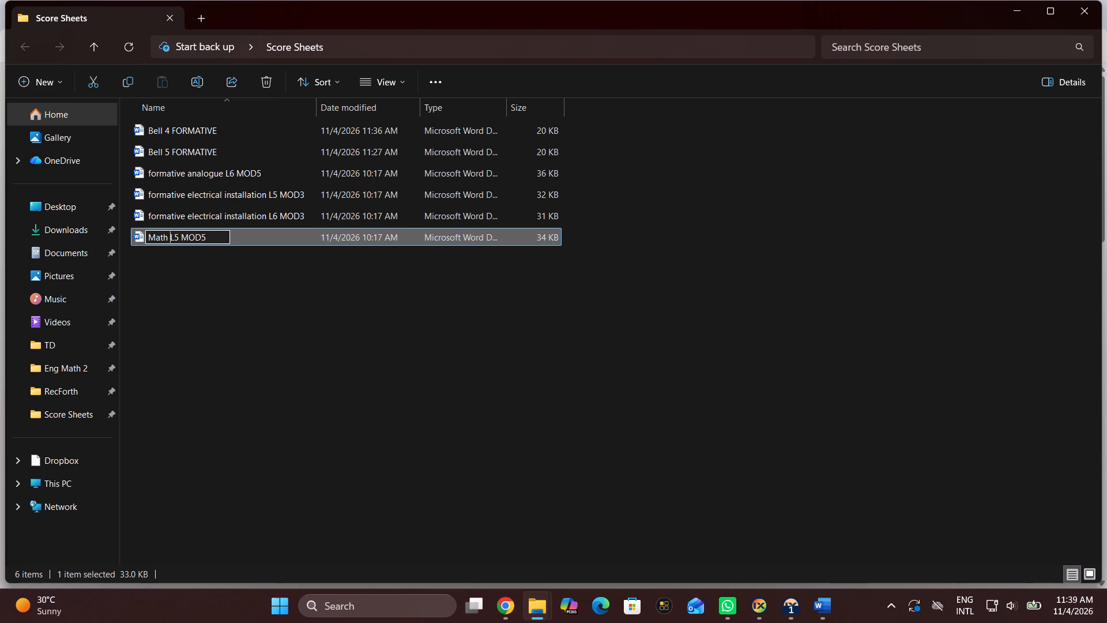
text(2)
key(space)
click(216, 241)
key(BackSpace)
key(BackSpace)
key(BackSpace)
key(BackSpace)
Open the "Math 2 L5" file in Word.
double_click(254, 237)
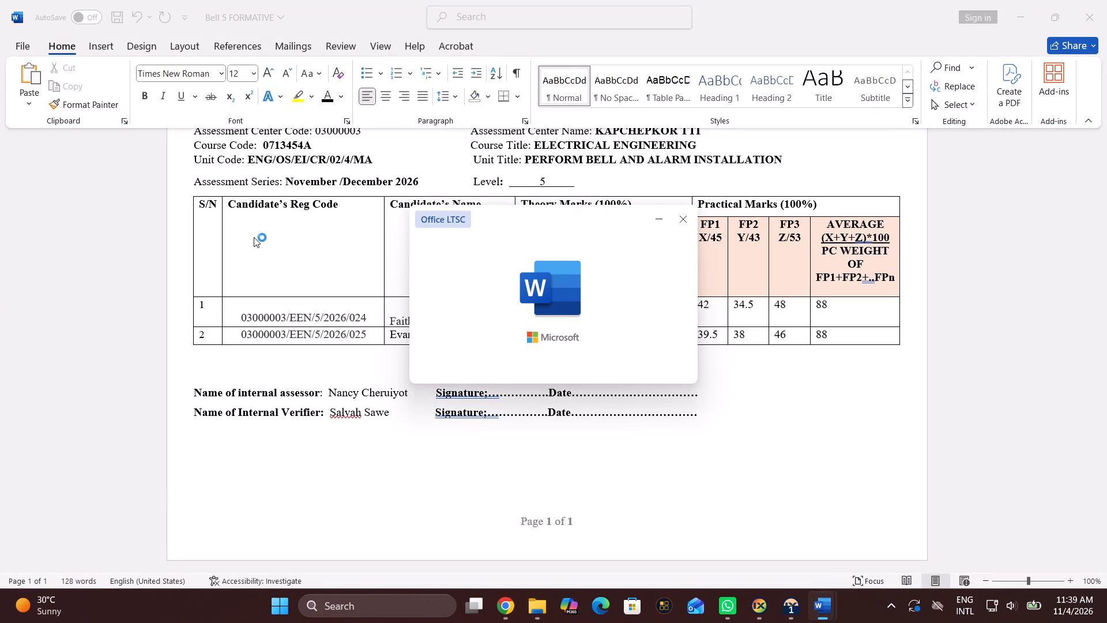
click(568, 63)
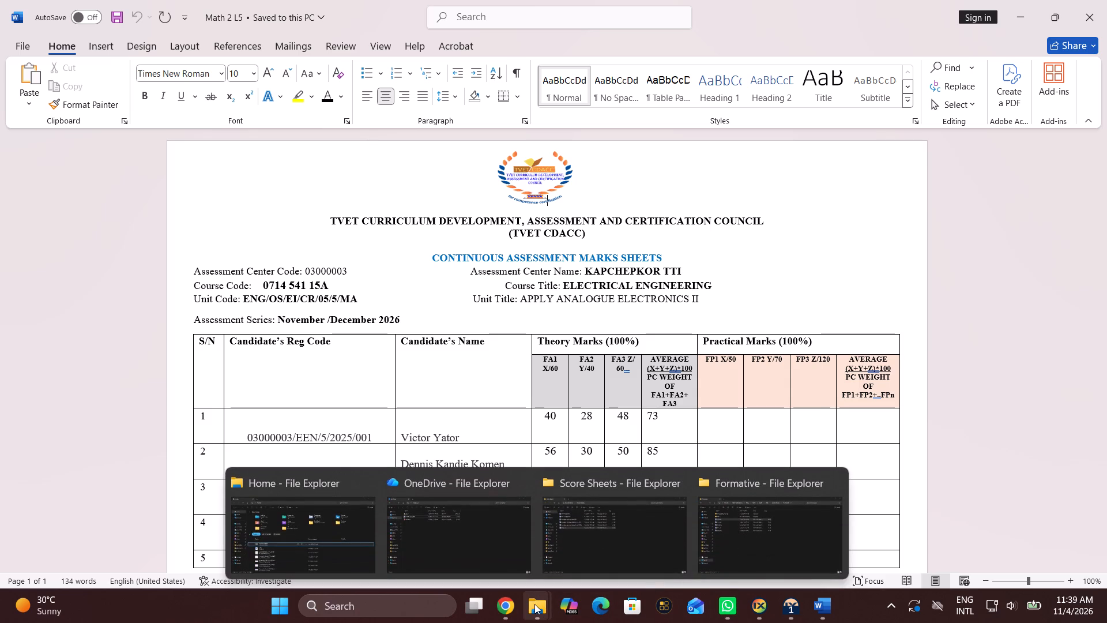
Open "Math 2 Score Sheet" from the Eng Math 2 folder inside the 2026 folder.
click(740, 535)
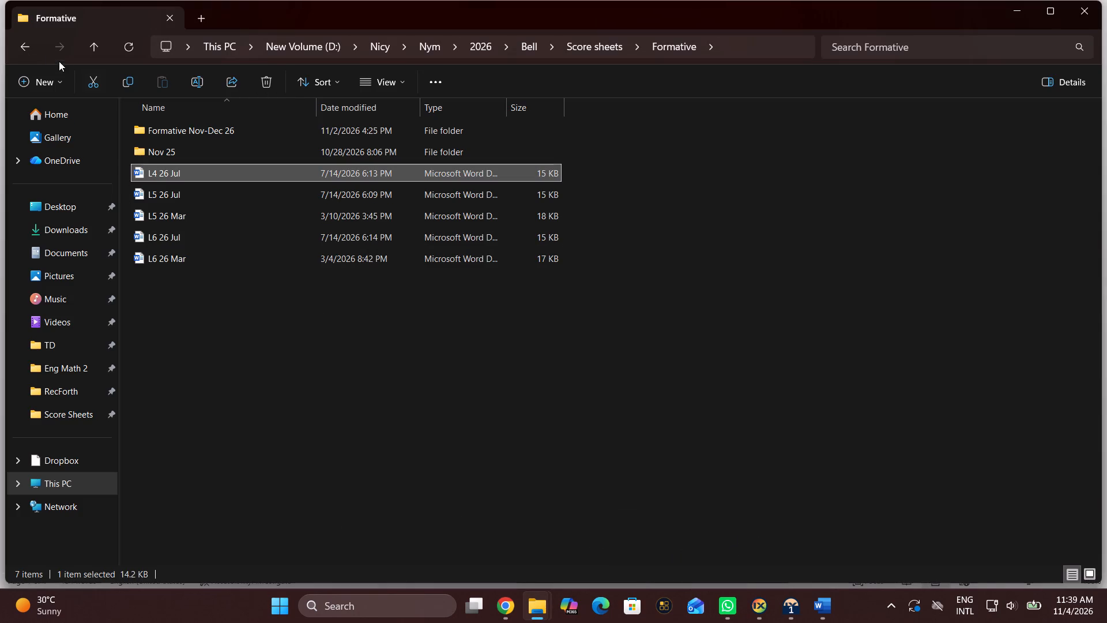
click(27, 46)
click(27, 46)
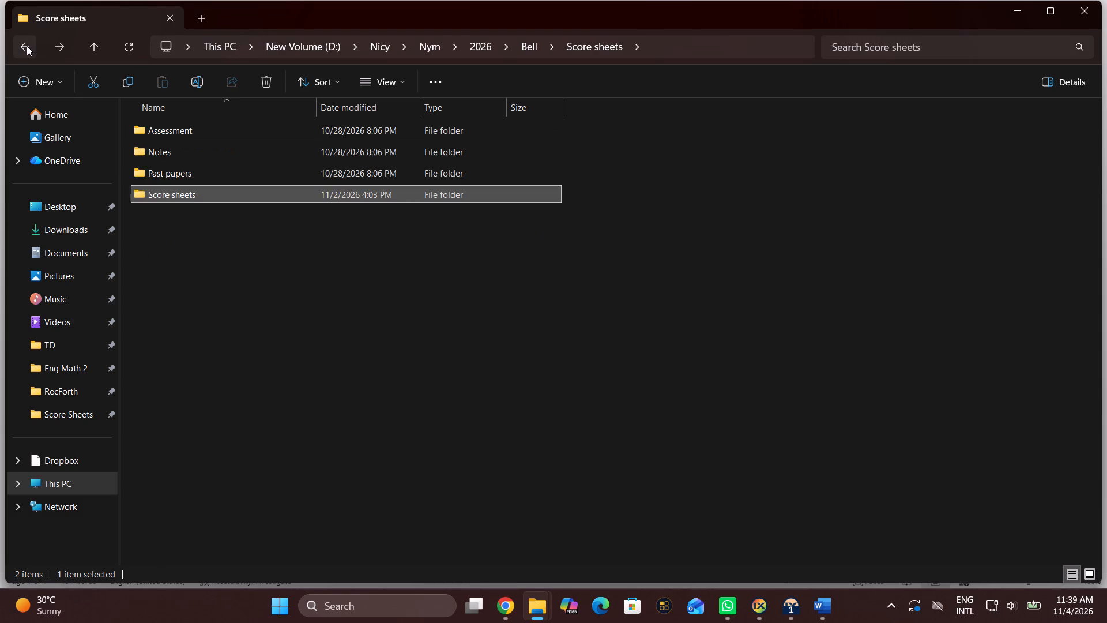
click(27, 46)
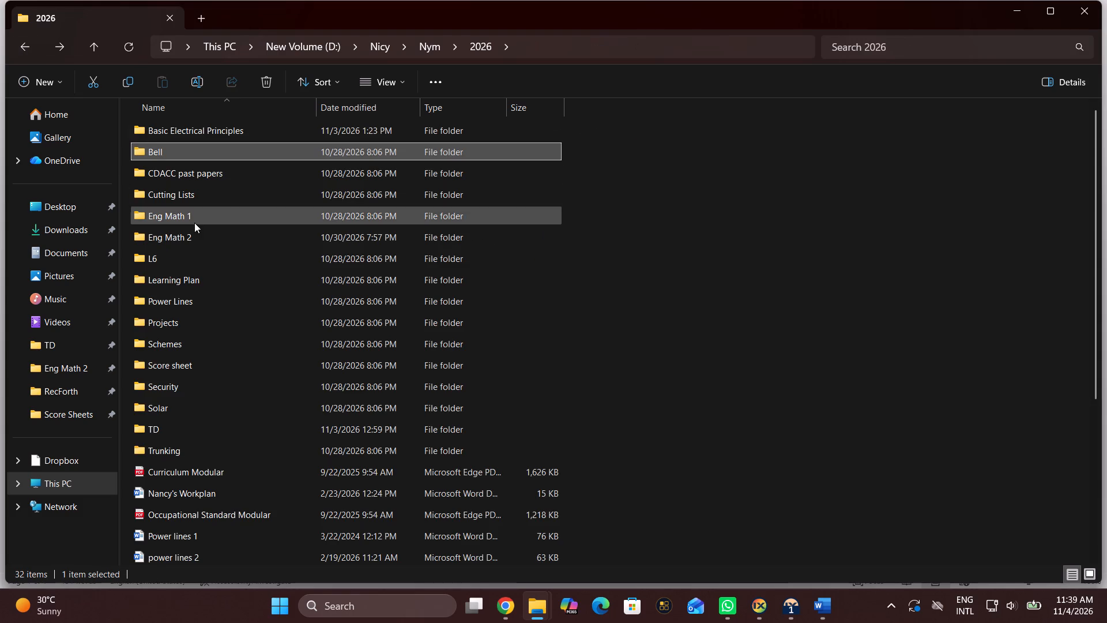
double_click(194, 238)
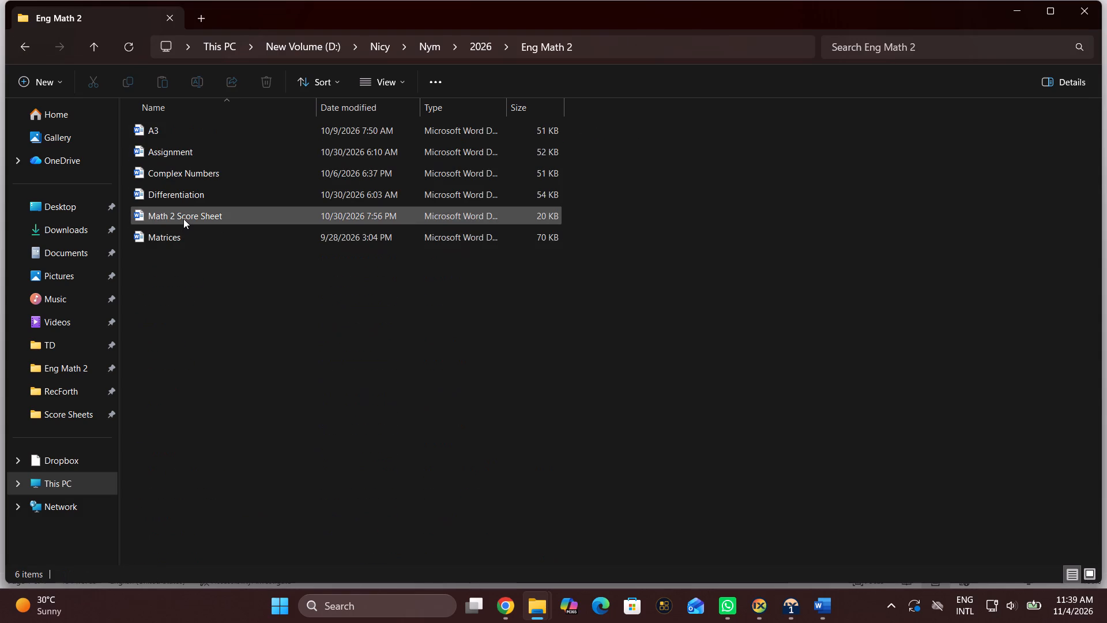
double_click(183, 218)
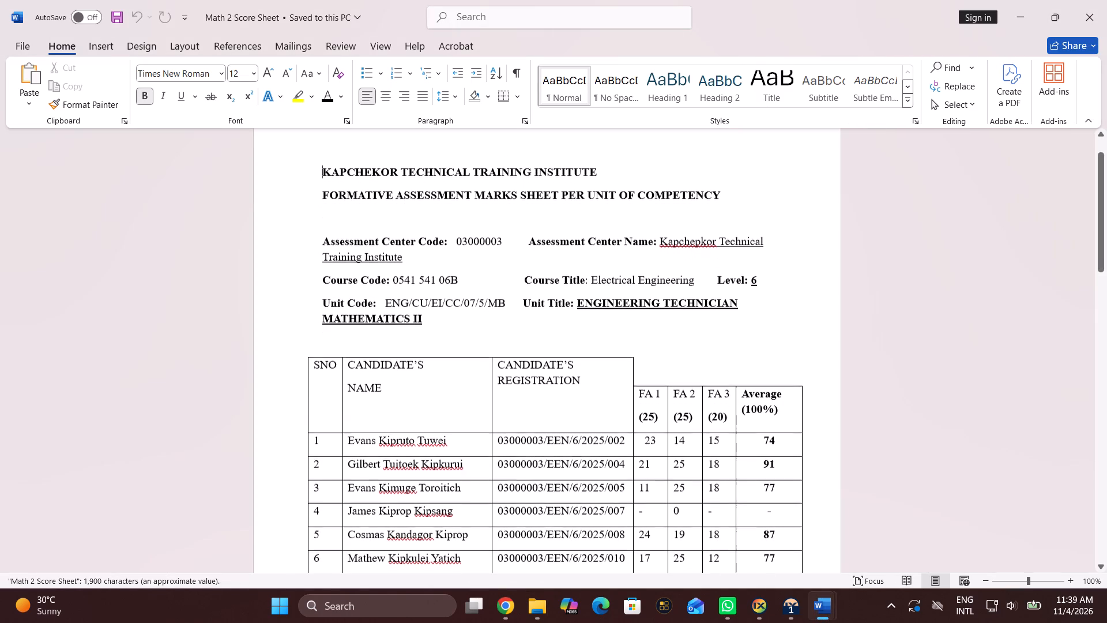
Replace the logo and heading lines above "Assessment Series" in Math 2 L5 with the heading block copied from Math 2 Score Sheet.
click(553, 287)
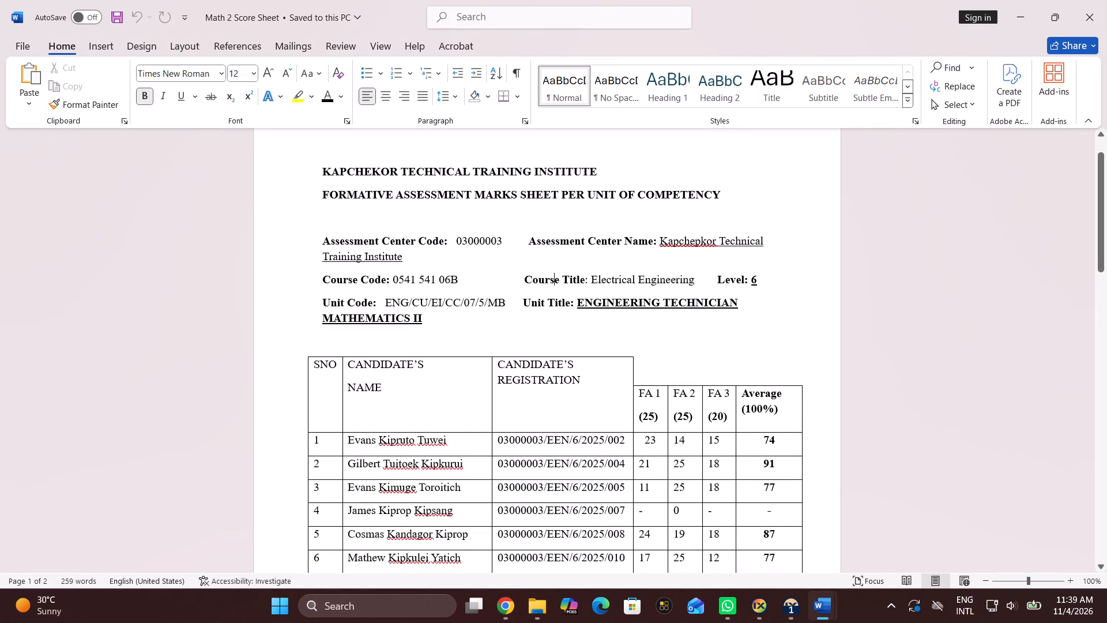
drag(318, 163, 709, 248)
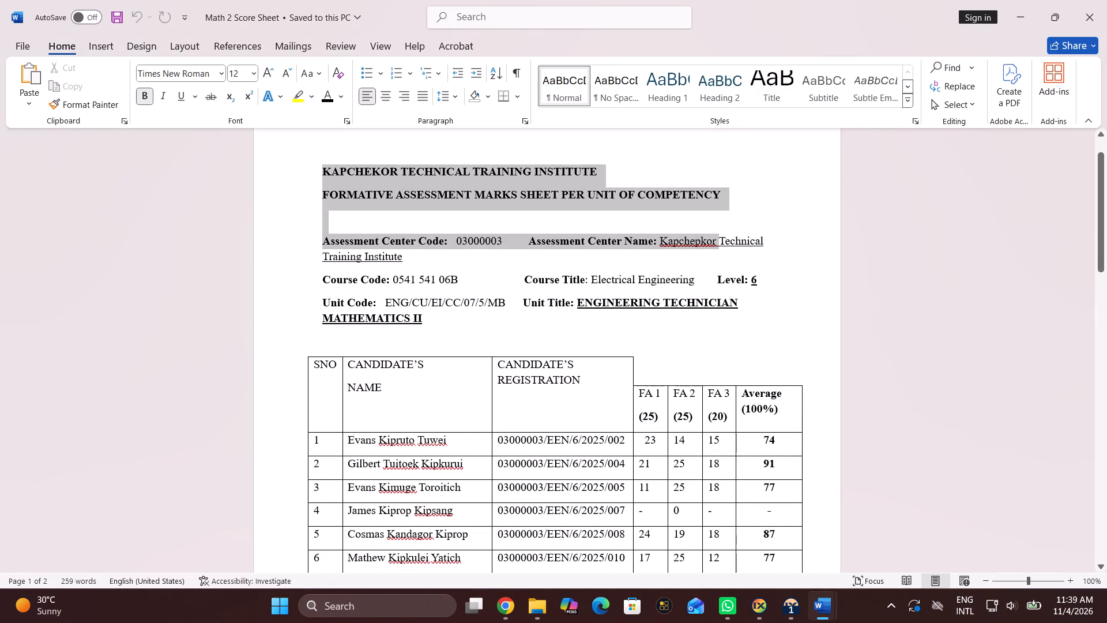
drag(709, 248, 807, 316)
key(ctrl+c)
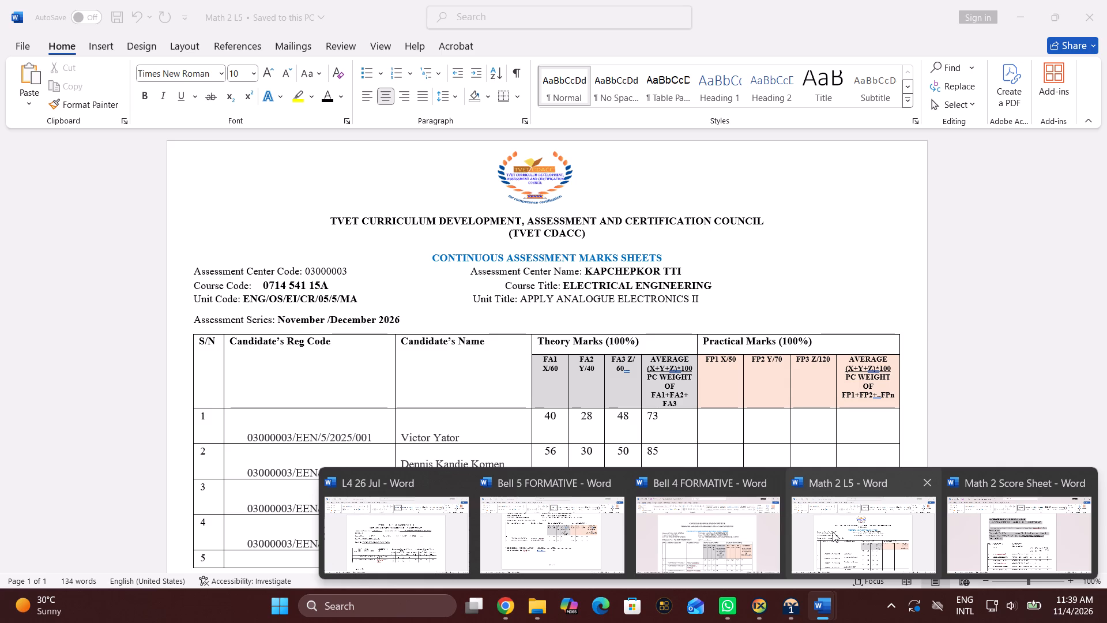
click(833, 532)
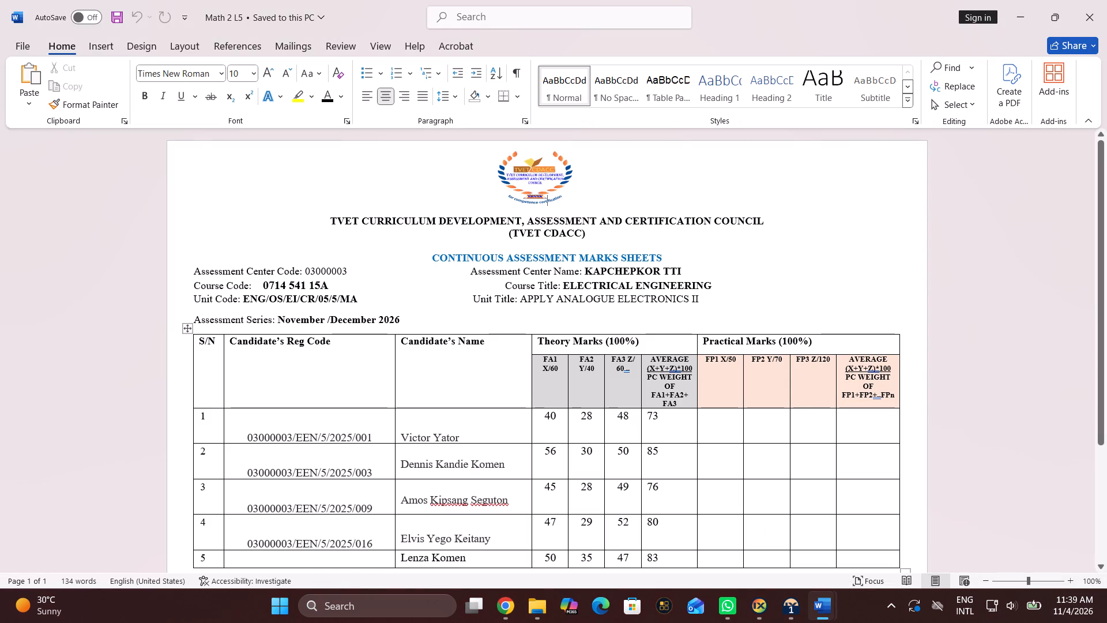
drag(494, 155, 735, 300)
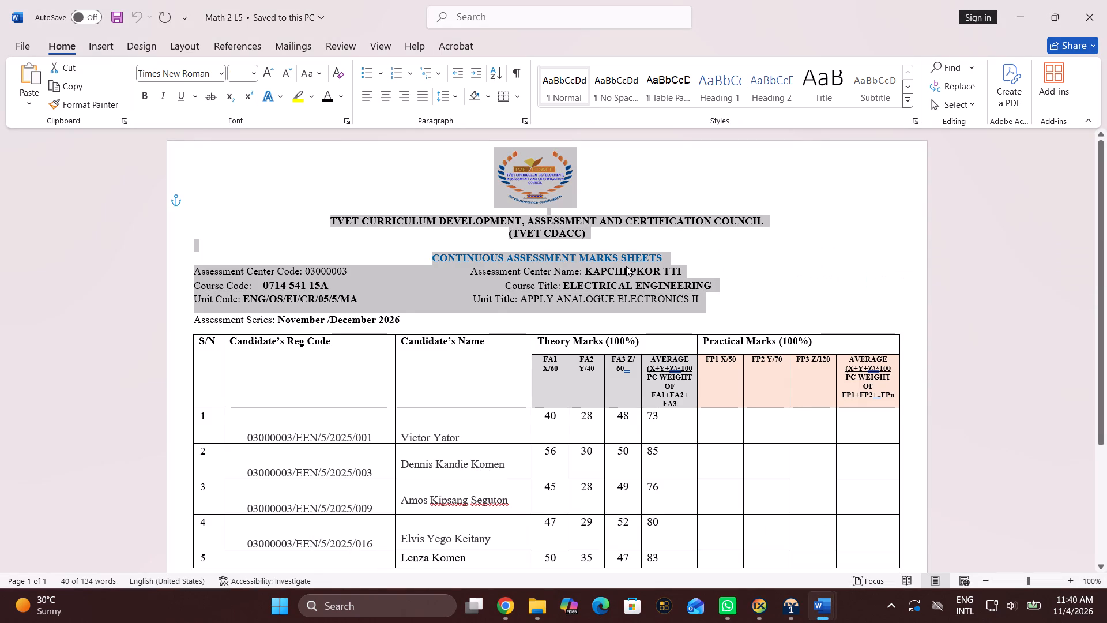
key(ctrl+v)
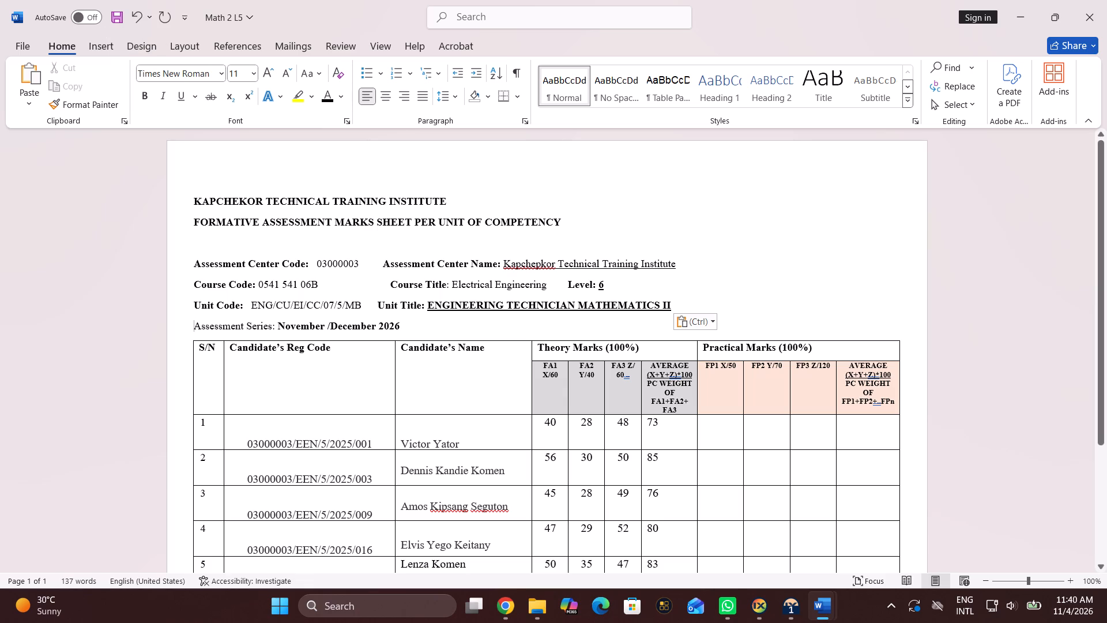
Set the whole document's text to Times New Roman, size 12.
key(ctrl+a)
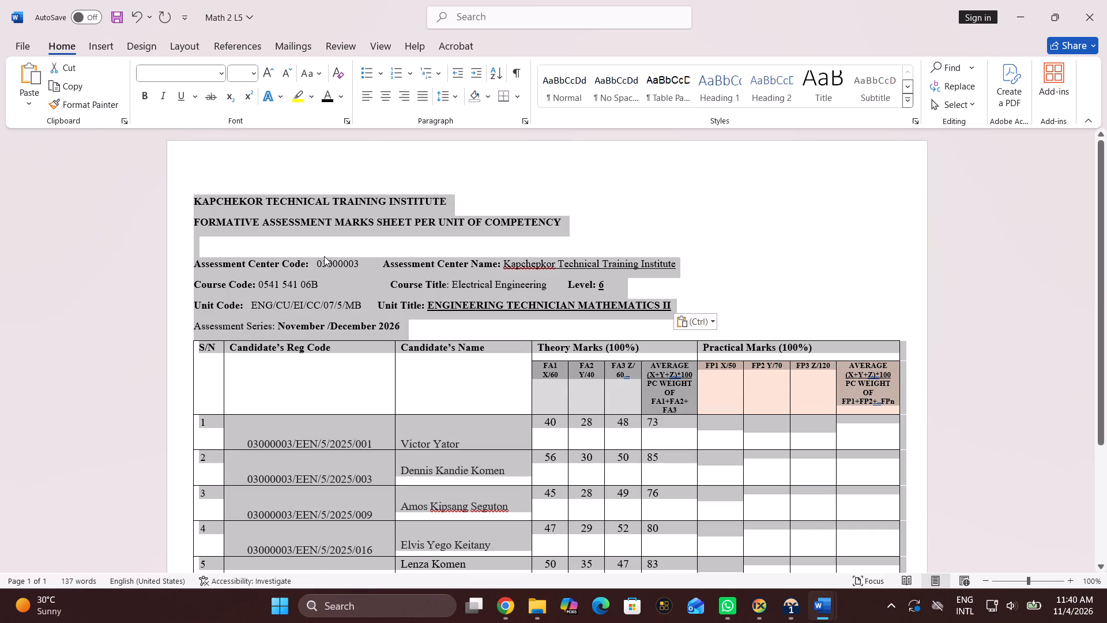
click(220, 75)
click(214, 177)
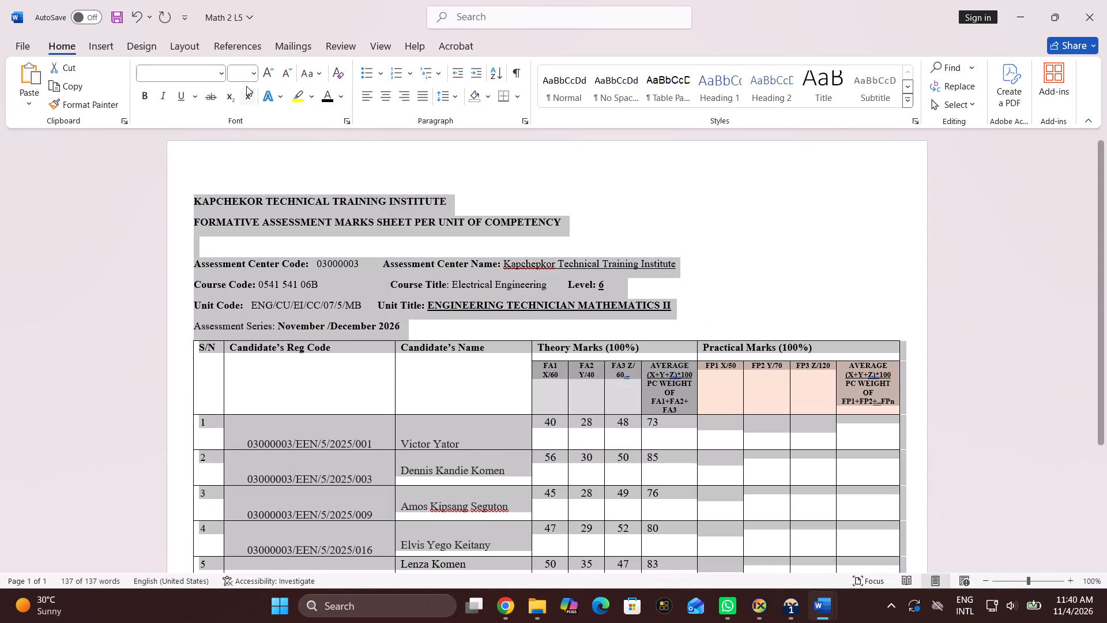
click(254, 71)
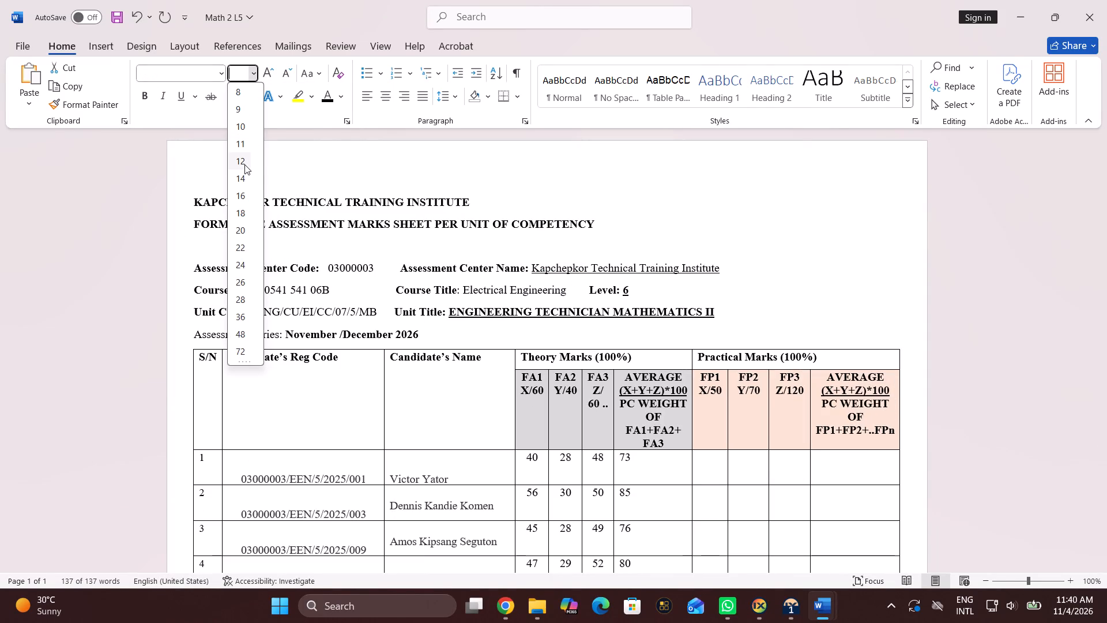
click(244, 164)
Centre the two heading lines, the institute name and "FORMATIVE ASSESSMENT MARKS SHEET PER UNIT OF COMPETENCY".
click(604, 224)
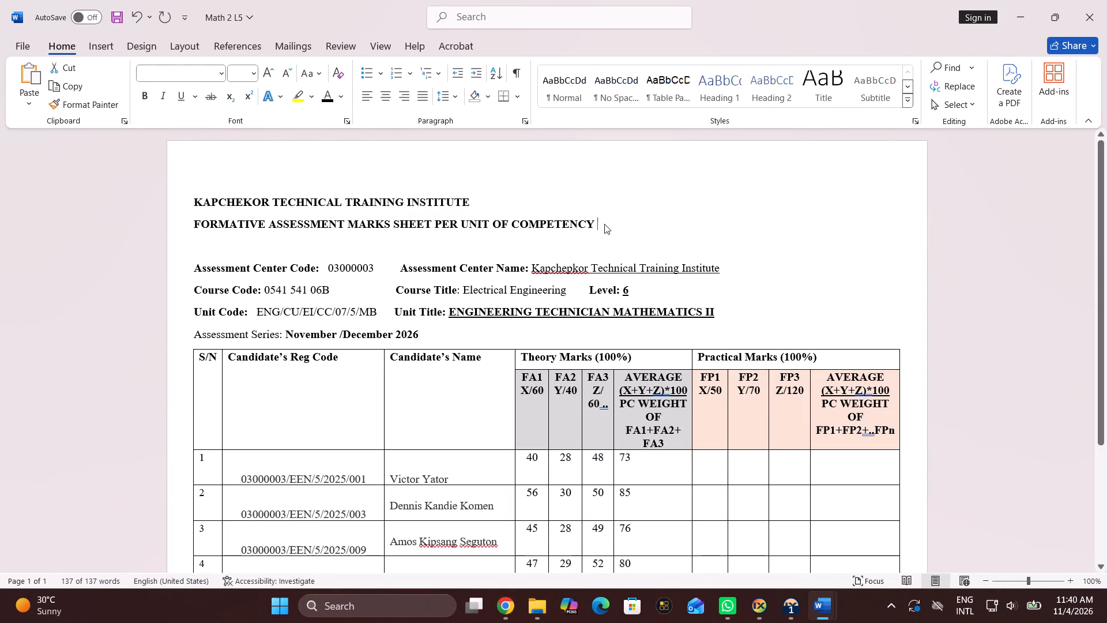
drag(604, 224, 192, 206)
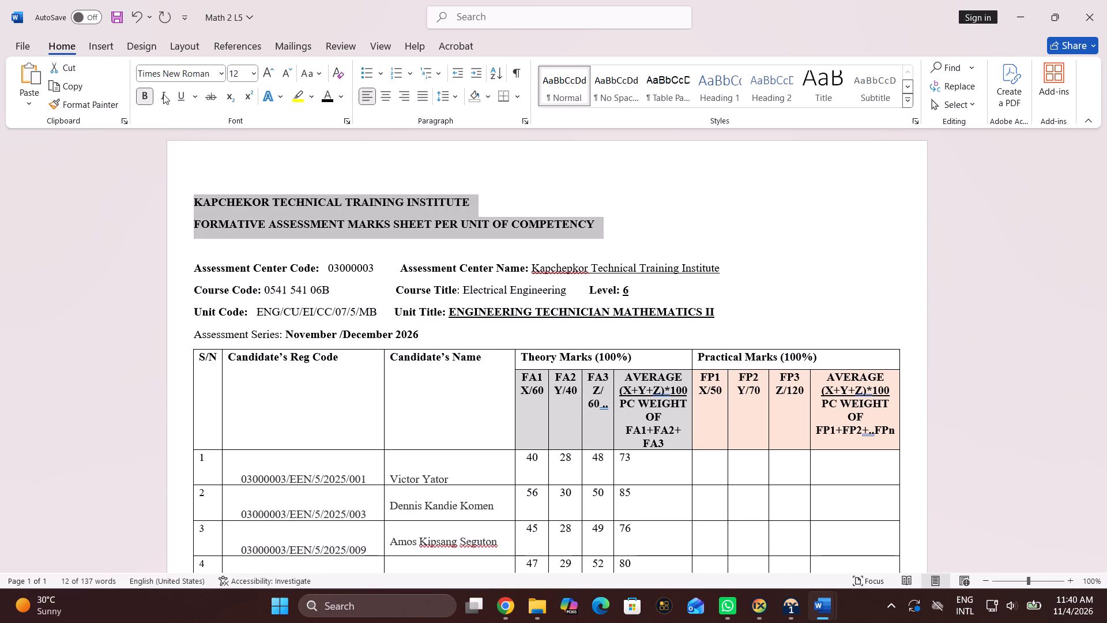
click(384, 99)
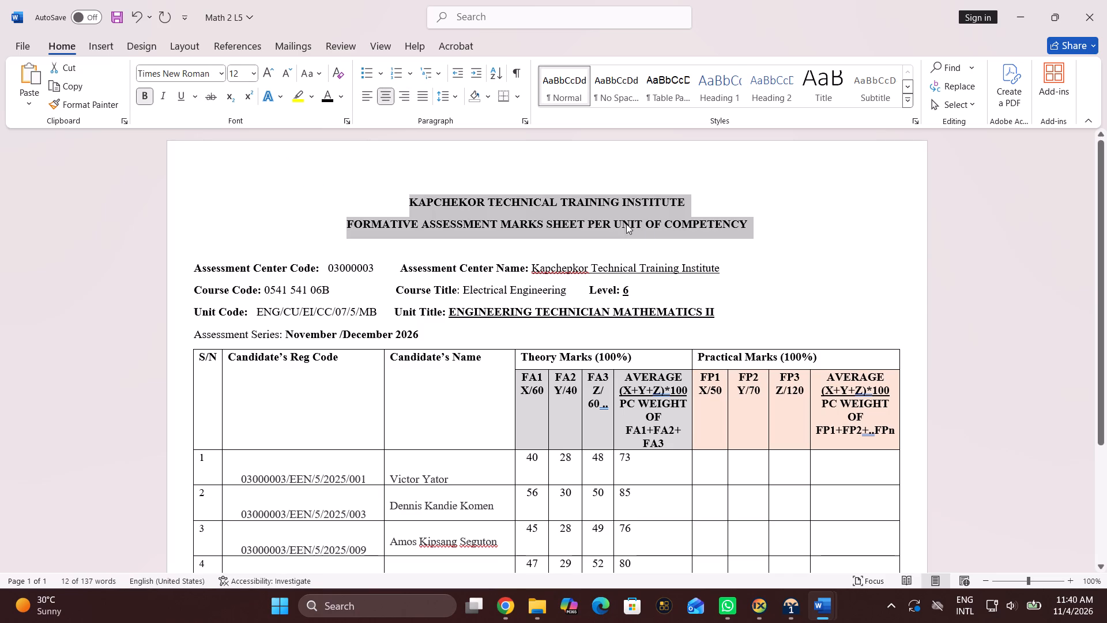
click(752, 279)
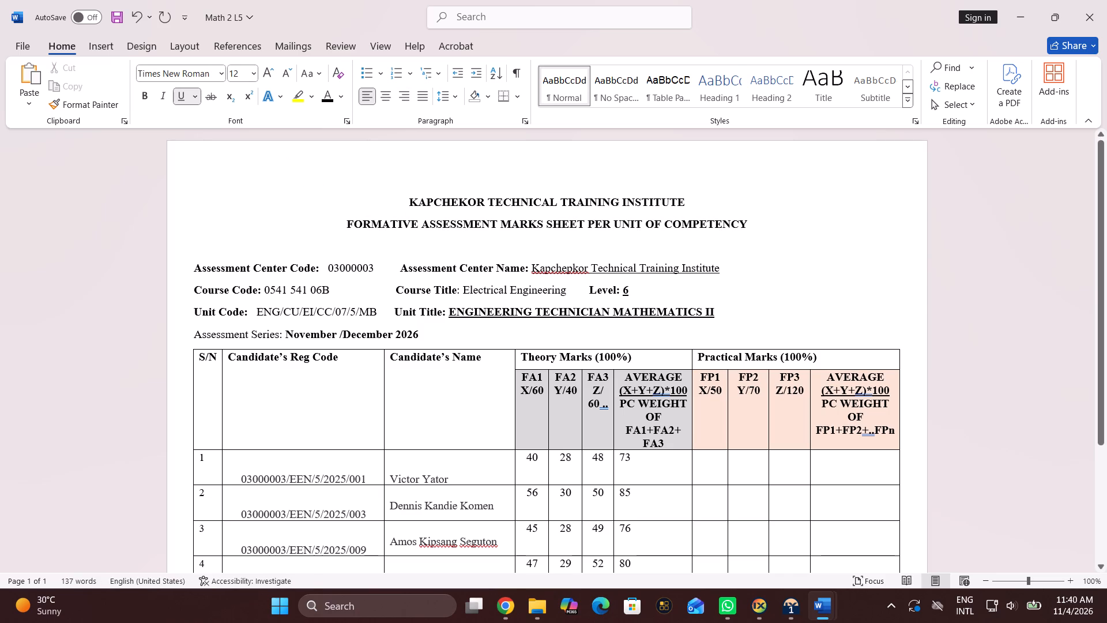
Clear the FA1, FA2, FA3 and average theory marks for all five candidates in the table.
scroll(677, 282, down, 1)
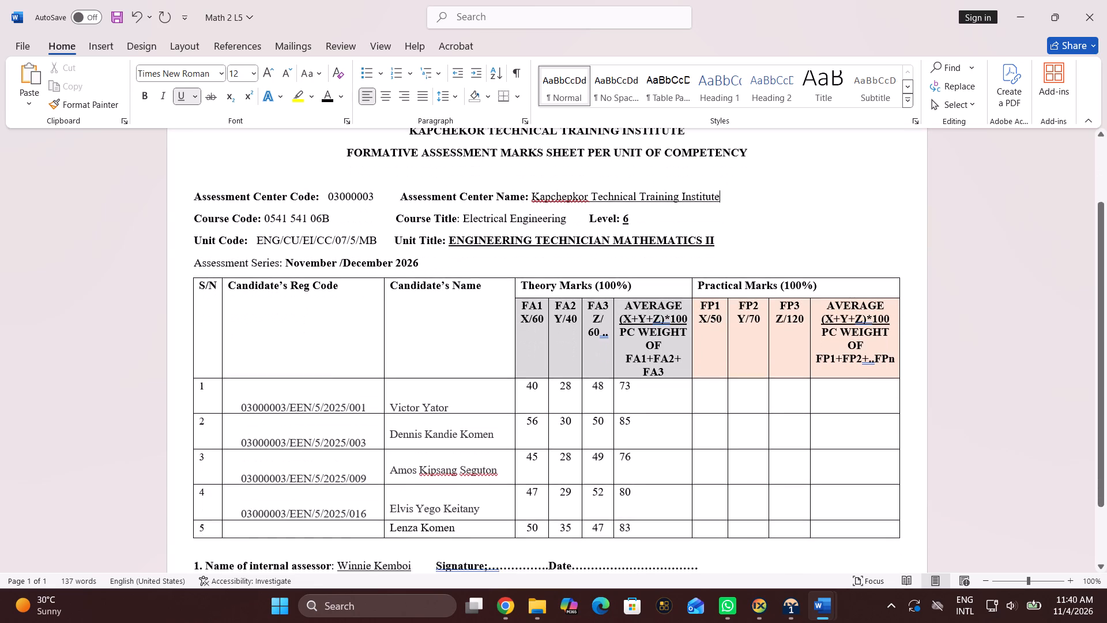
scroll(677, 282, down, 3)
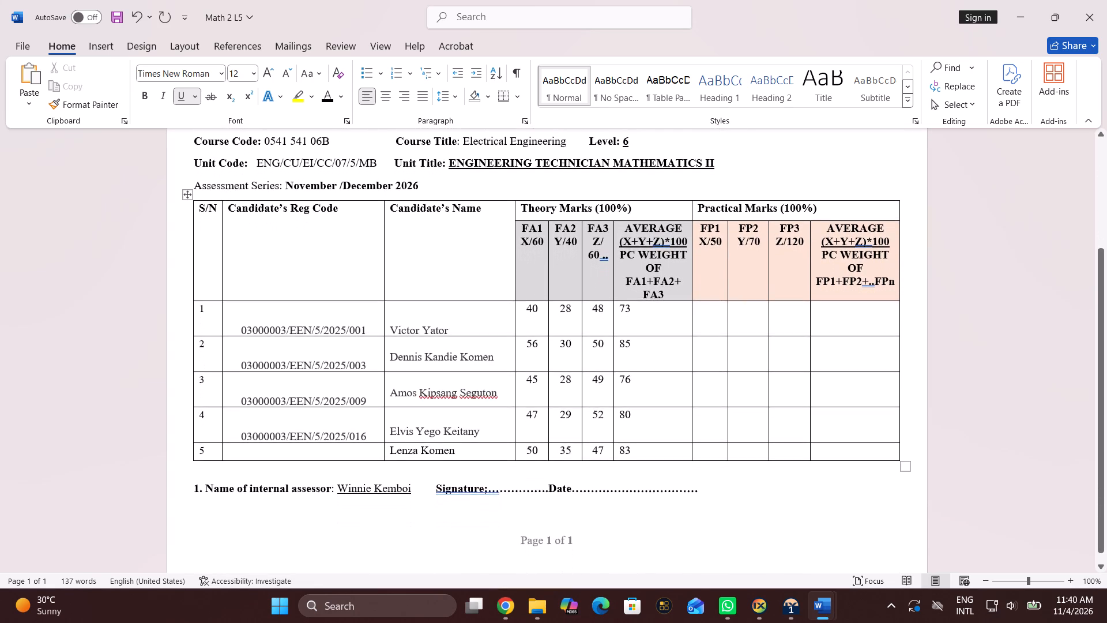
scroll(677, 282, down, 2)
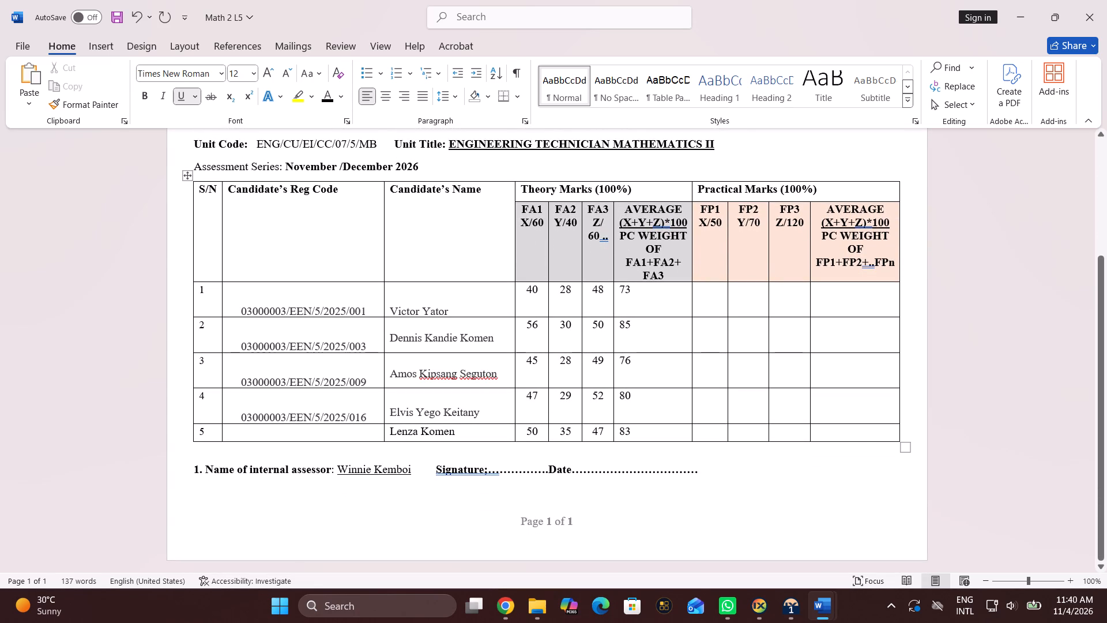
drag(649, 433, 597, 414)
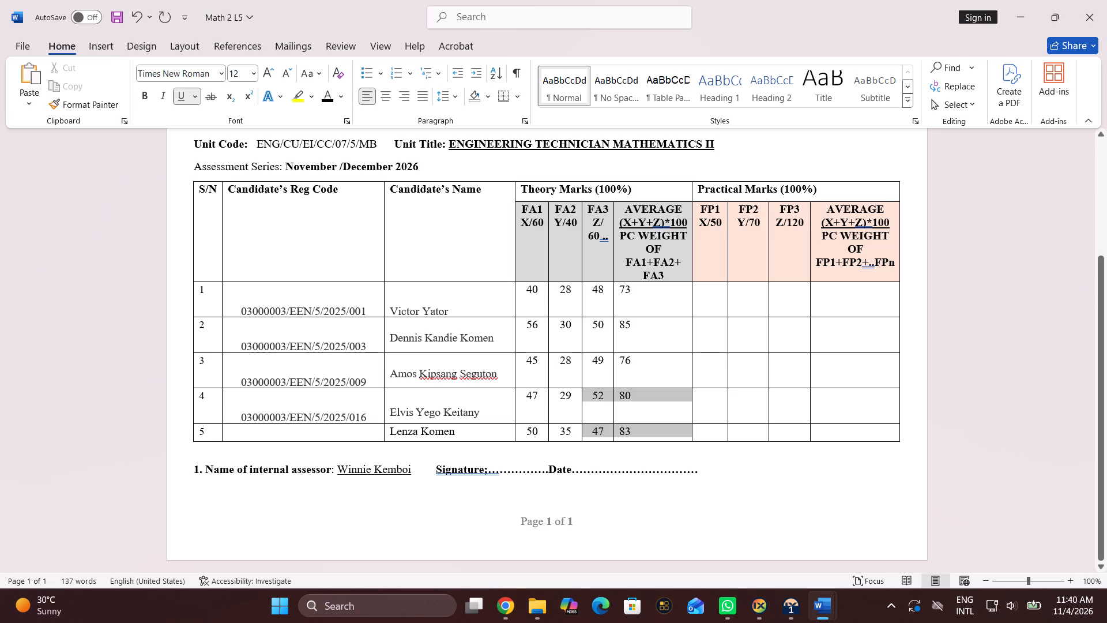
drag(597, 414, 529, 293)
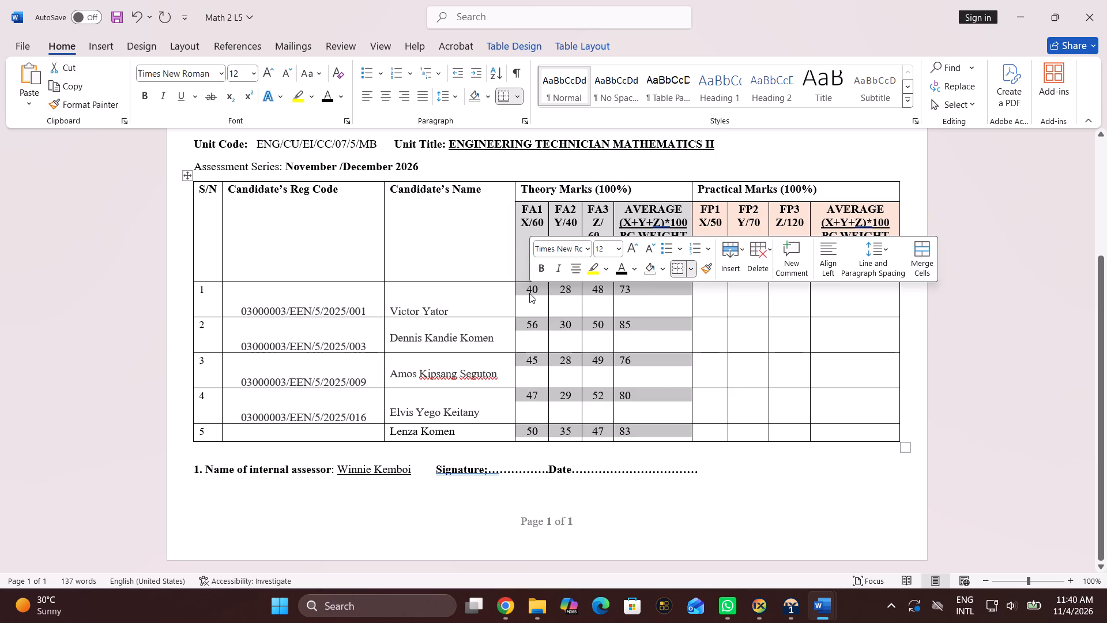
key(Delete)
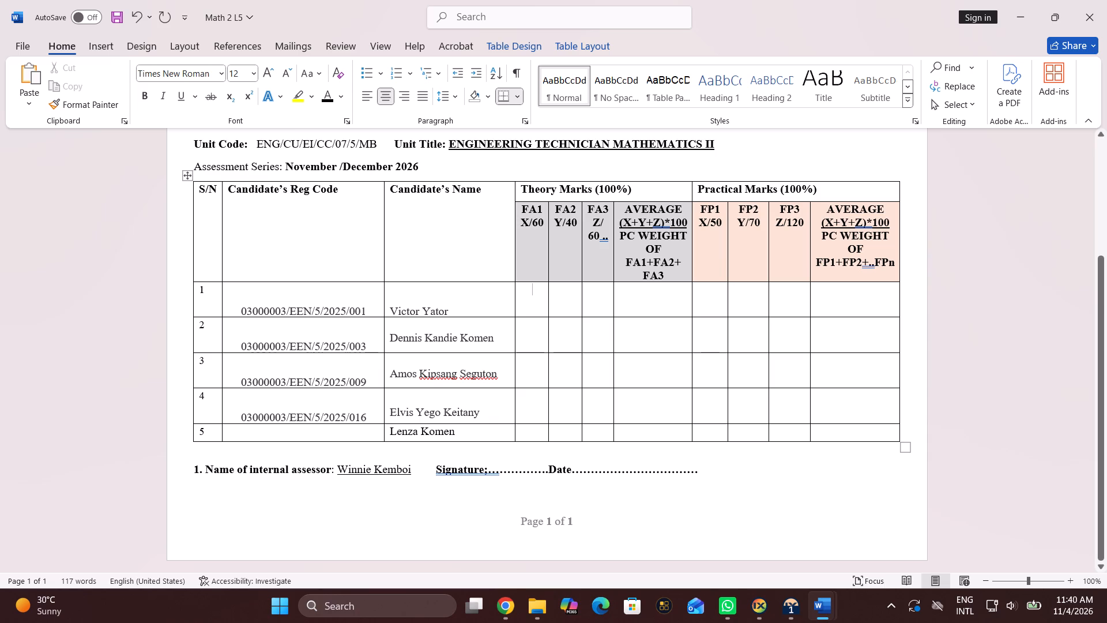
Change the maximum marks in the theory column headings to X/25 for FA1 and Y/25 for FA2.
click(547, 222)
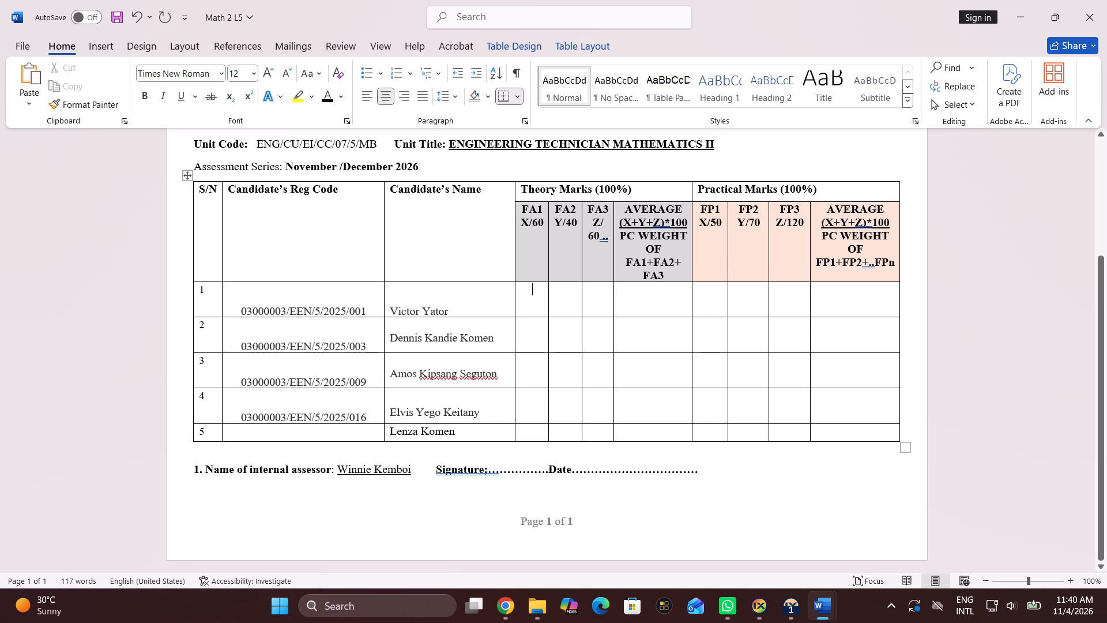
click(545, 222)
key(BackSpace)
key(BackSpace)
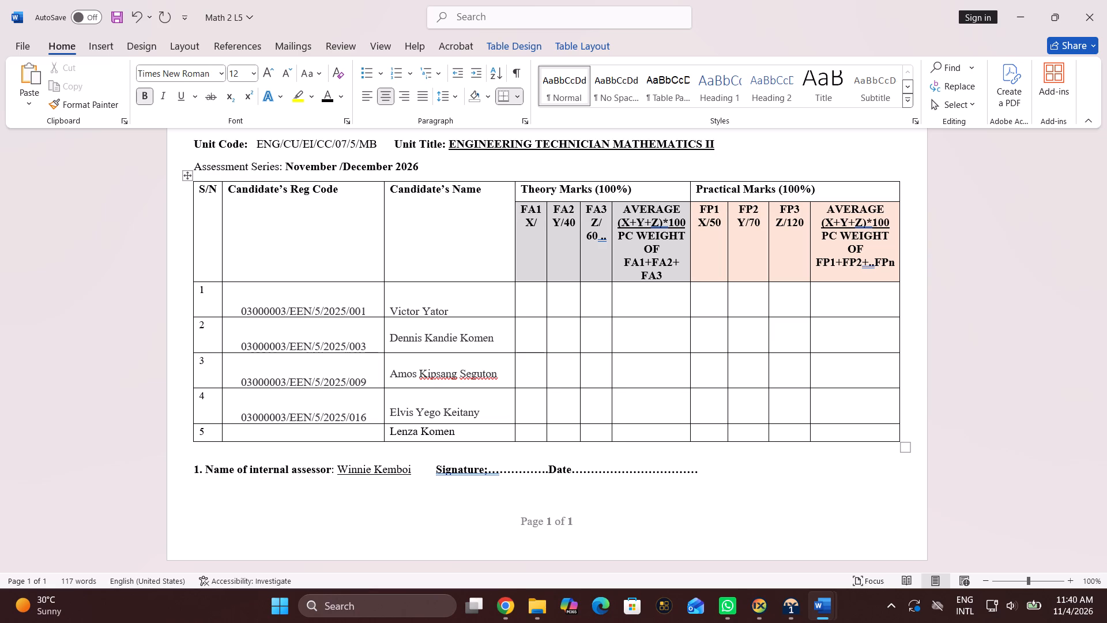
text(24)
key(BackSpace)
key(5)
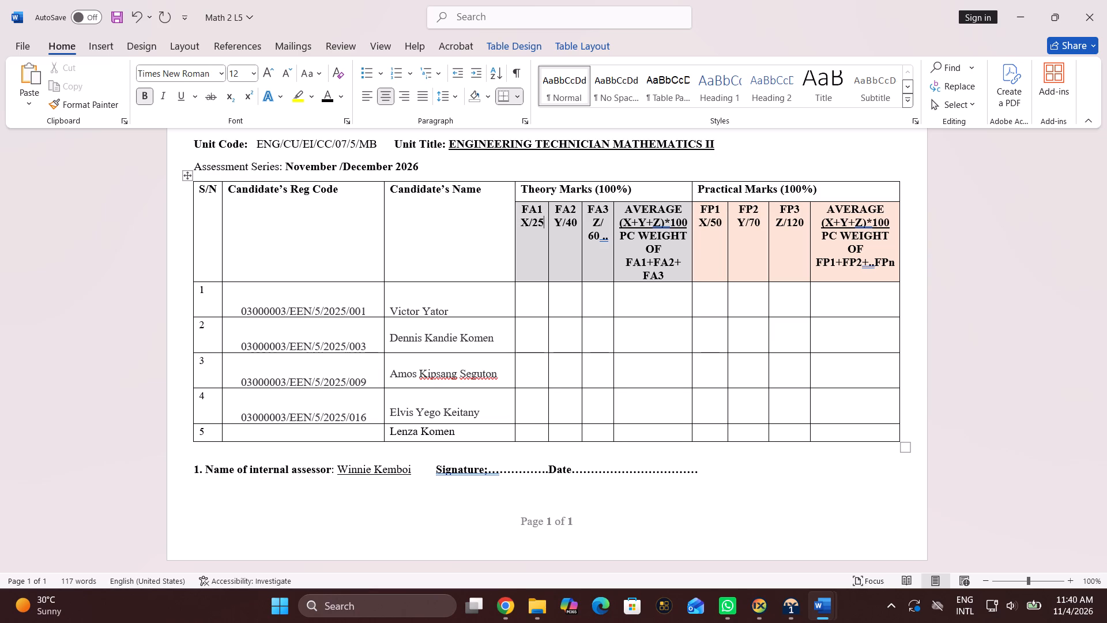
click(577, 220)
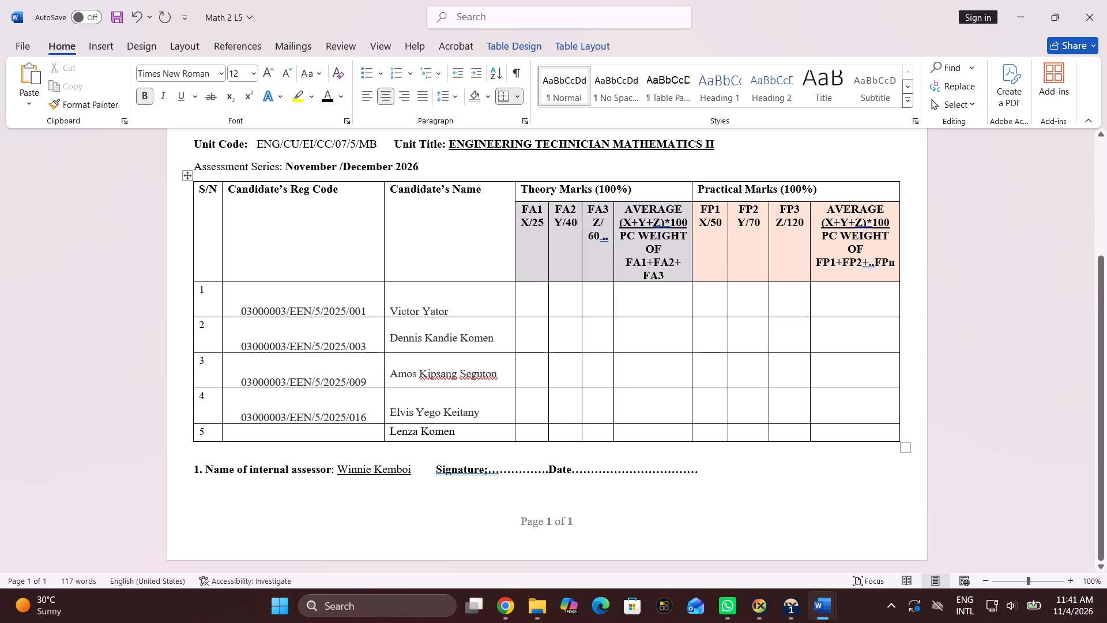
key(BackSpace)
key(BackSpace)
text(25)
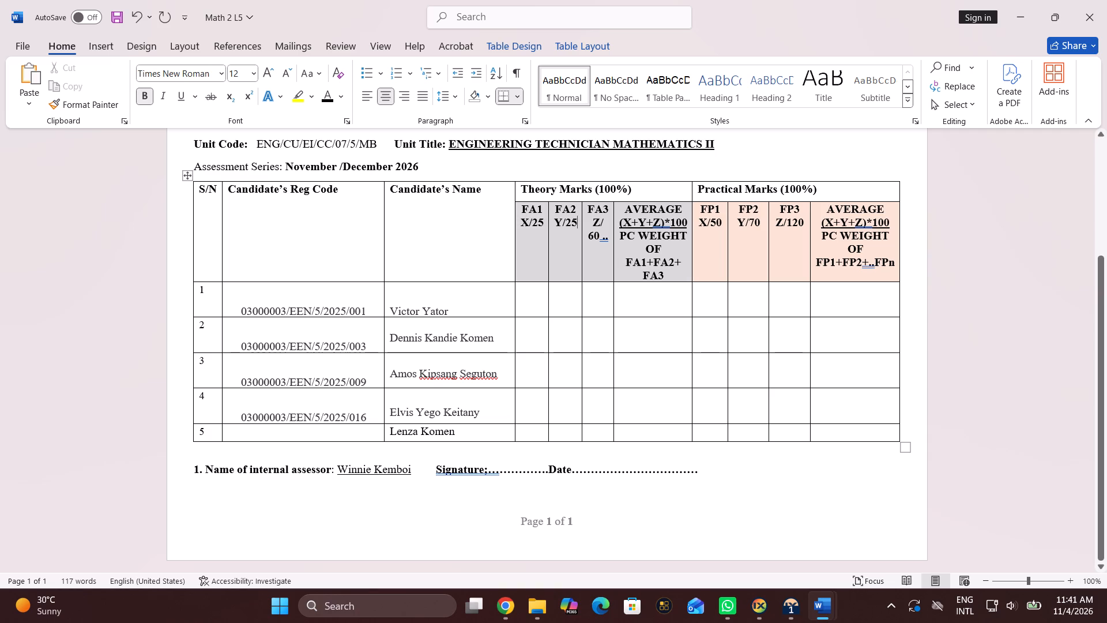
Change the FA3 column heading to Z/20, removing the trailing dots.
click(611, 239)
key(BackSpace)
key(BackSpace)
key(BackSpace)
key(BackSpace)
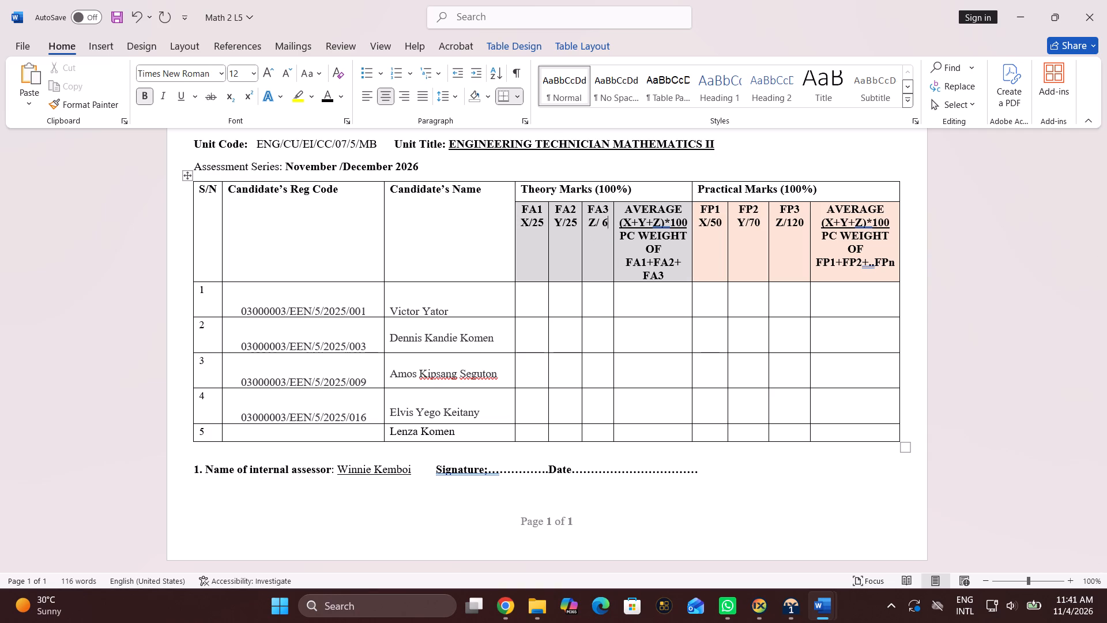
key(BackSpace)
key(BackSpace)
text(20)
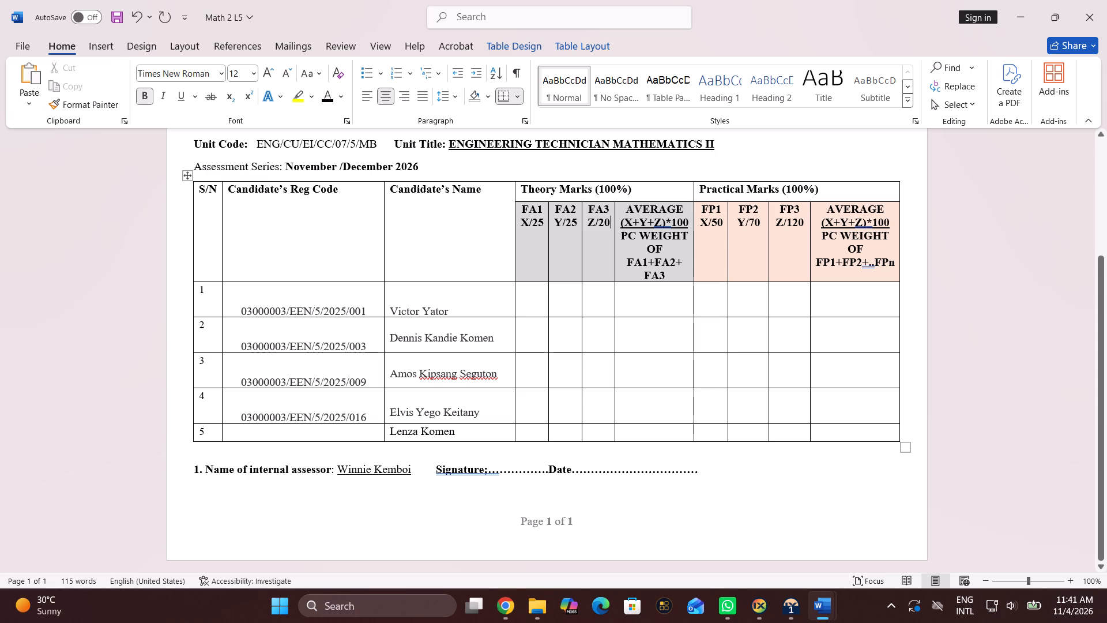
Cut the candidate's name from row 5 and delete that entire row from the table.
click(352, 434)
click(573, 419)
drag(480, 433, 390, 436)
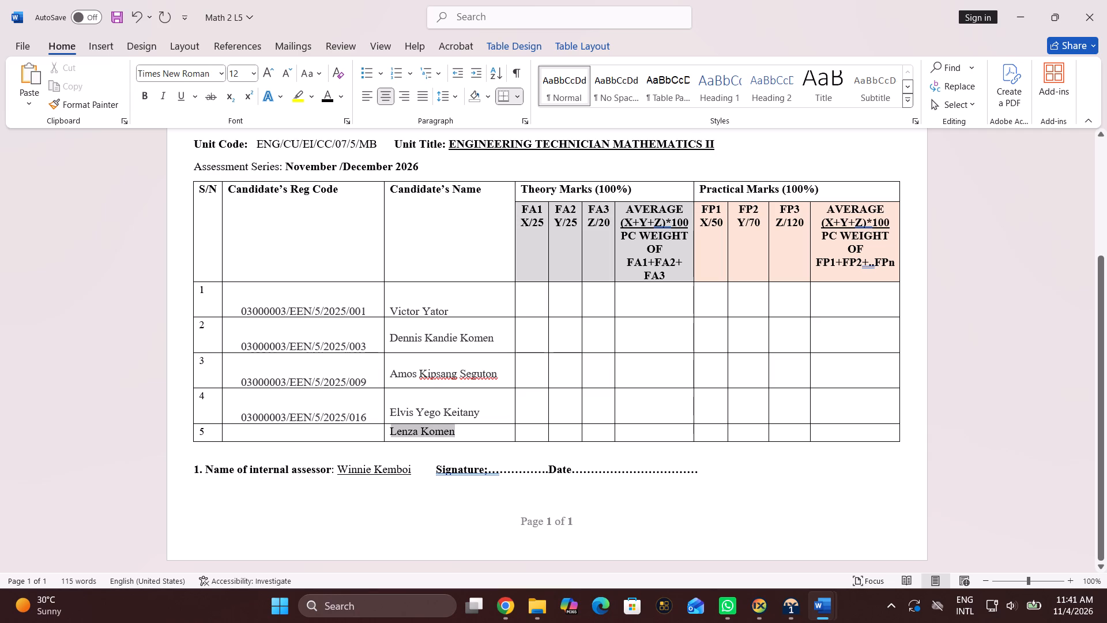
drag(390, 436, 388, 436)
key(ctrl+x)
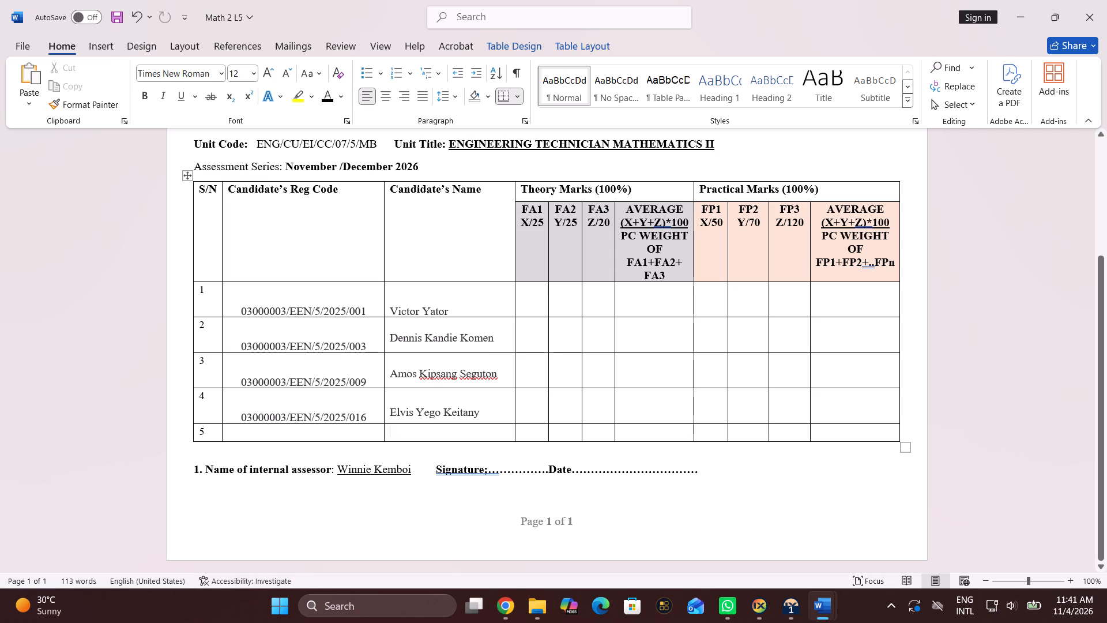
drag(313, 428, 436, 428)
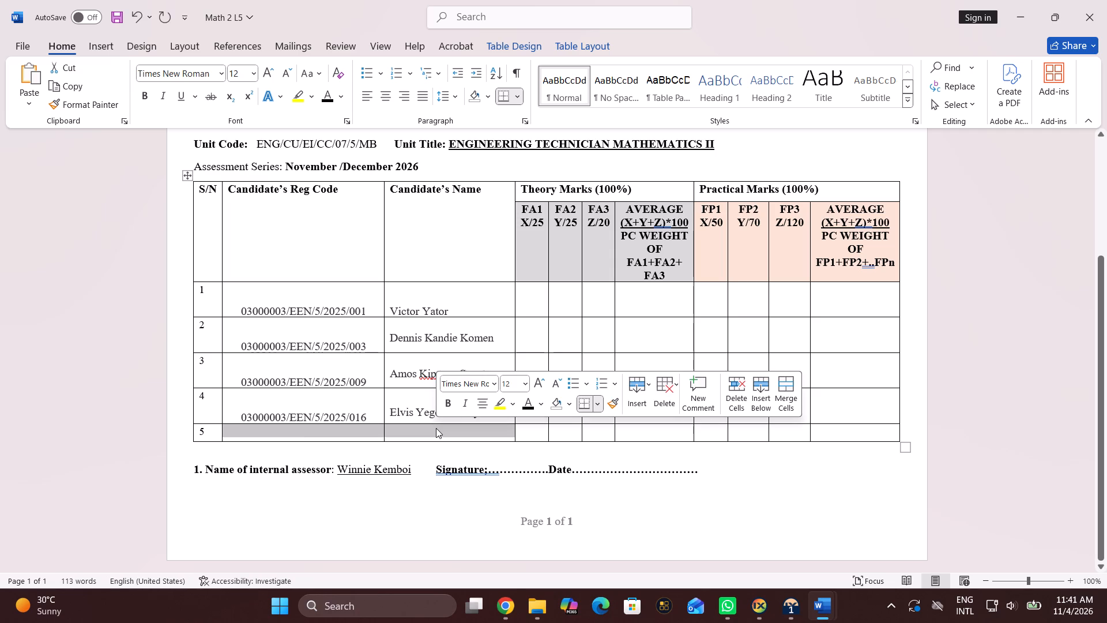
key(BackSpace)
click(490, 284)
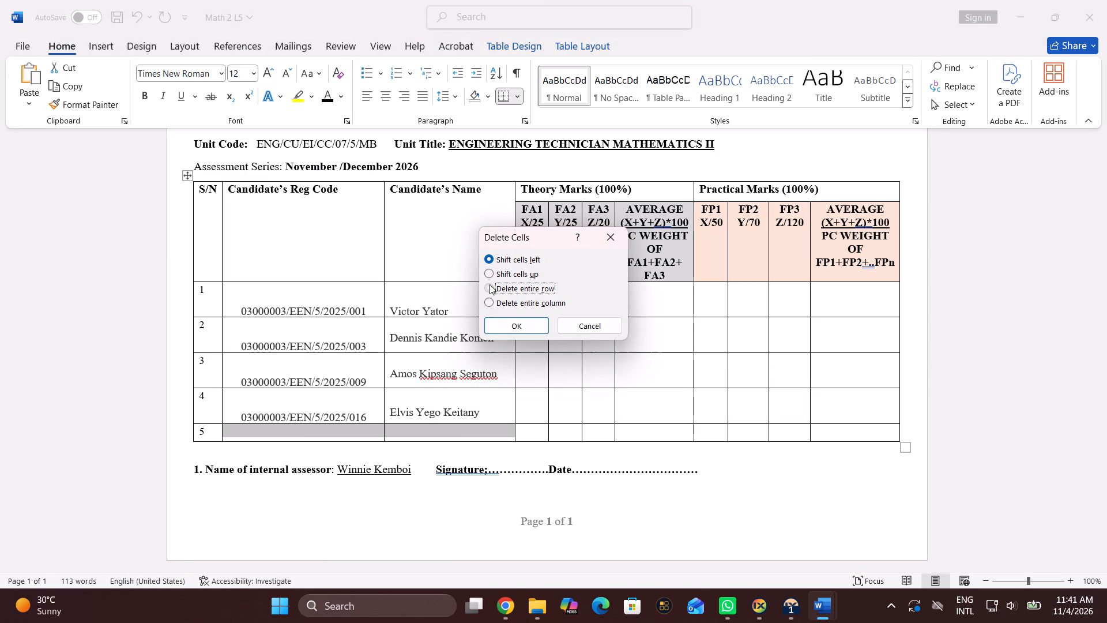
click(509, 322)
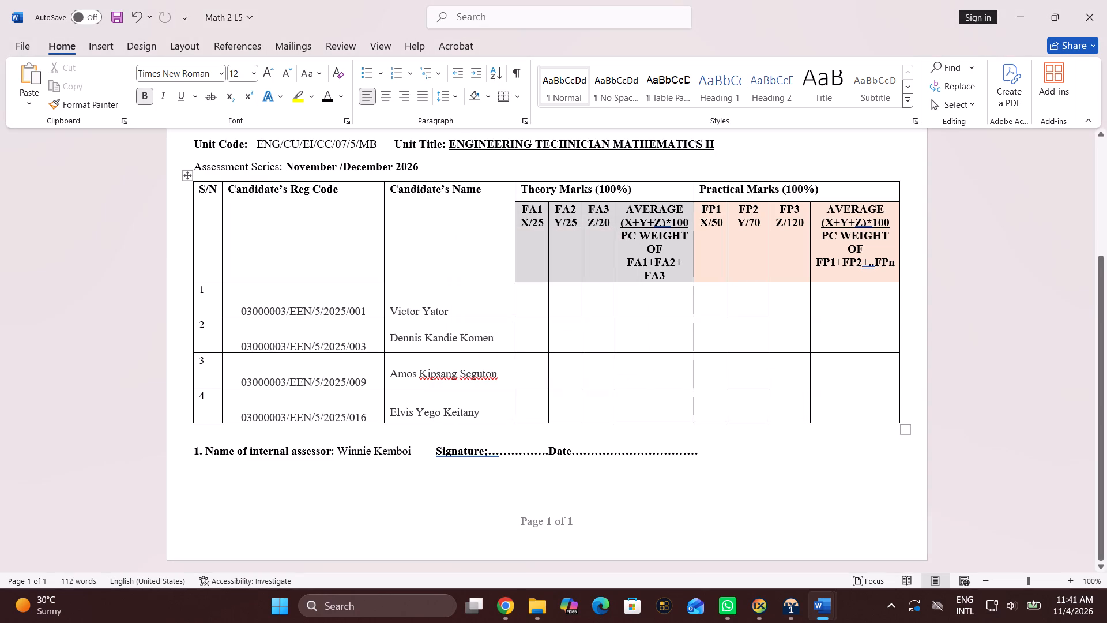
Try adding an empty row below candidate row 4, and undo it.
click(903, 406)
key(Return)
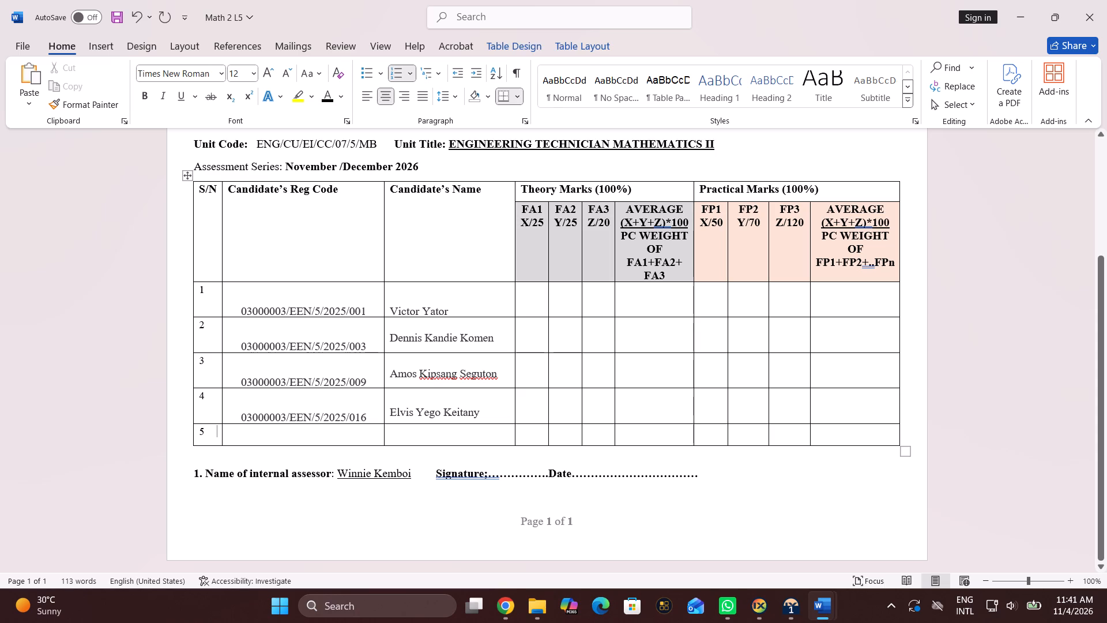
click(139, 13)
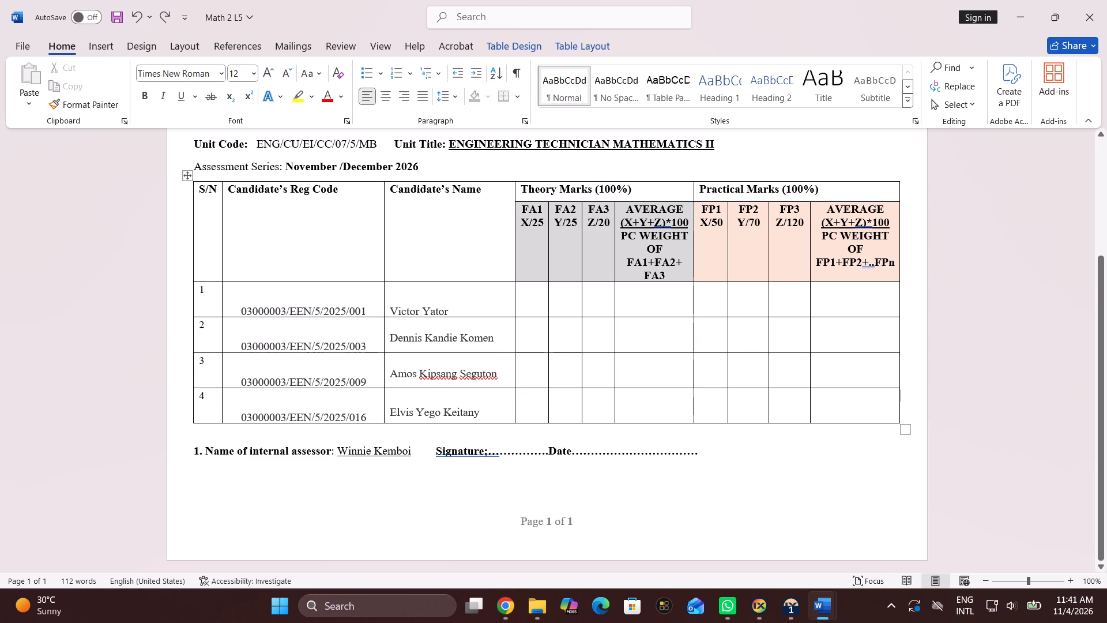
Insert an empty row below candidate row 3 of the marks table.
click(911, 367)
key(Return)
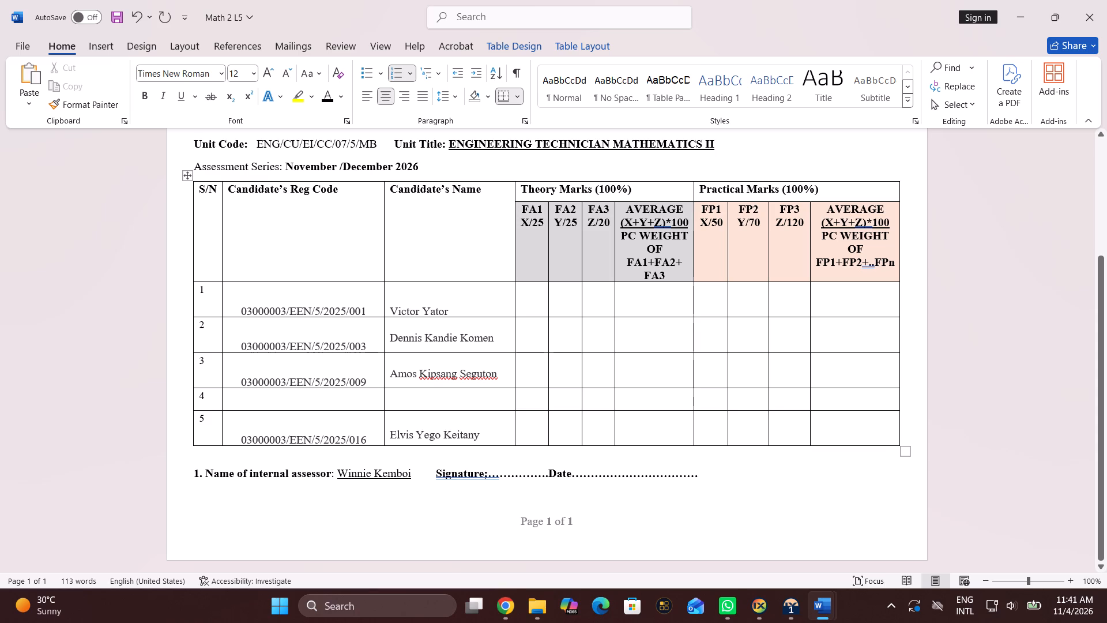
Paste the cut candidate's name into the empty name cell of row 4.
drag(403, 397, 457, 401)
key(ctrl+v)
Copy the registration code from row 5 into row 4 and change its final digit to 1.
click(335, 392)
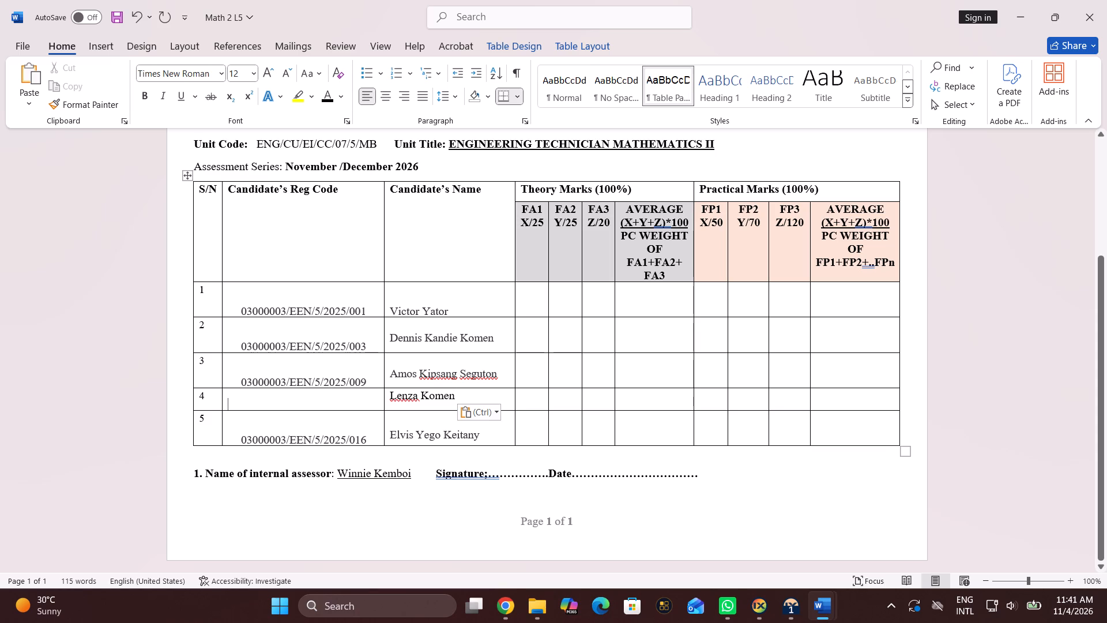
drag(370, 382, 238, 388)
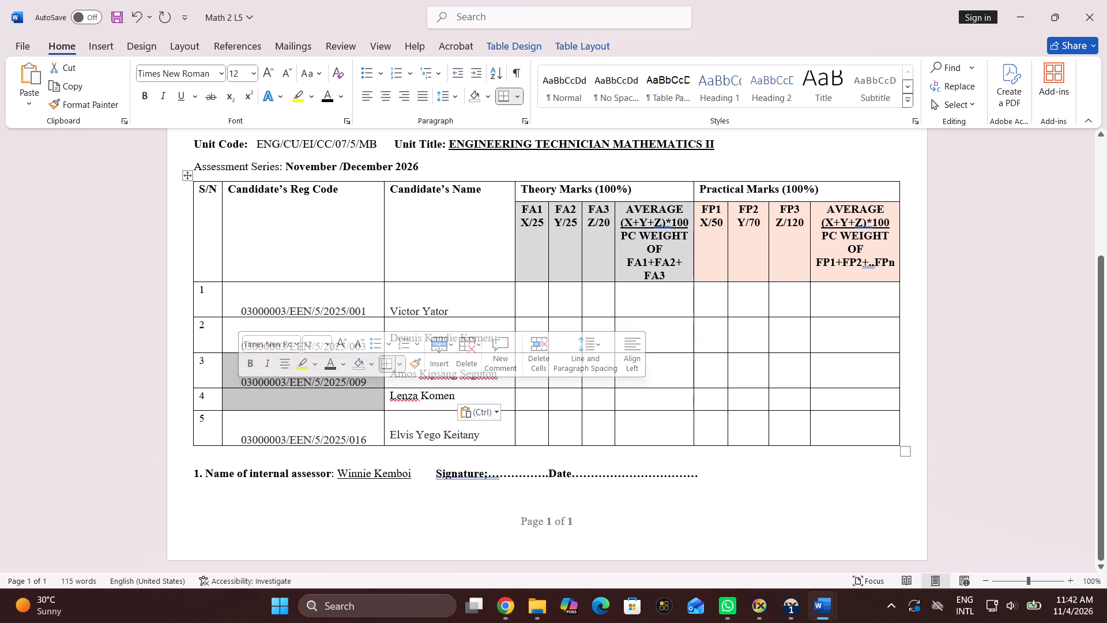
click(304, 410)
click(374, 437)
drag(374, 437, 341, 436)
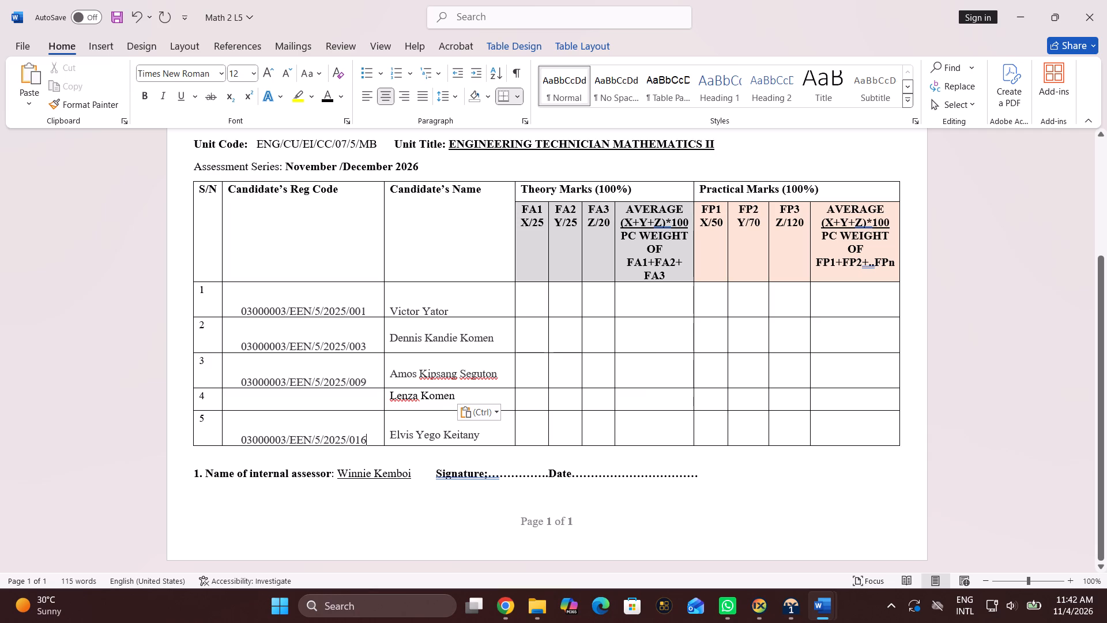
drag(341, 436, 263, 444)
key(ctrl+c)
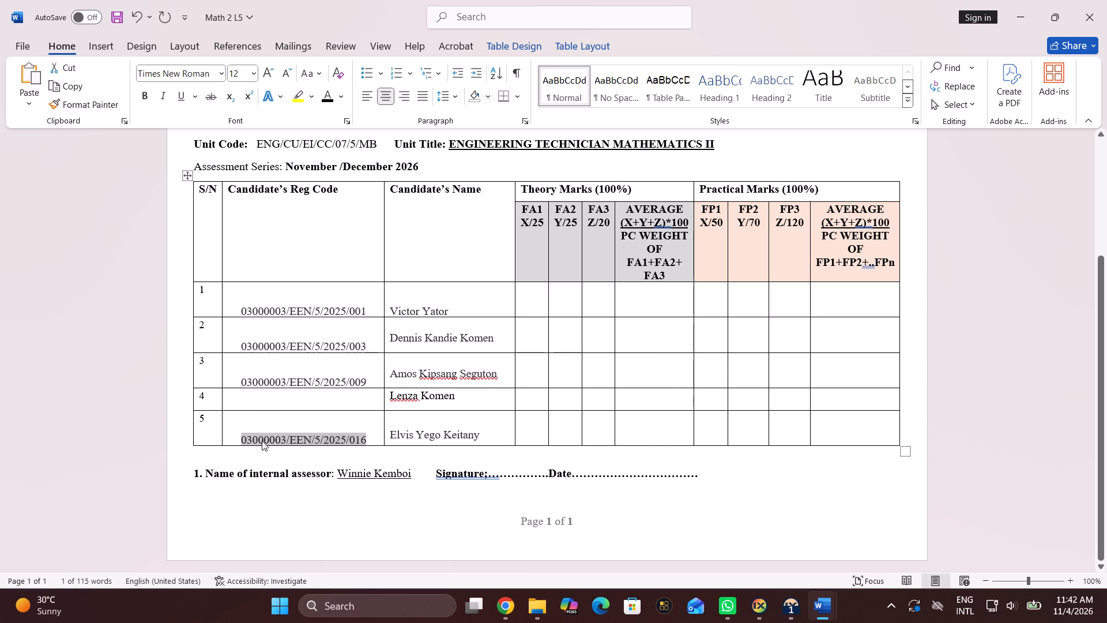
click(264, 401)
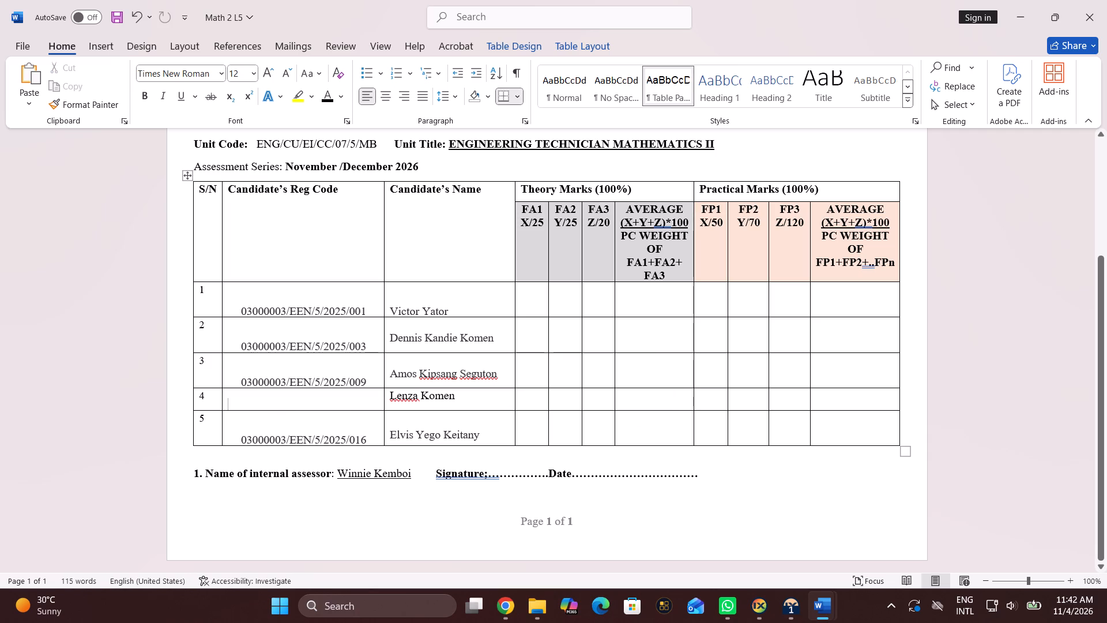
key(ctrl+v)
key(BackSpace)
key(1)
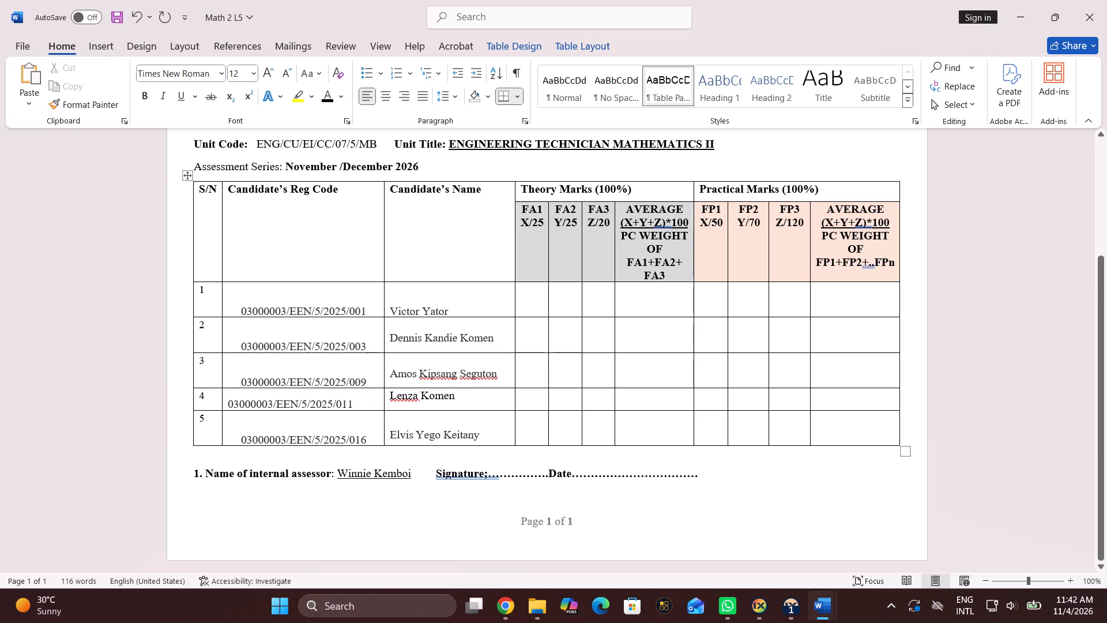
Centre the registration code in row 4 to match the other rows.
click(231, 406)
click(238, 381)
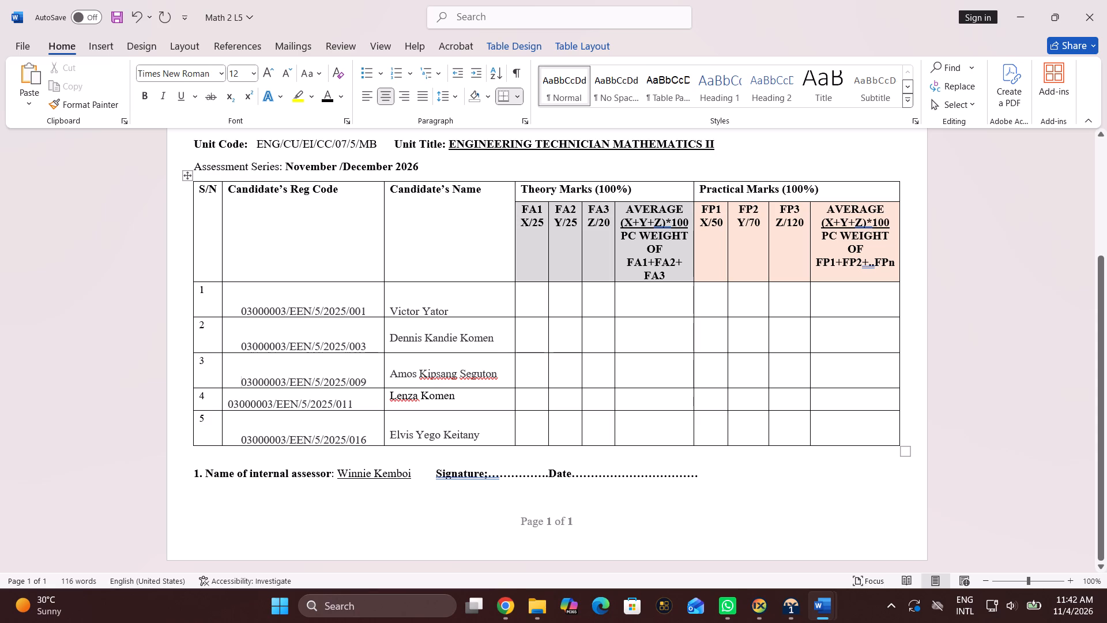
click(231, 403)
key(Left)
click(392, 91)
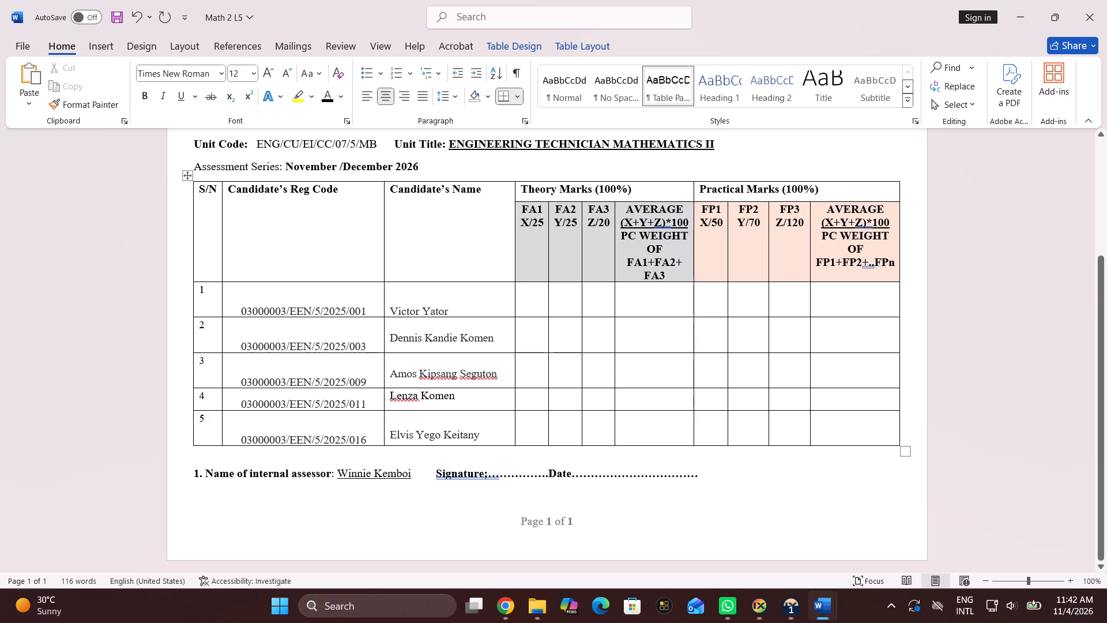
click(464, 307)
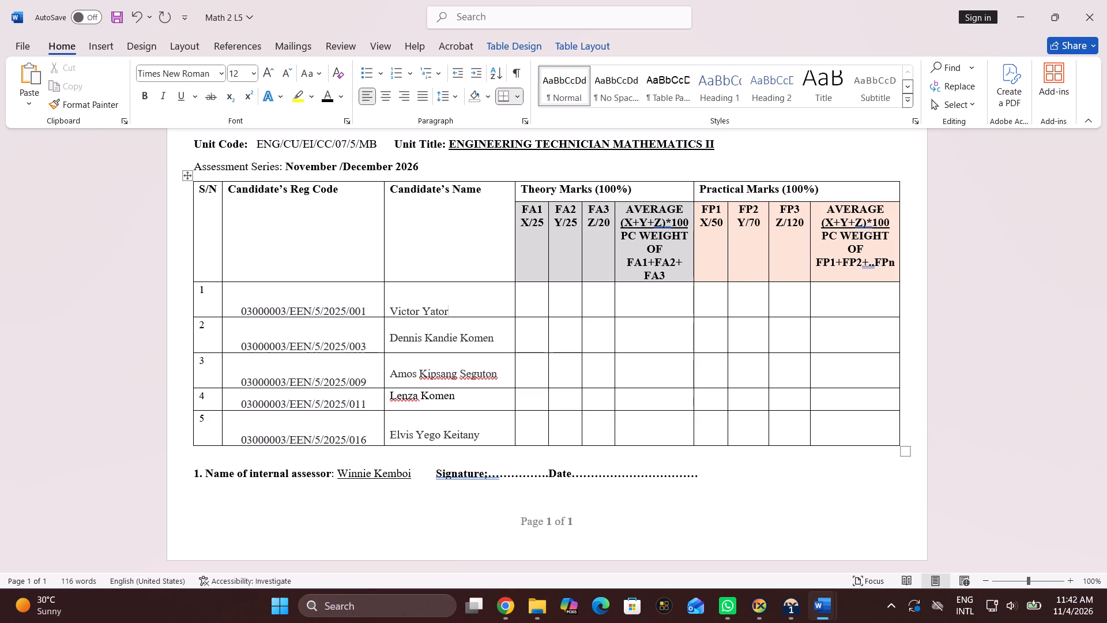
Enter candidate 1's theory marks: a dash for FA1, 0 for FA2 and 10 for FA3.
click(536, 295)
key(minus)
key(Right)
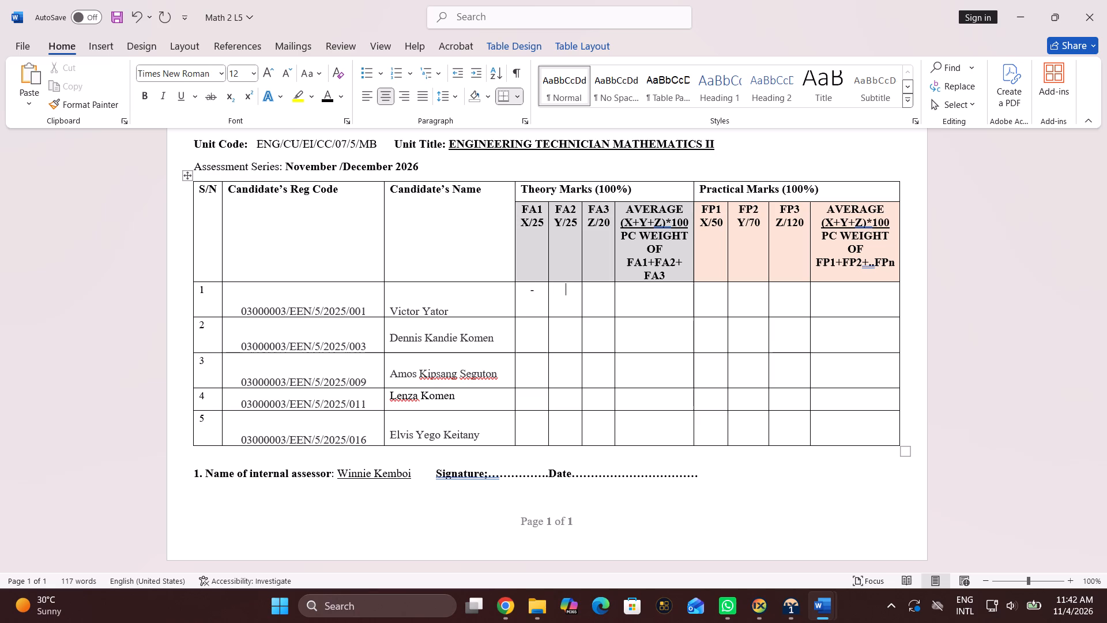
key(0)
key(Right)
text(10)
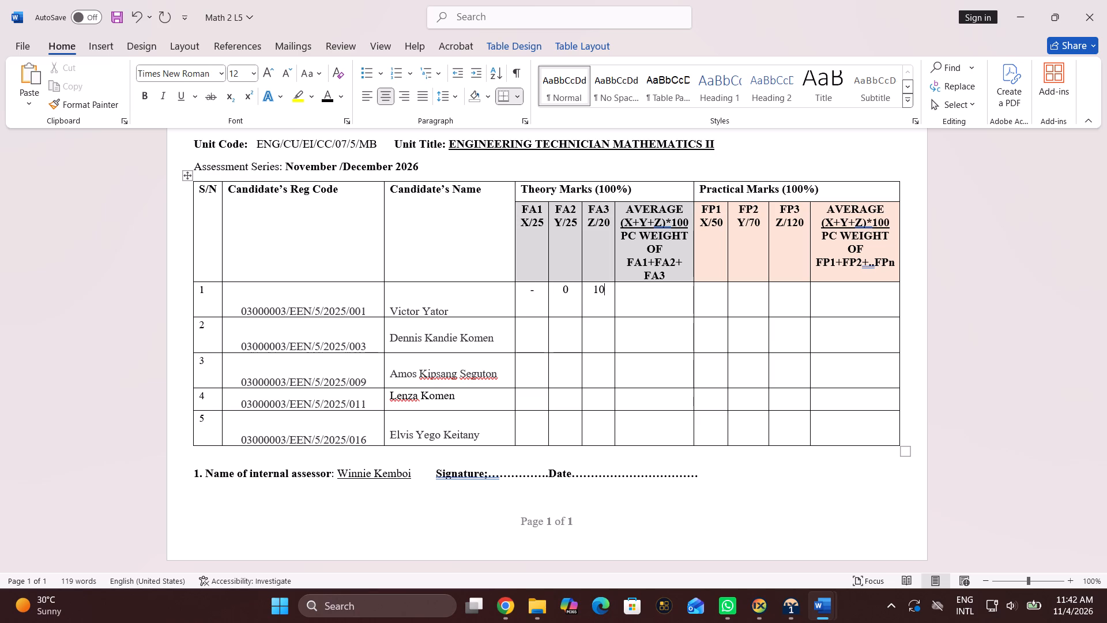
Enter candidate 2's theory marks: 20 for FA3, 22 for FA2 and 20 for FA1.
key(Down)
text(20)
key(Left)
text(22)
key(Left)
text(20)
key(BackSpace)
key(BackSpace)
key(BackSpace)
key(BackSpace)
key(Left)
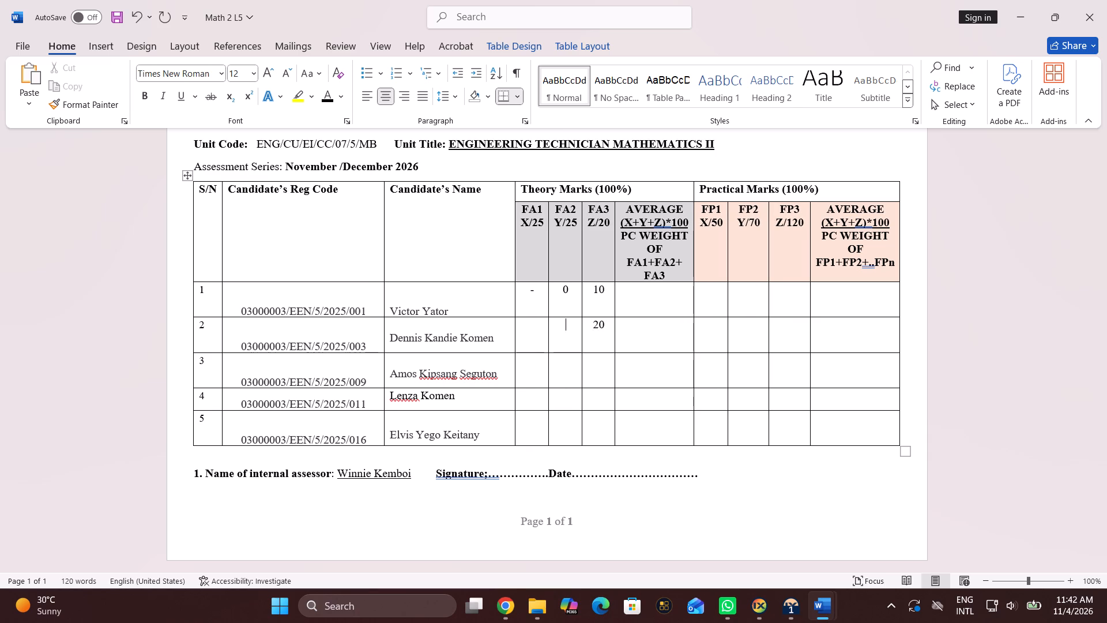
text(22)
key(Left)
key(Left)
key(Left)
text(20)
Fill in the FA1 marks for candidates 3, 4 and 5 with 05, 21 and 25.
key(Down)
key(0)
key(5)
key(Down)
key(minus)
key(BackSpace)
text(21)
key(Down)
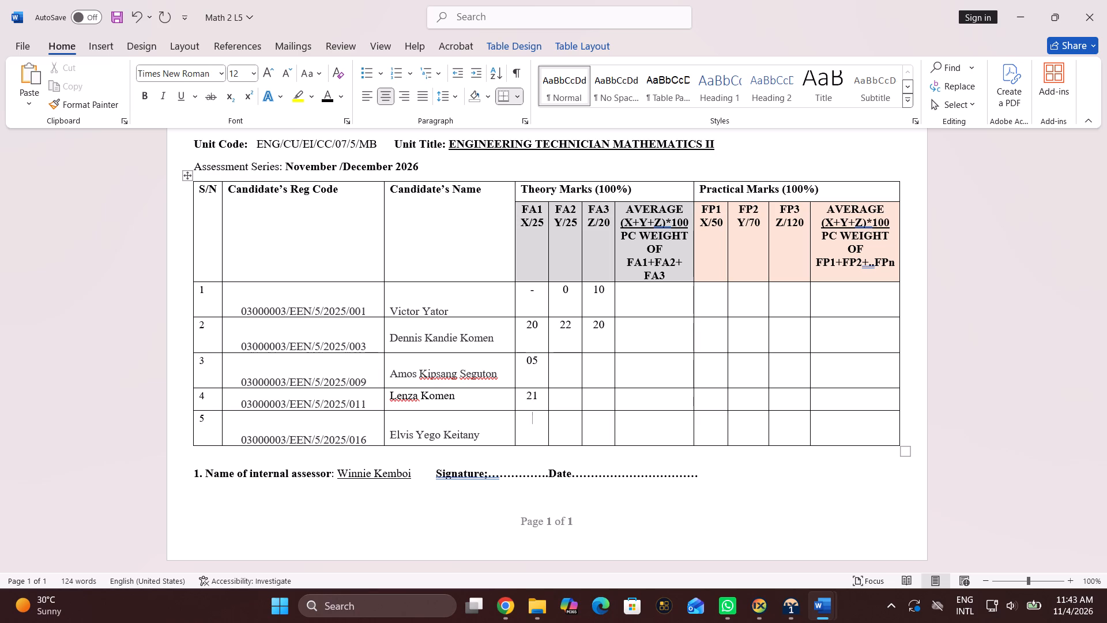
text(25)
Fill in the FA2 marks with 00 for candidate 5, 22 for candidate 4 and 09 for candidate 3.
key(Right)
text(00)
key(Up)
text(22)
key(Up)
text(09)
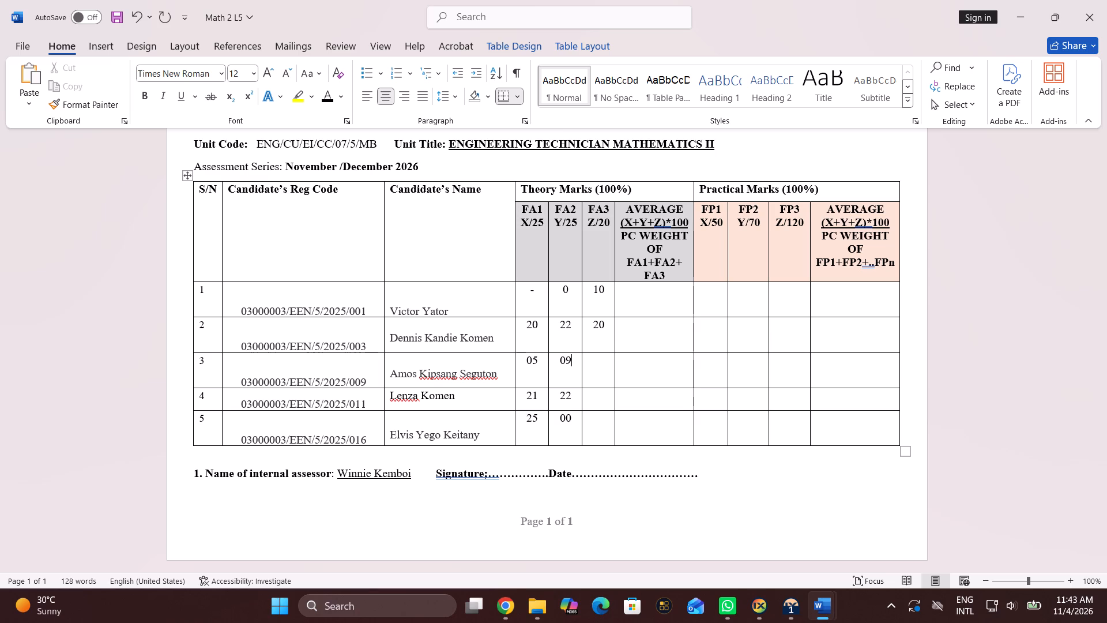
Fill in the FA3 marks for candidates 3, 4 and 5 with 18, 10 and 20.
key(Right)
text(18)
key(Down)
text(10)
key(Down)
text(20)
Fill in the theory averages with 64 for candidate 5, 76 for candidate 4, 46 for candidate 3, 89 for candidate 2 and a dash for candidate 1.
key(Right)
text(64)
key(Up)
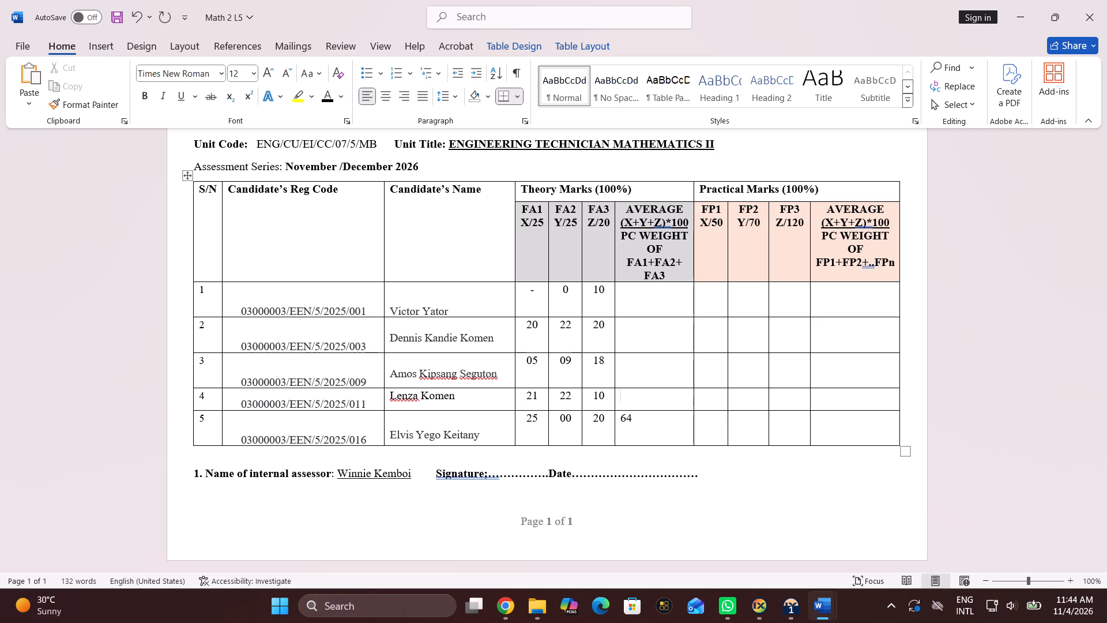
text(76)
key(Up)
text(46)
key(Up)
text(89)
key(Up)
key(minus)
Copy the internal assessor and internal verifier signature lines, with the blank line above them, from the Bell 4 FORMATIVE document.
scroll(576, 462, down, 1)
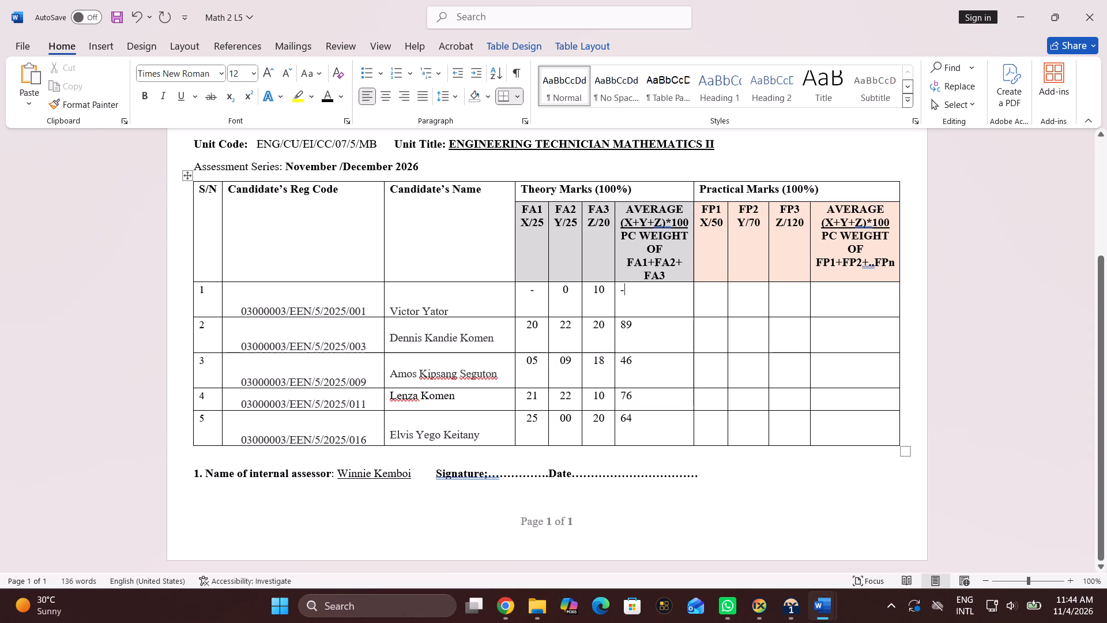
scroll(576, 462, down, 1)
scroll(576, 462, up, 1)
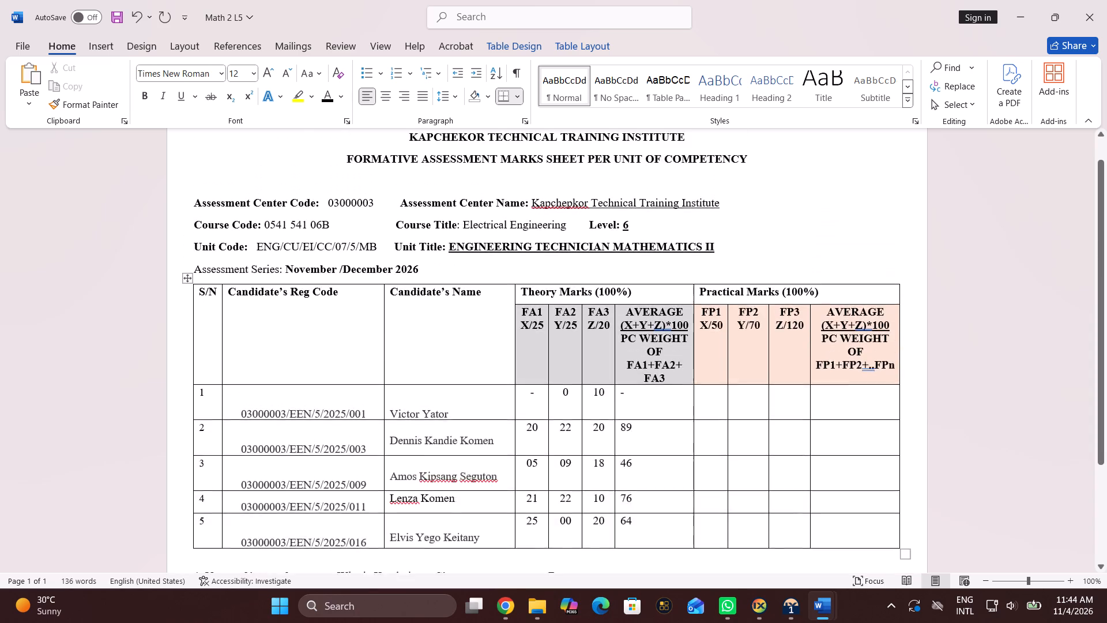
scroll(576, 462, up, 1)
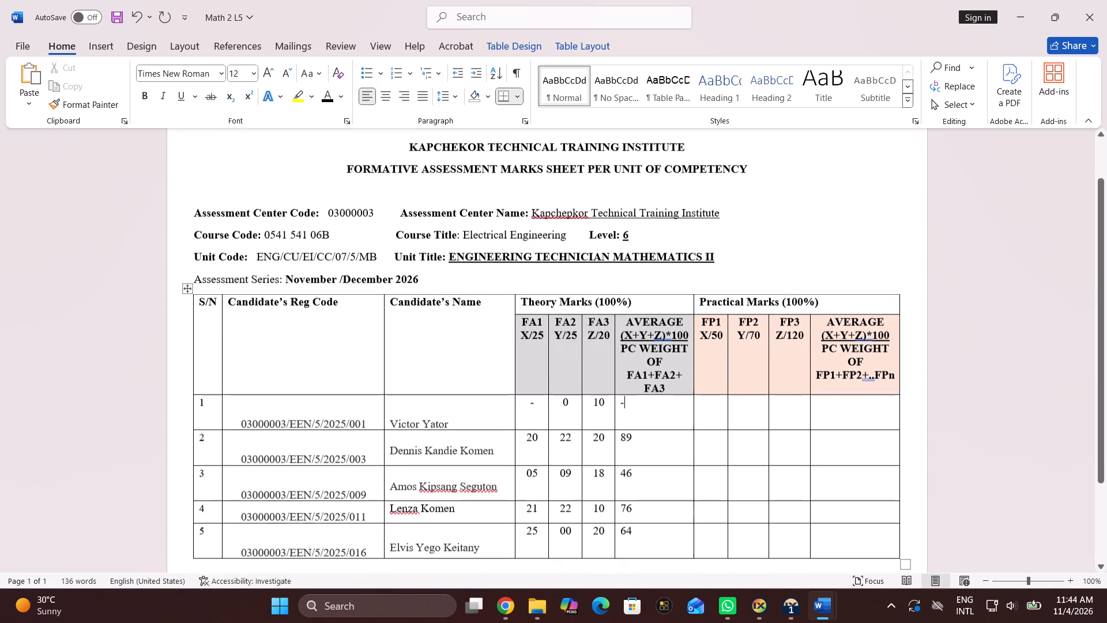
scroll(576, 462, down, 1)
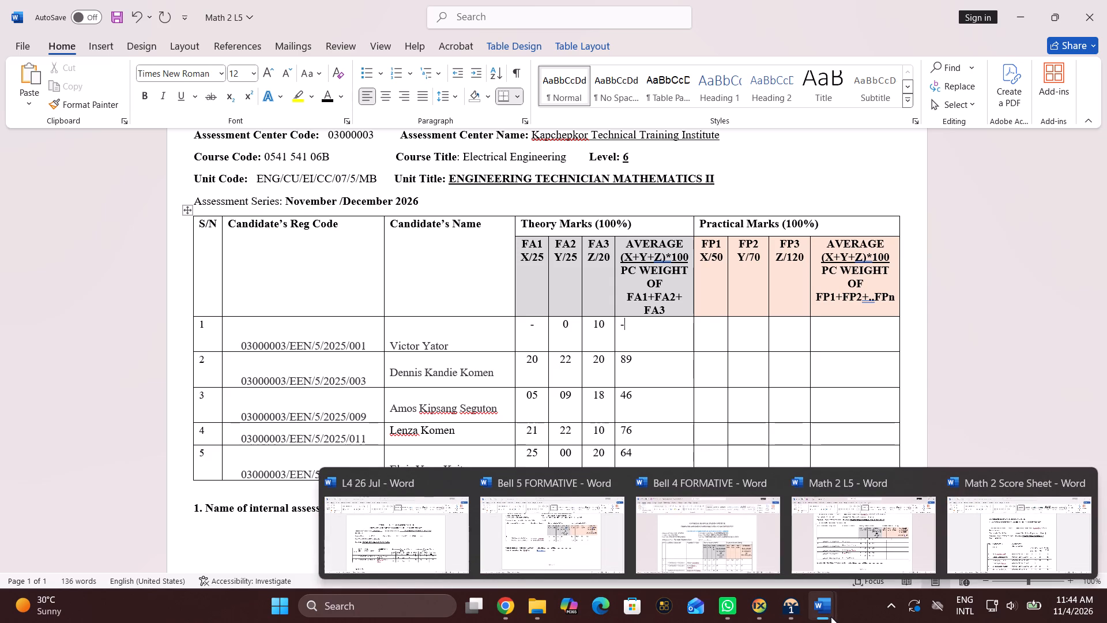
click(736, 556)
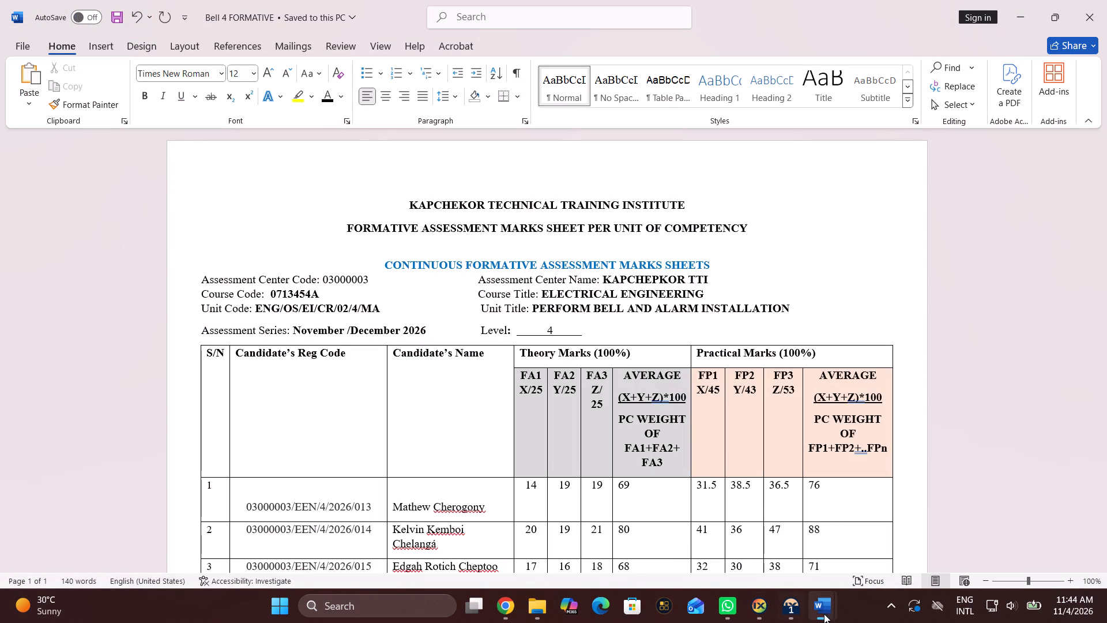
scroll(859, 433, down, 2)
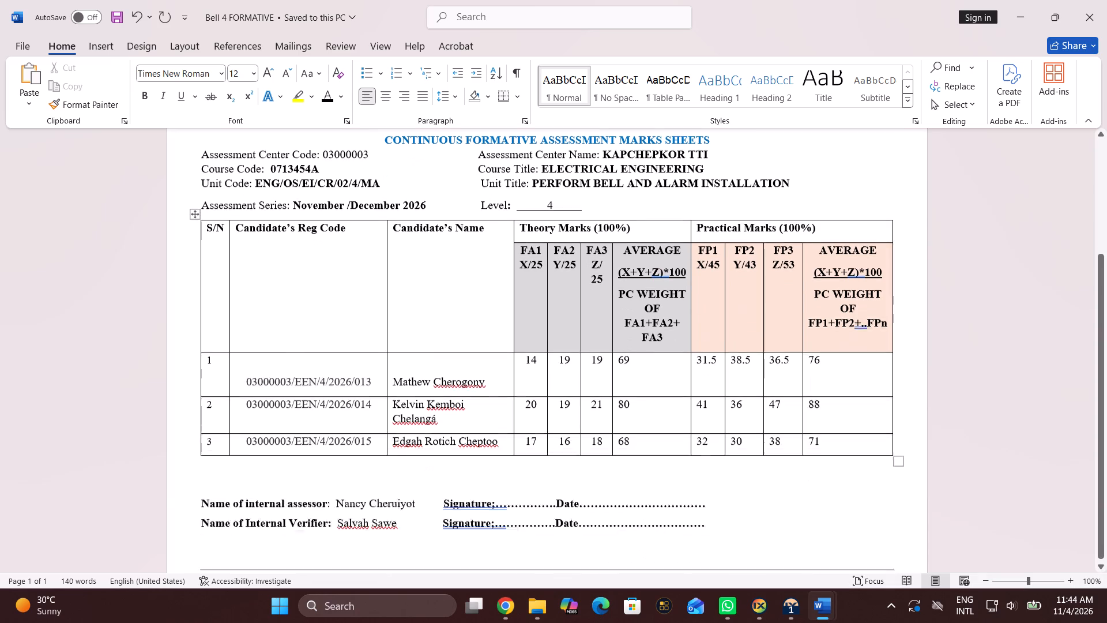
scroll(859, 433, down, 2)
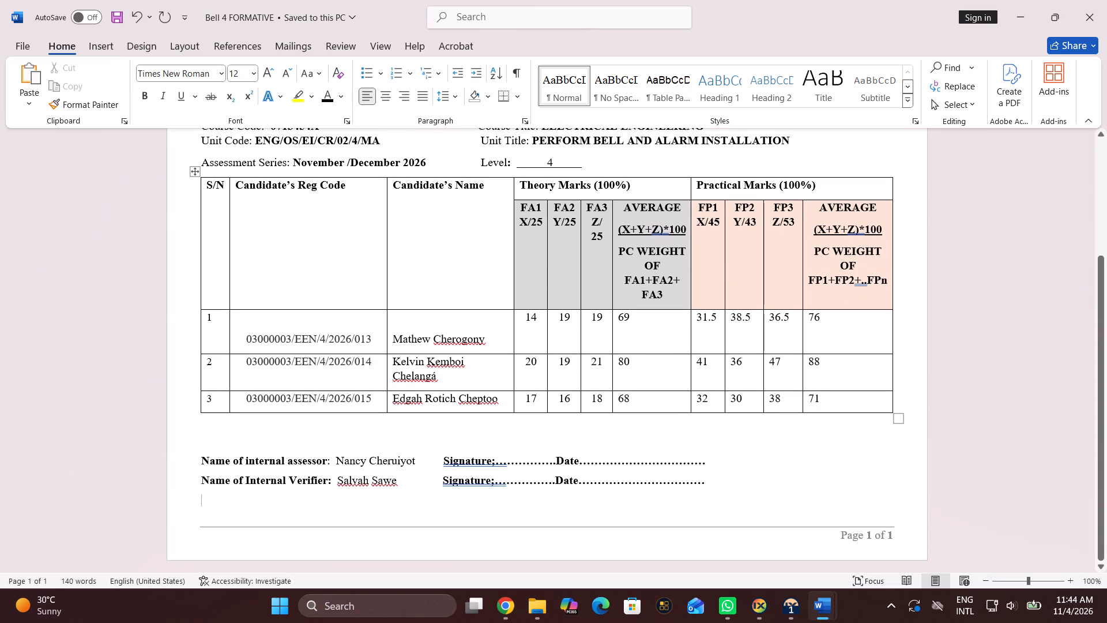
drag(201, 452, 677, 487)
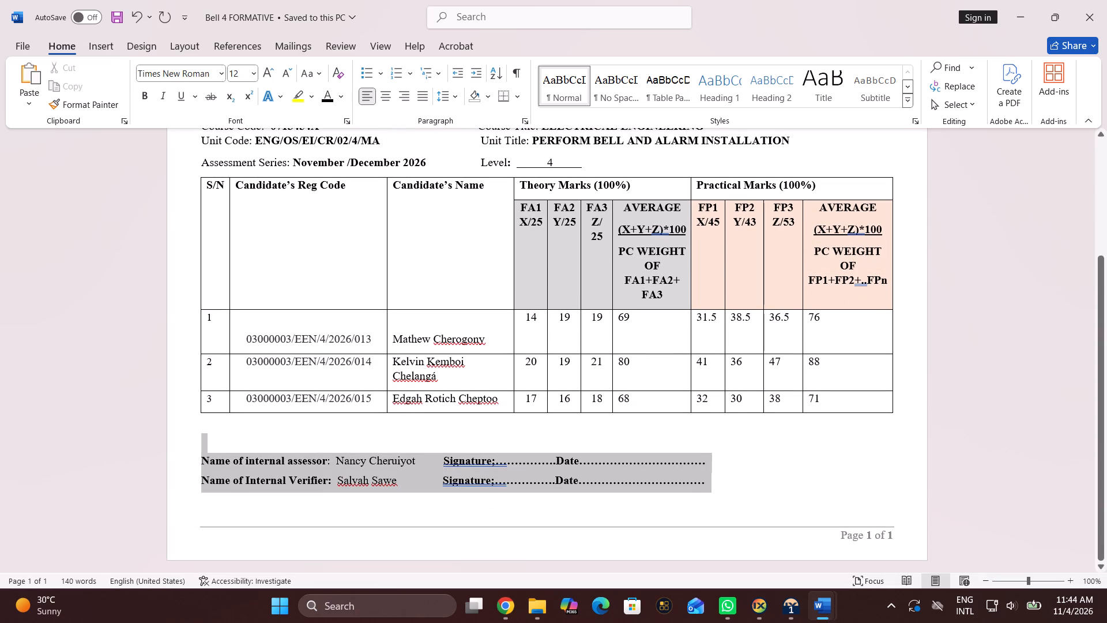
drag(677, 487, 686, 487)
key(ctrl+c)
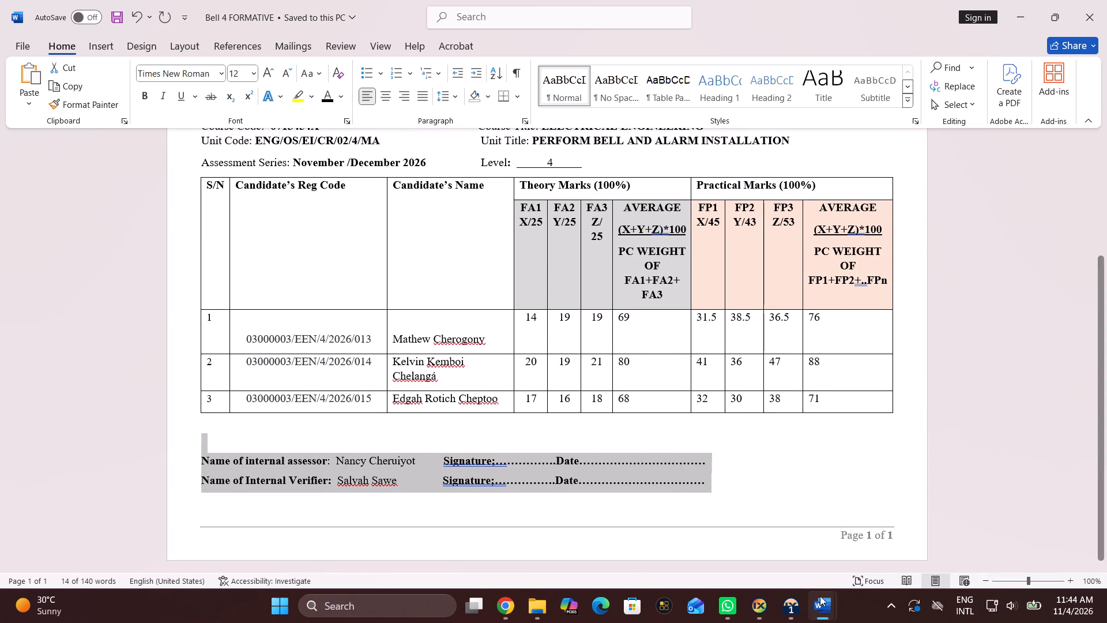
Look through the Math 2 Score Sheet document down to its Level 5 section and close the document.
click(988, 553)
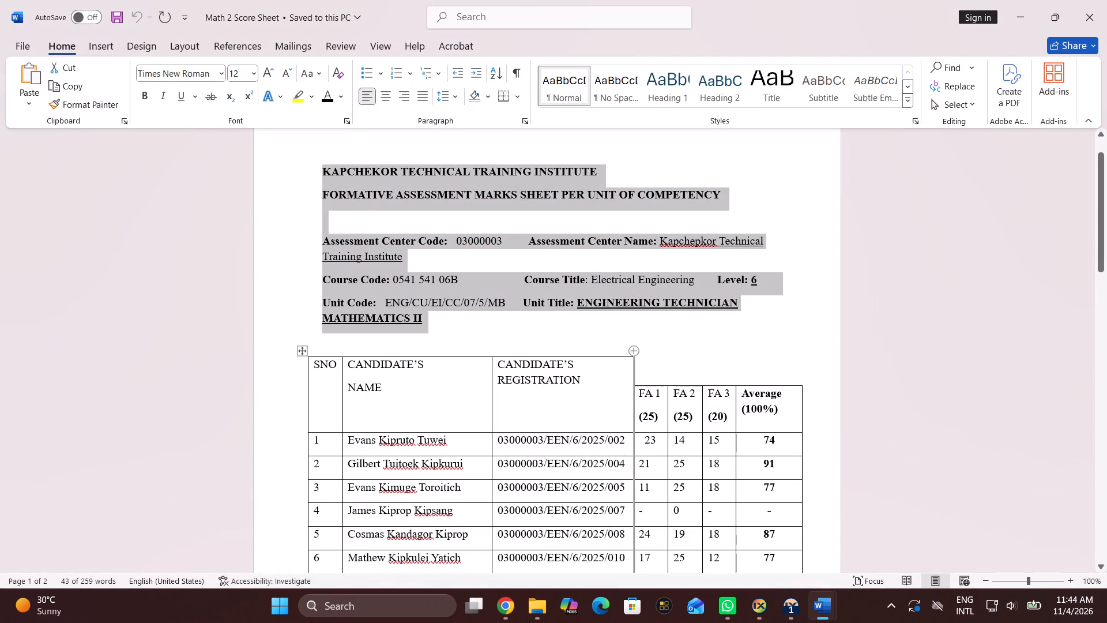
click(807, 227)
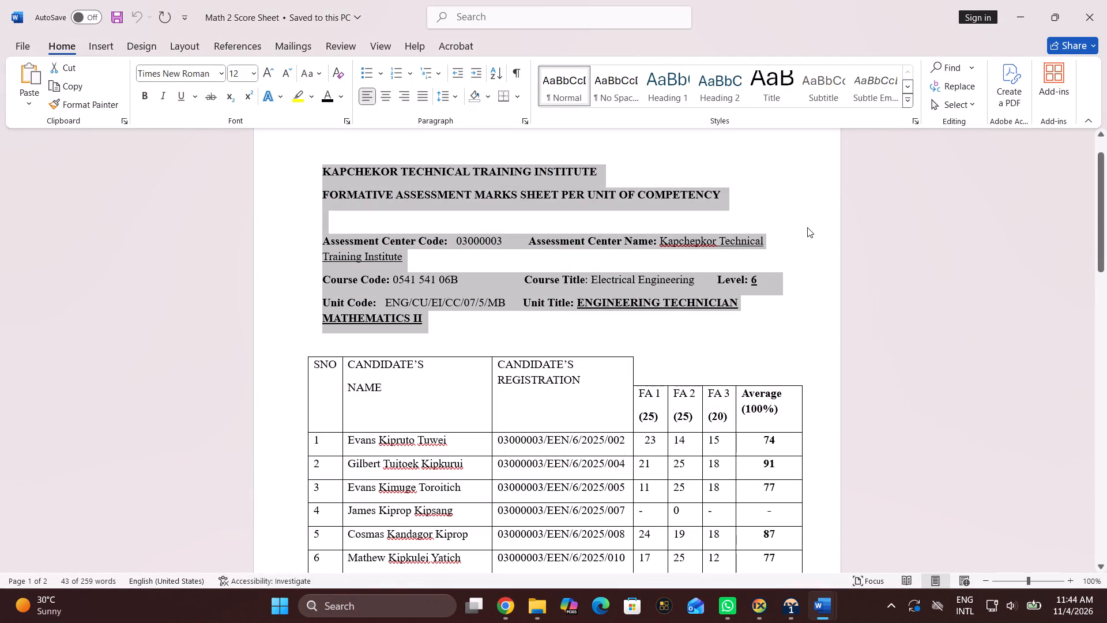
scroll(807, 227, down, 1)
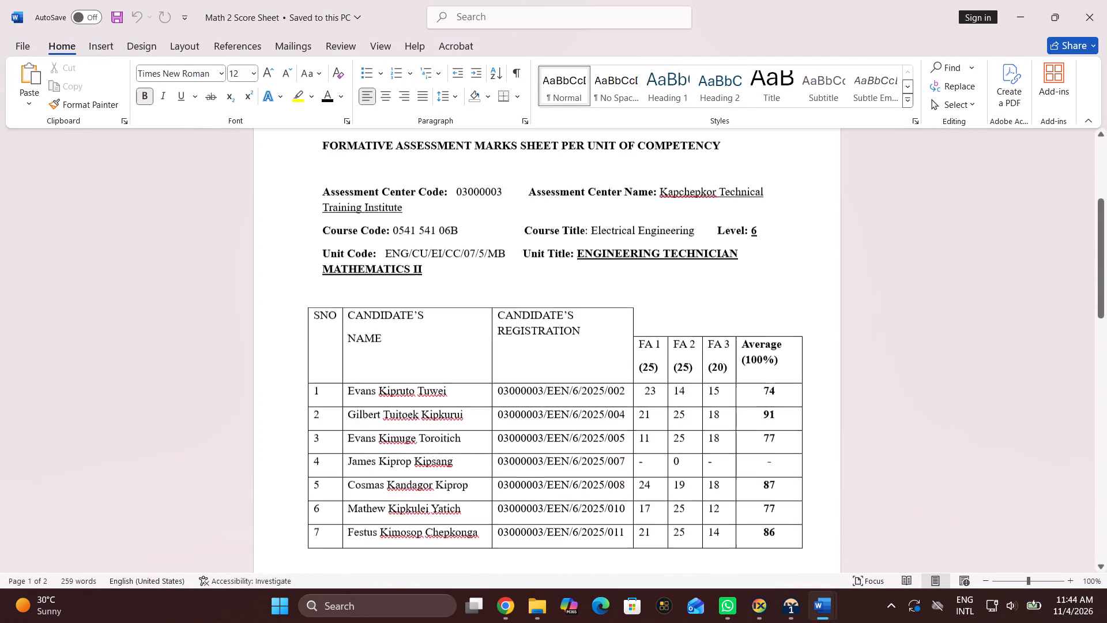
scroll(807, 227, down, 3)
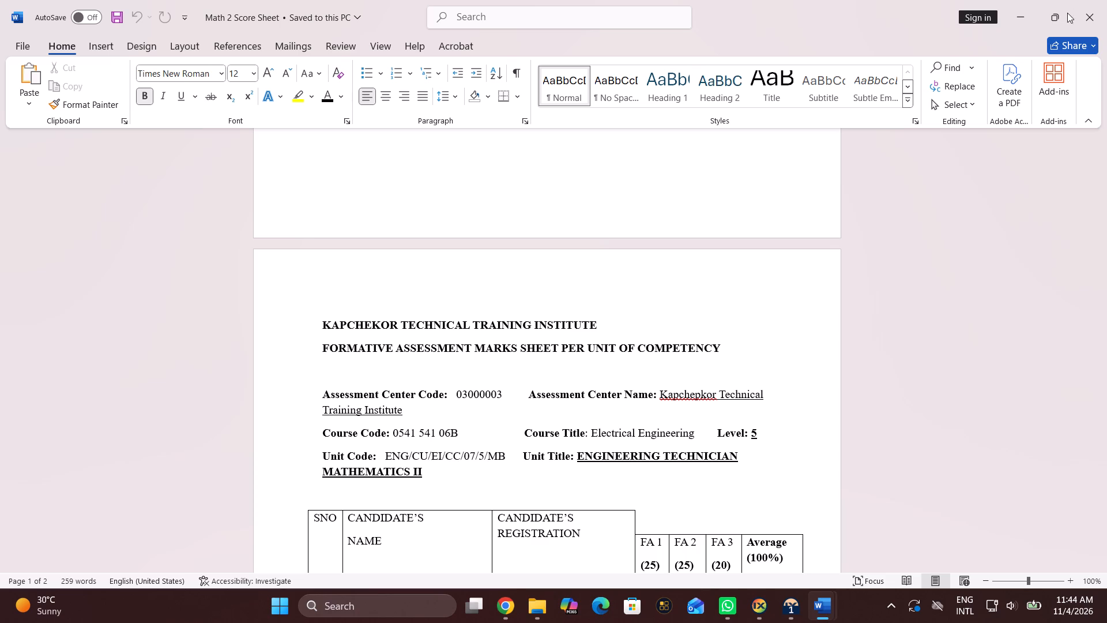
click(1082, 16)
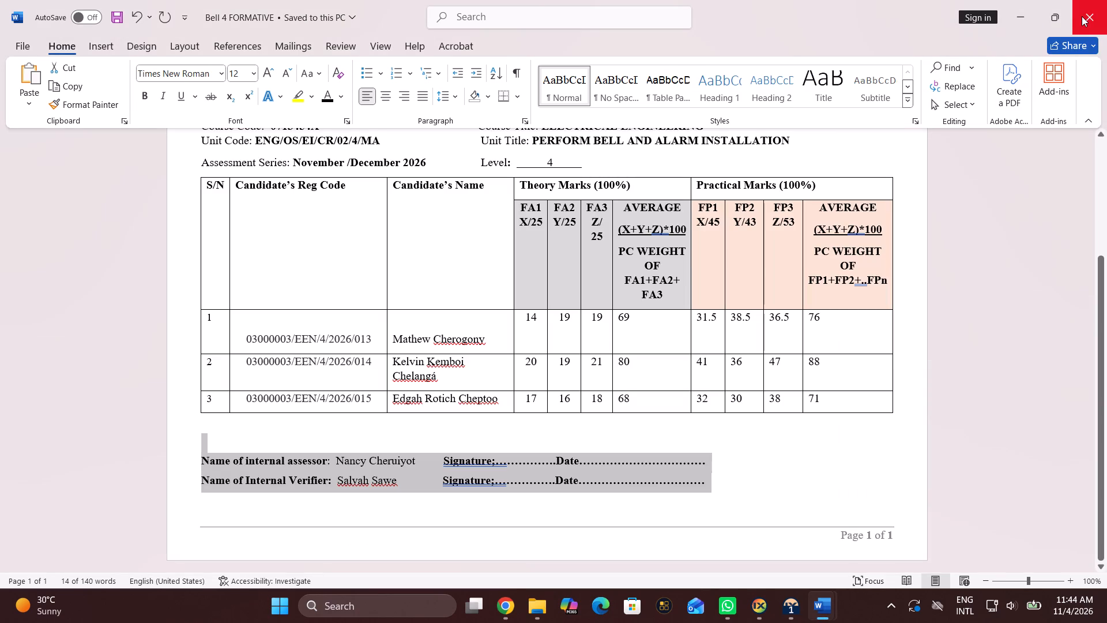
Return to the Math 2 L5 document and change the Level in its header to 5.
click(1022, 14)
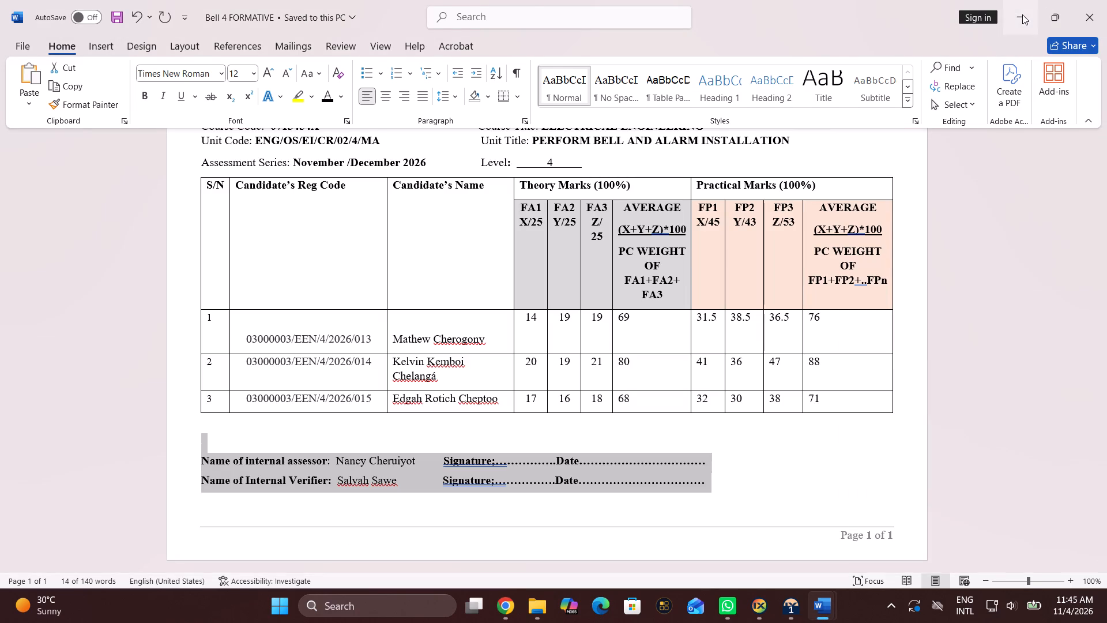
click(826, 603)
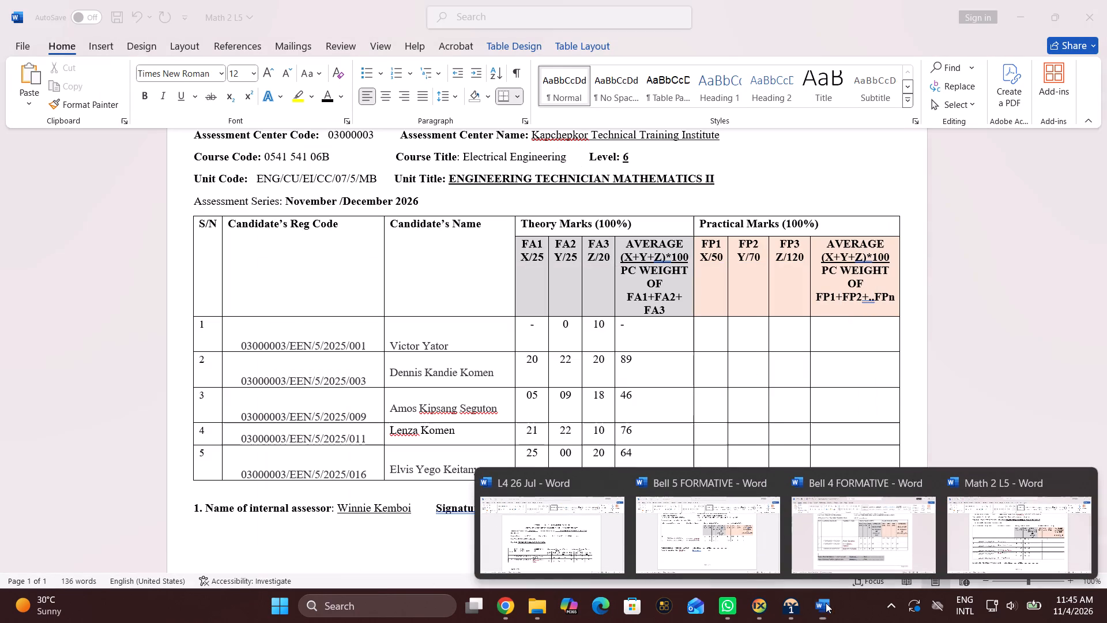
click(1040, 508)
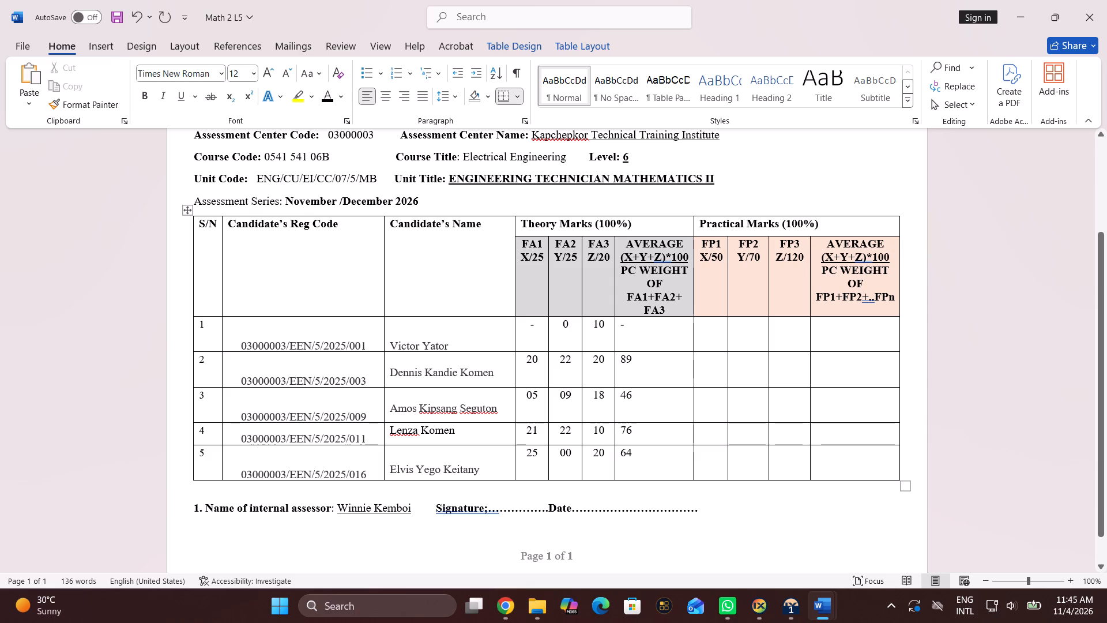
click(629, 154)
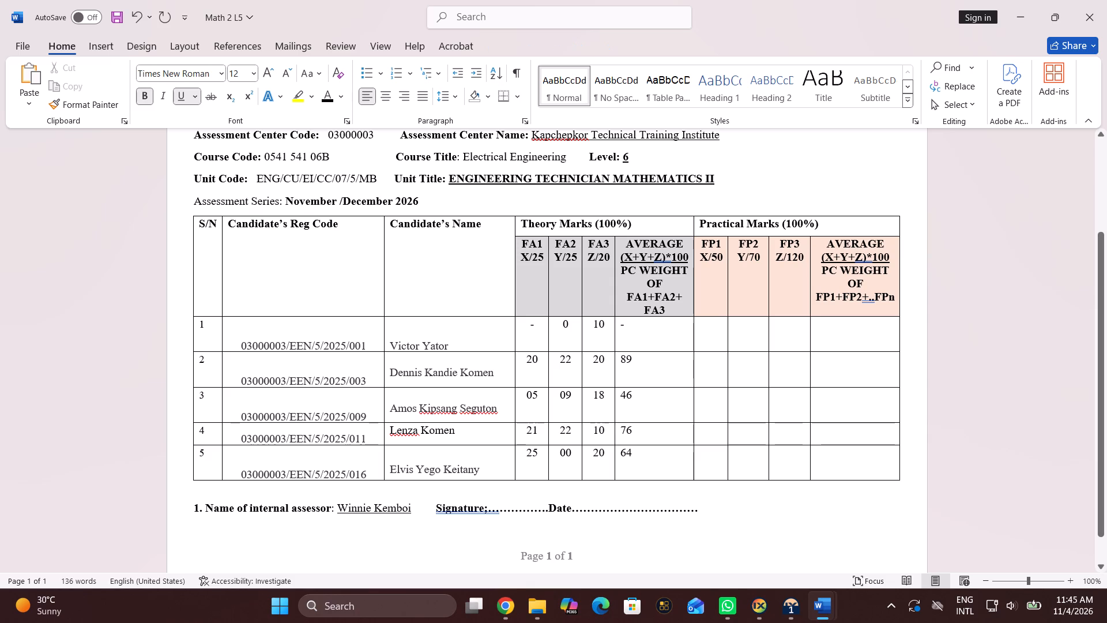
key(BackSpace)
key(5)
Replace the internal assessor line below the marks table with the copied assessor and verifier lines, and delete the blank line above them.
drag(186, 509, 467, 519)
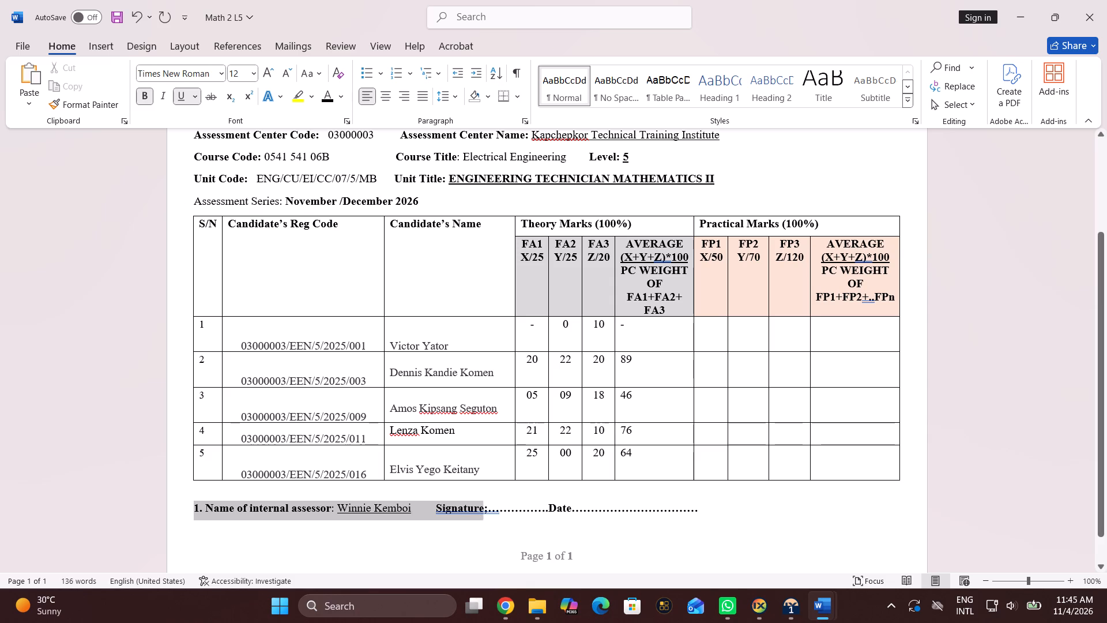
drag(467, 519, 661, 522)
key(ctrl+v)
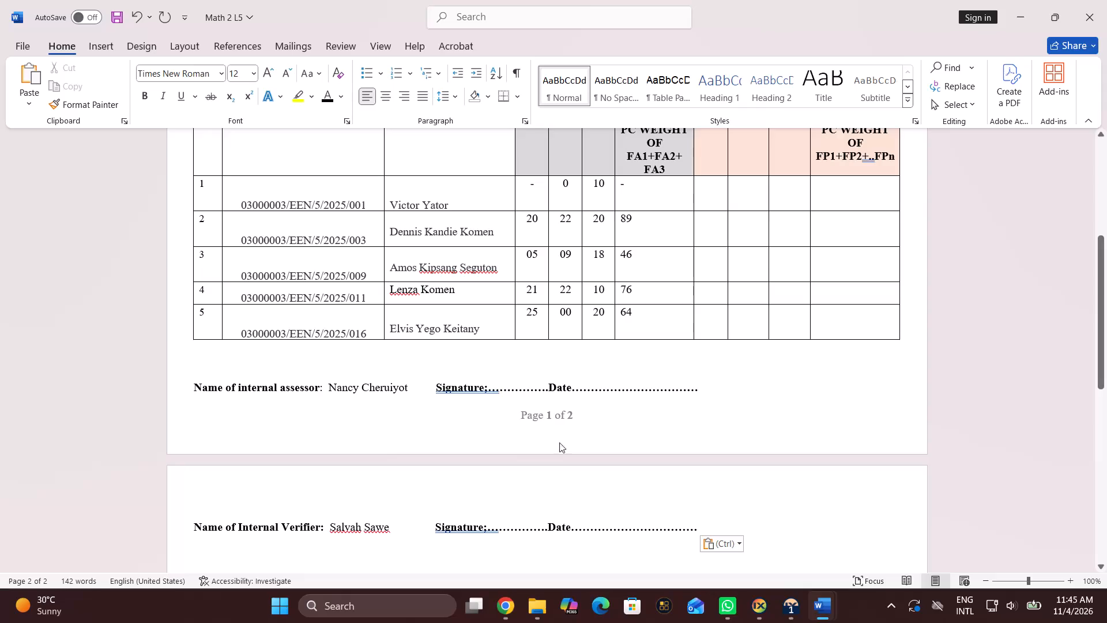
click(274, 363)
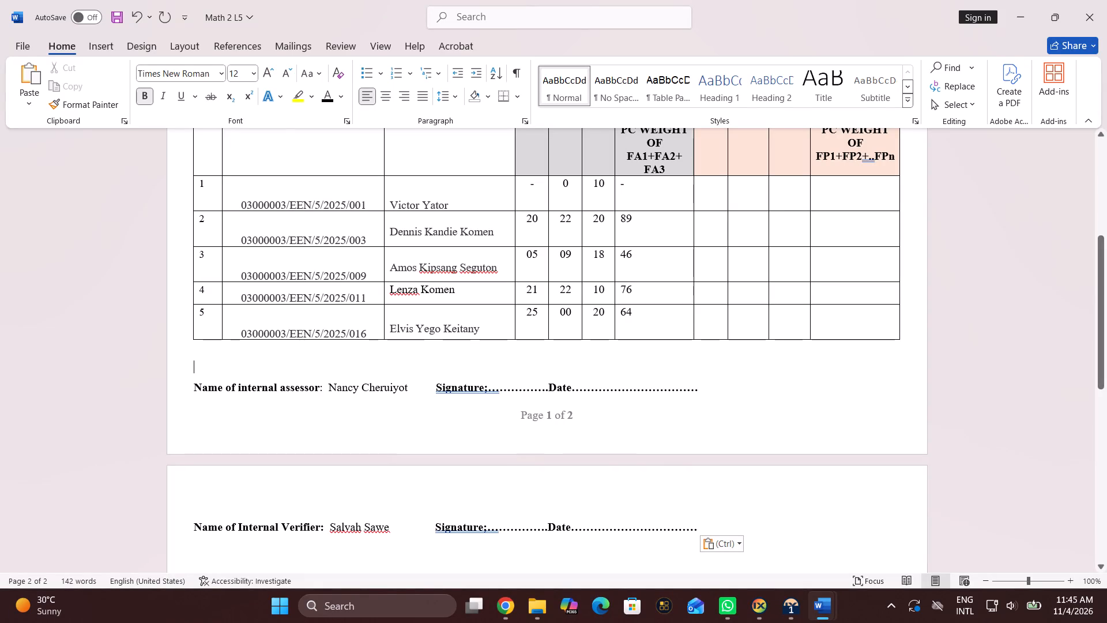
key(Delete)
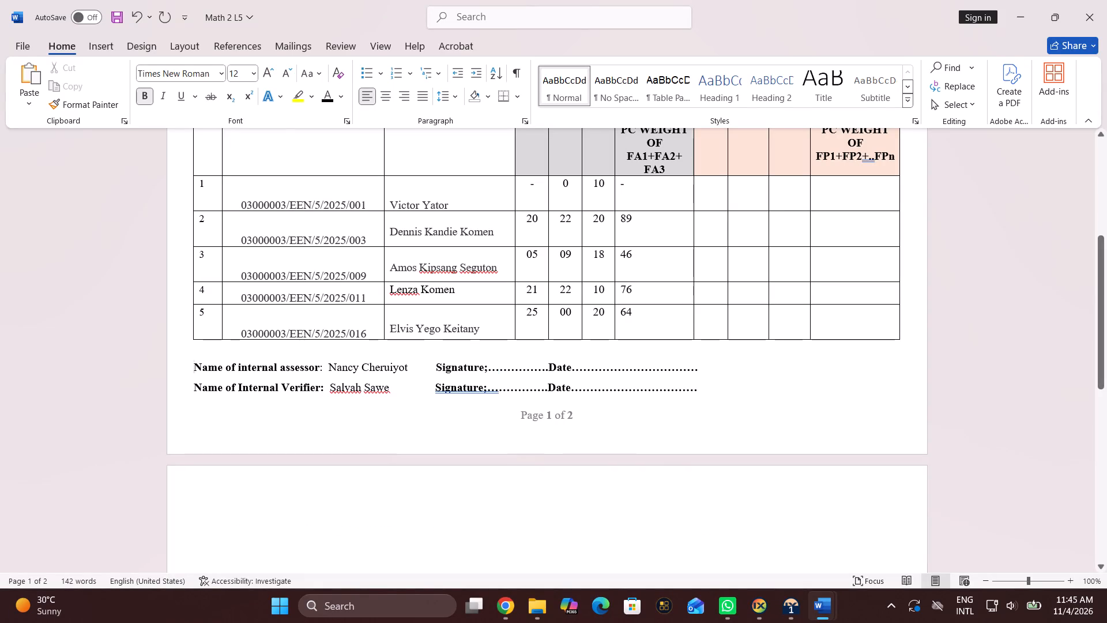
click(665, 415)
Delete the leftover empty paragraph after the Internal Verifier line to remove the blank second page of Math 2 L5.
click(713, 391)
key(Delete)
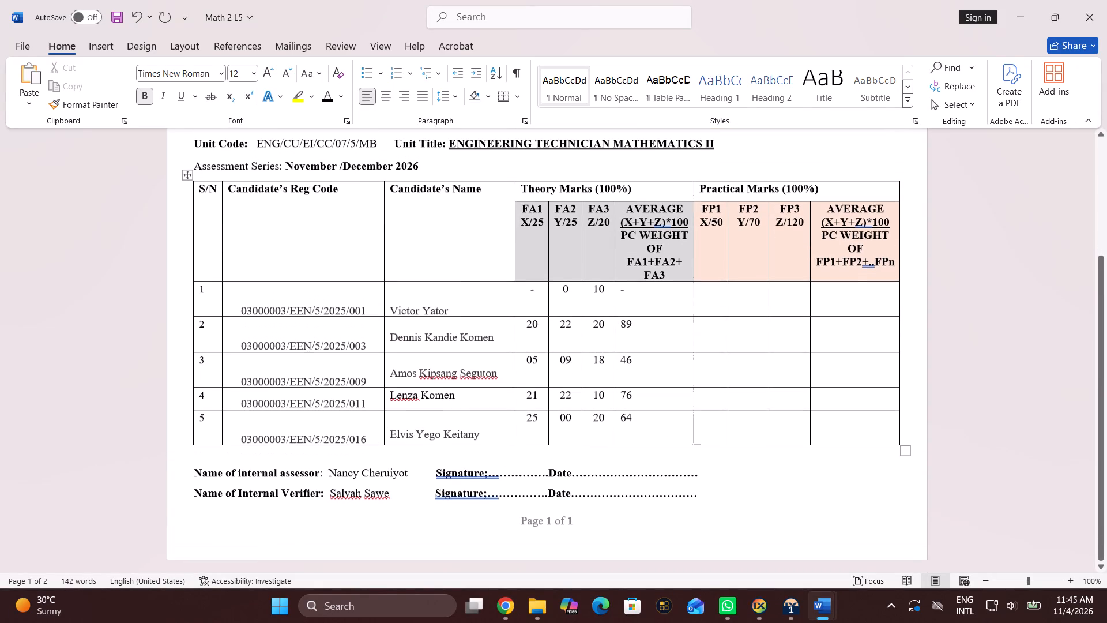
Copy the blue CONTINUOUS FORMATIVE ASSESSMENT MARKS SHEETS heading from the Bell 4 FORMATIVE document.
scroll(713, 391, up, 3)
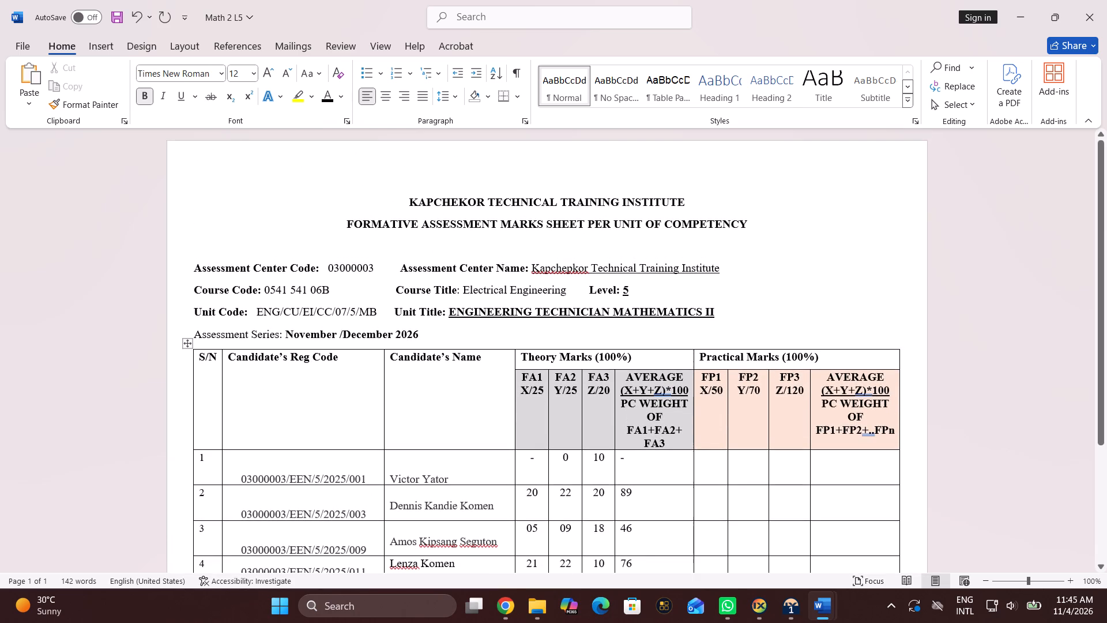
scroll(713, 391, up, 1)
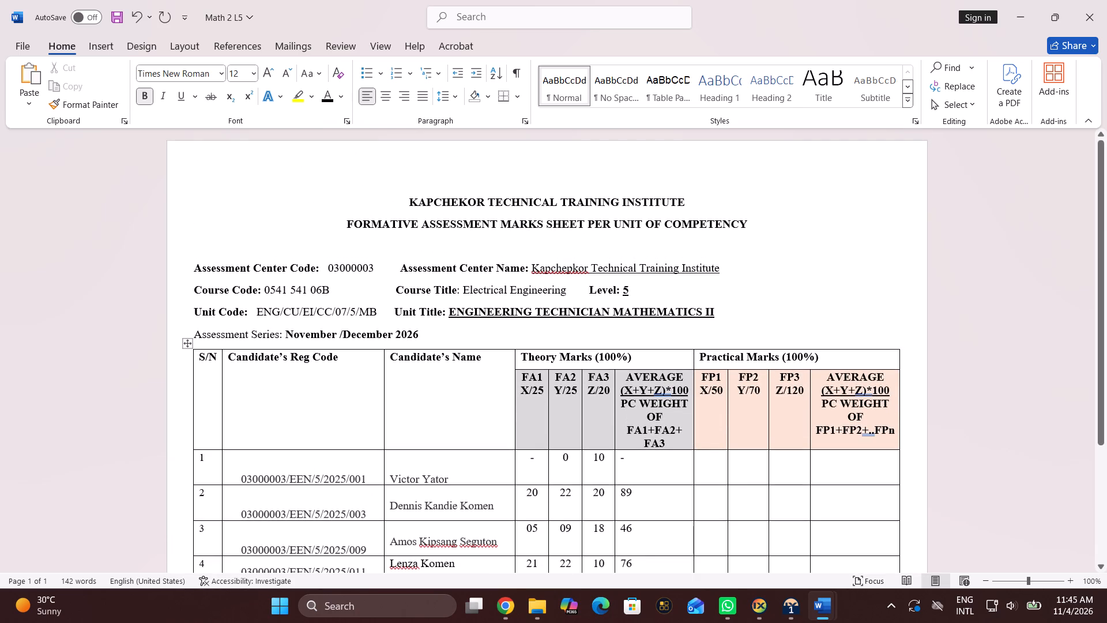
click(500, 246)
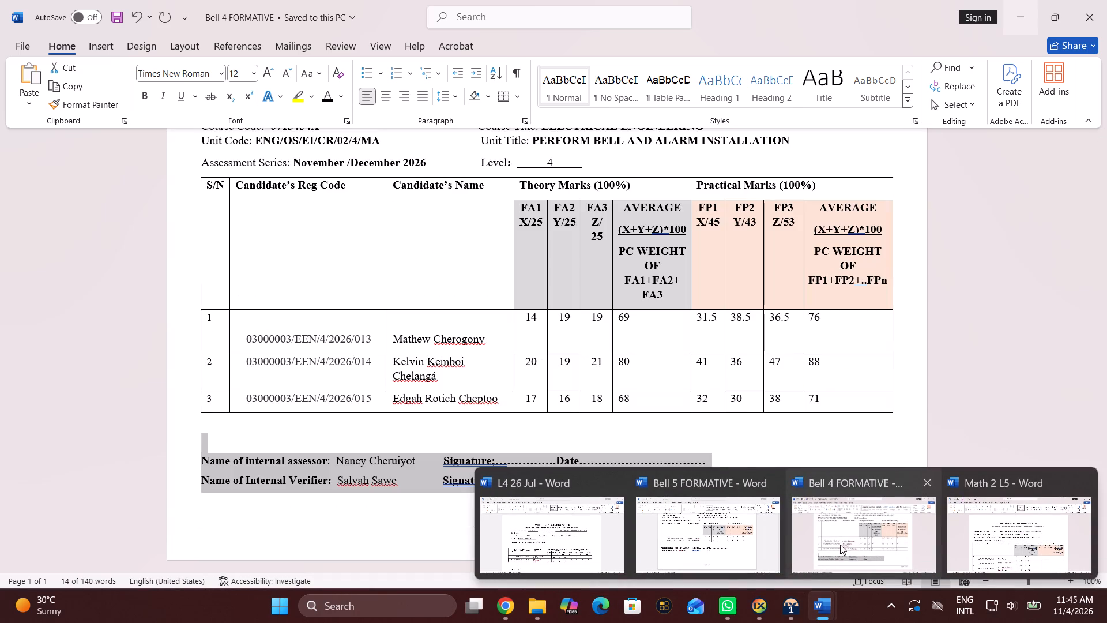
click(840, 545)
scroll(674, 275, up, 3)
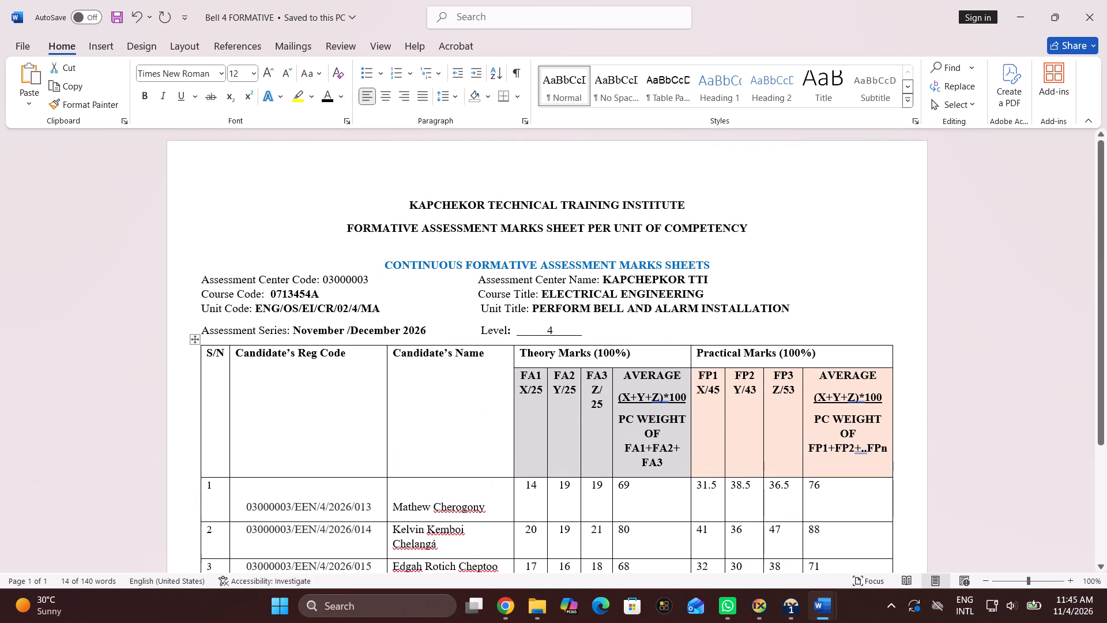
drag(714, 260, 453, 254)
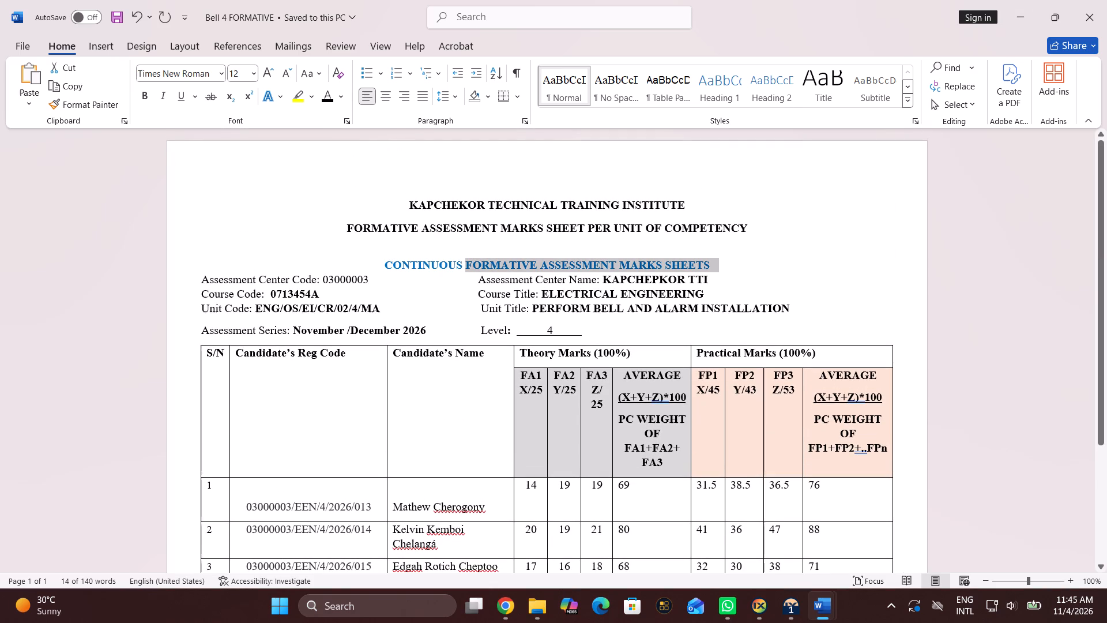
drag(453, 254, 408, 253)
key(ctrl+c)
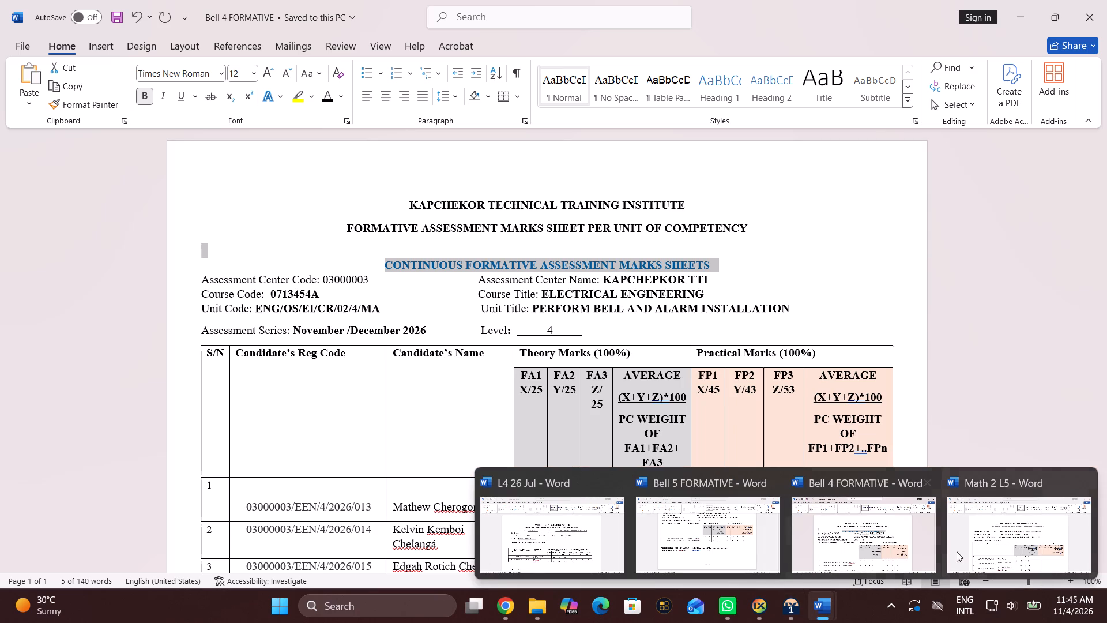
In Math 2 L5, paste the copied heading centred above the Assessment Center Code line and delete the extra blank line below it.
click(972, 548)
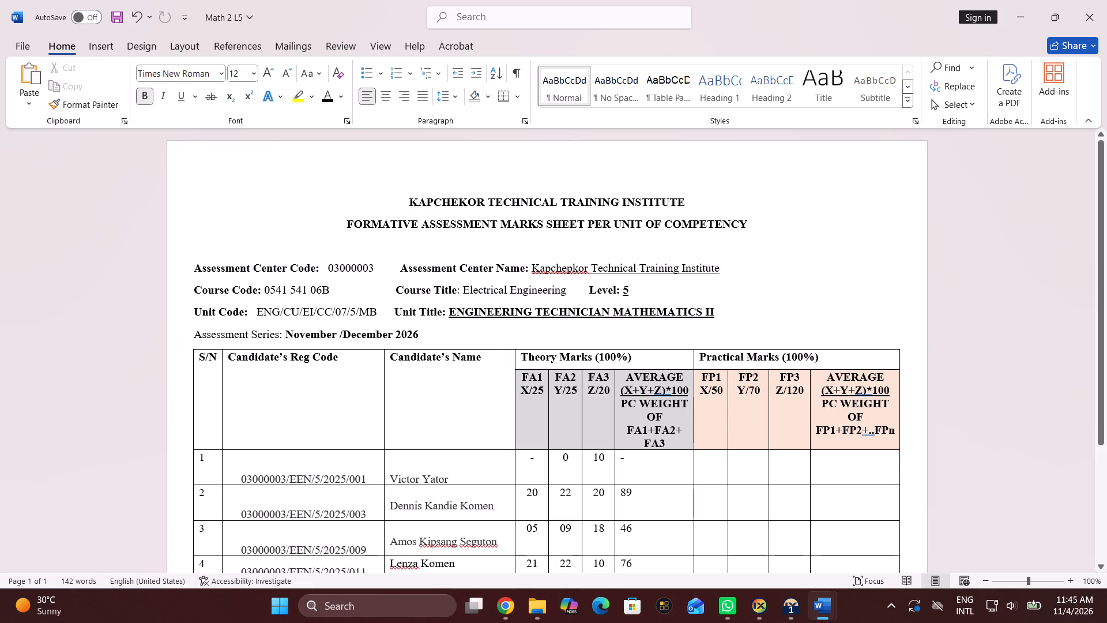
click(381, 97)
key(ctrl+v)
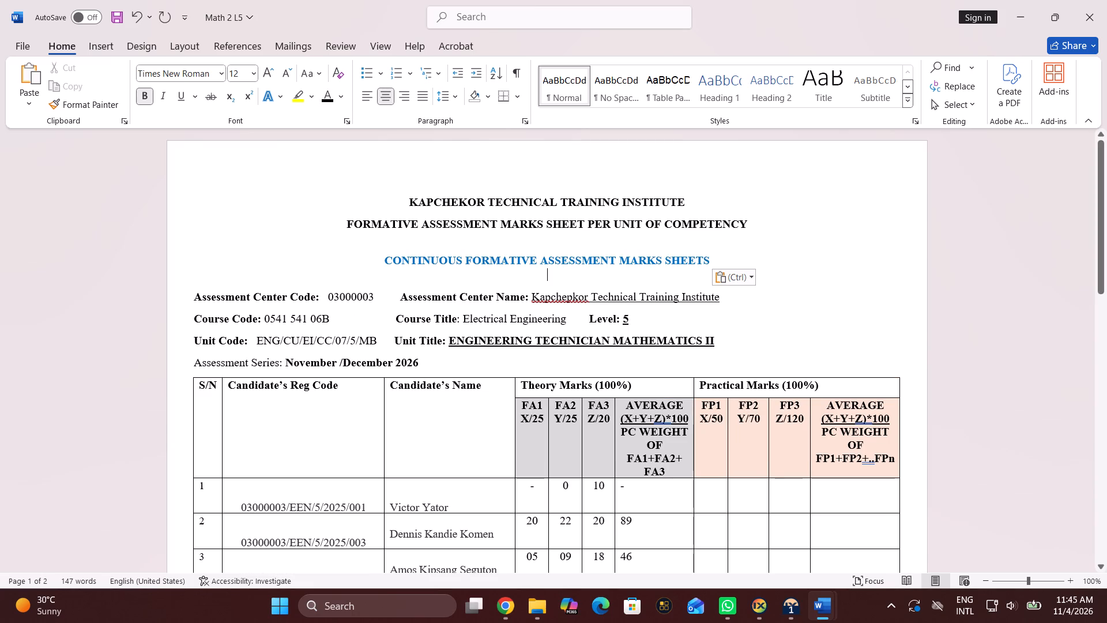
key(Delete)
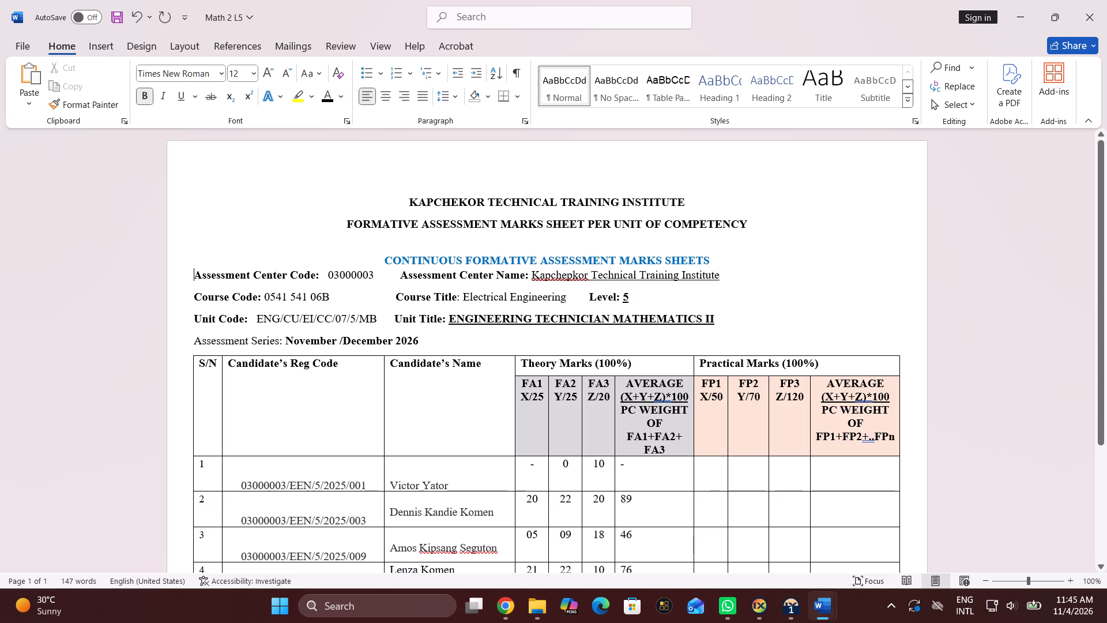
Save the Math 2 L5 document and close the OneDrive sign-in window.
scroll(470, 146, down, 5)
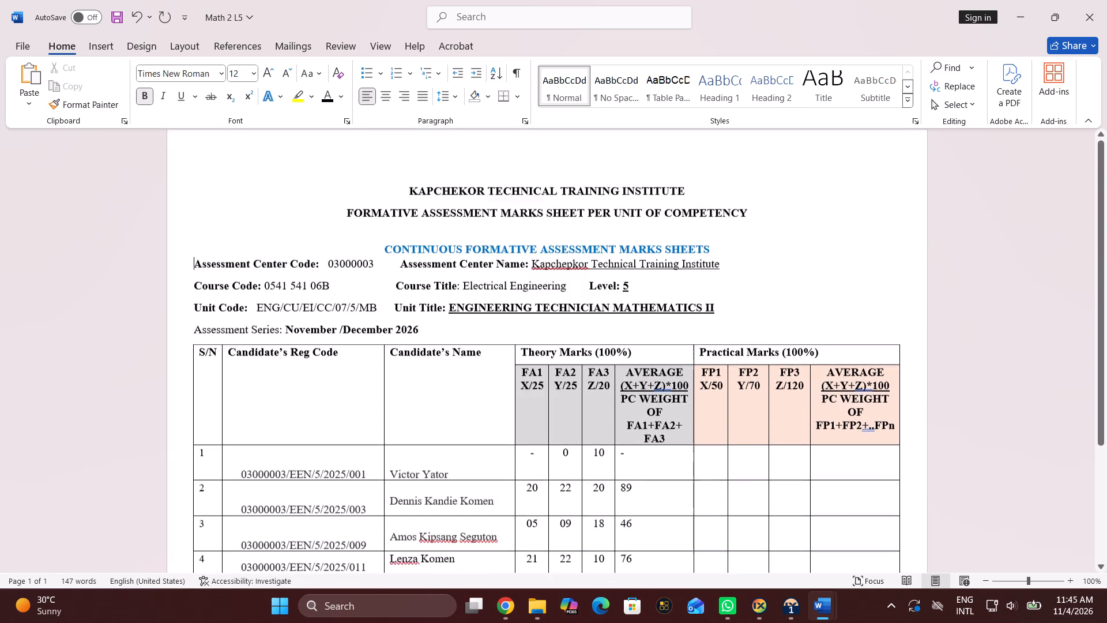
scroll(470, 146, down, 2)
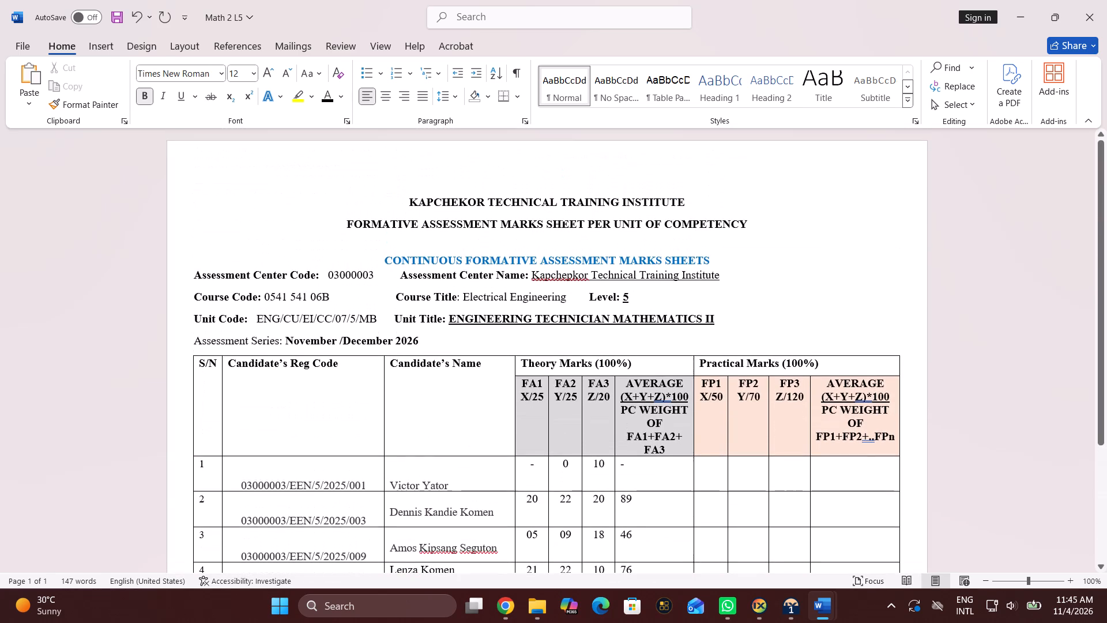
scroll(470, 146, up, 2)
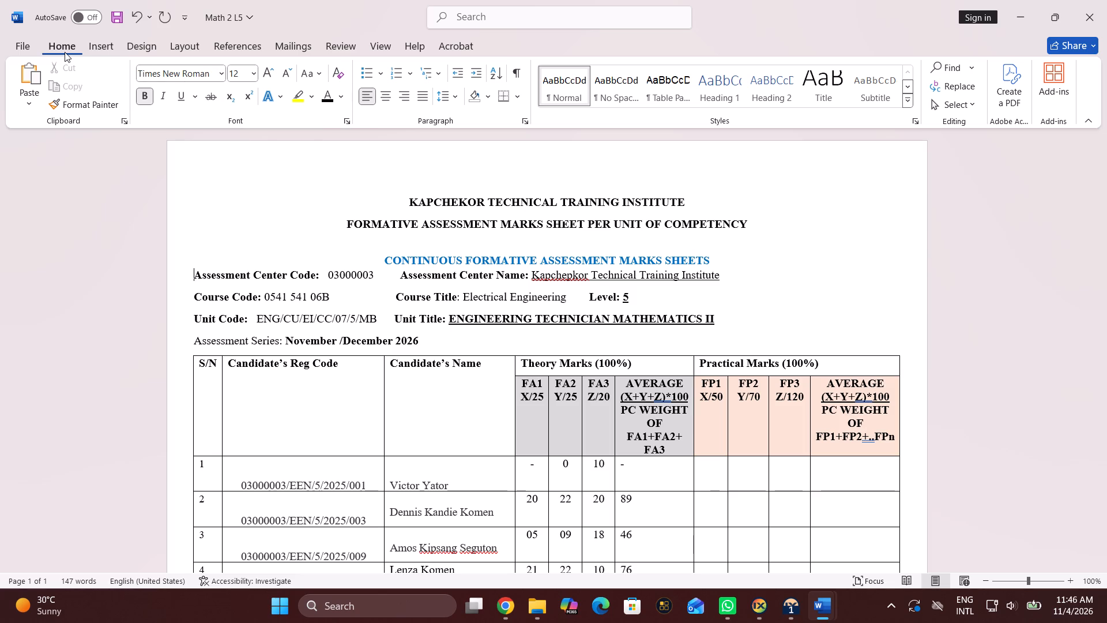
click(116, 16)
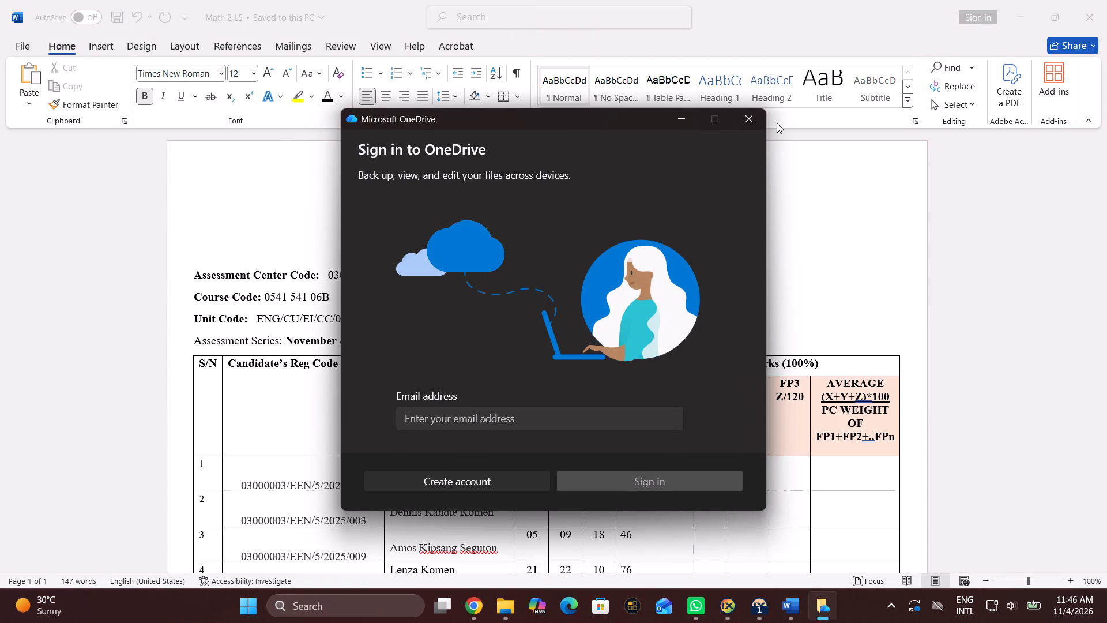
click(745, 114)
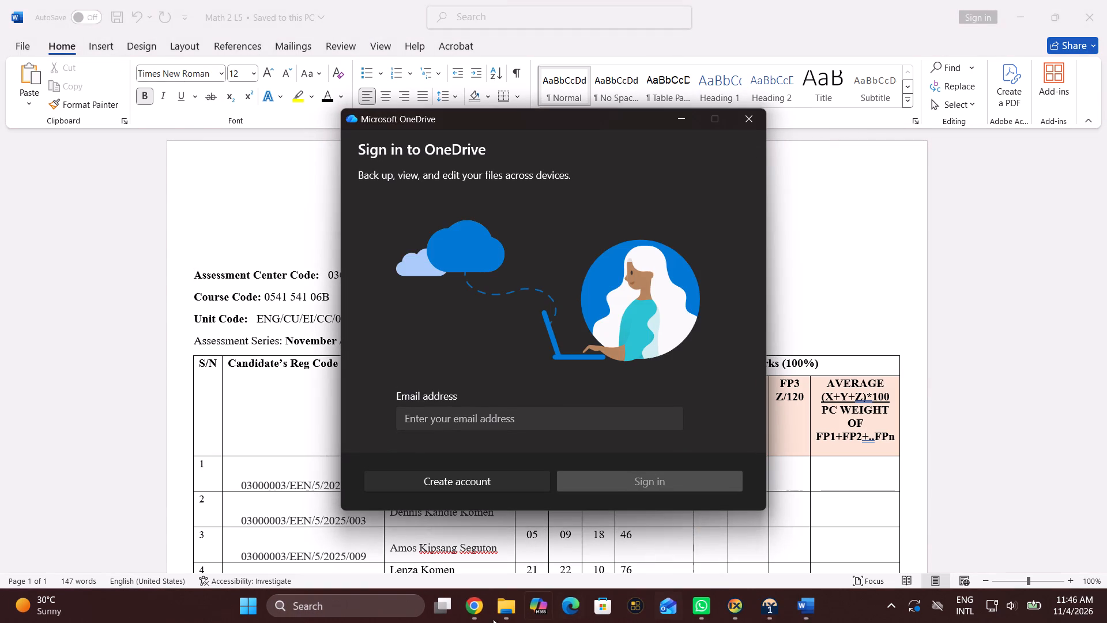
click(751, 123)
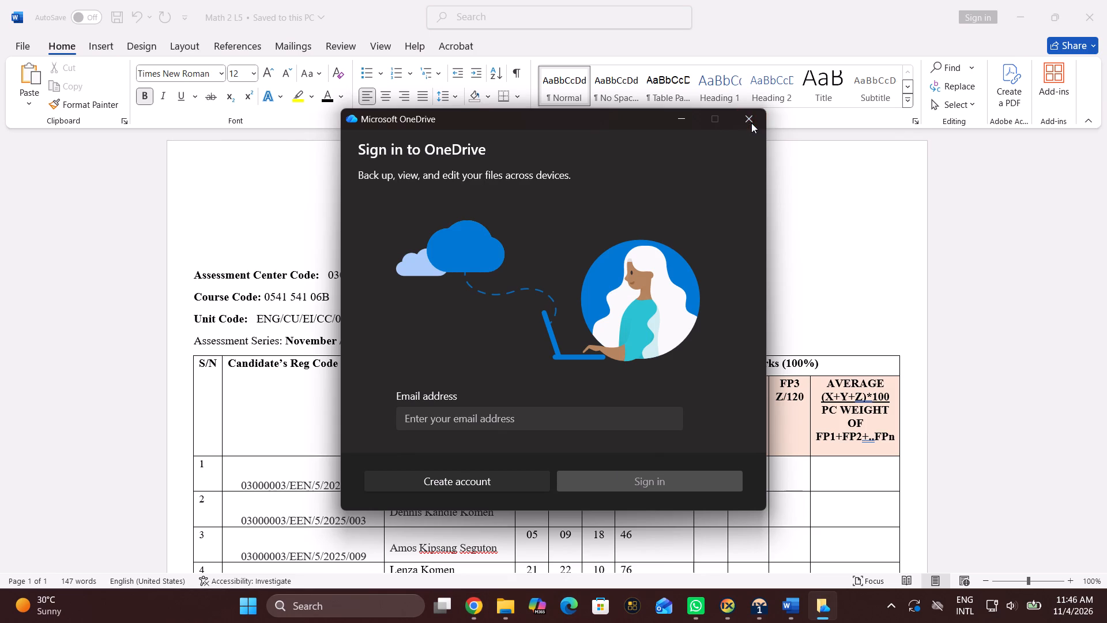
In the Score Sheets folder, rename the formative analogue L6 MOD5 document as Math 2 L6.
click(533, 615)
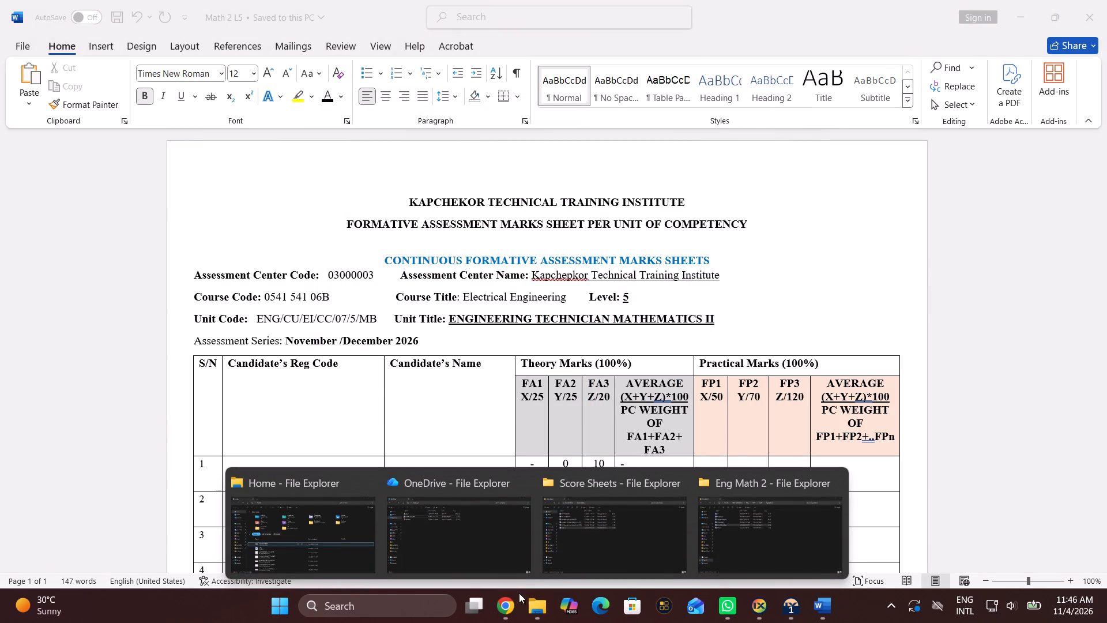
click(593, 536)
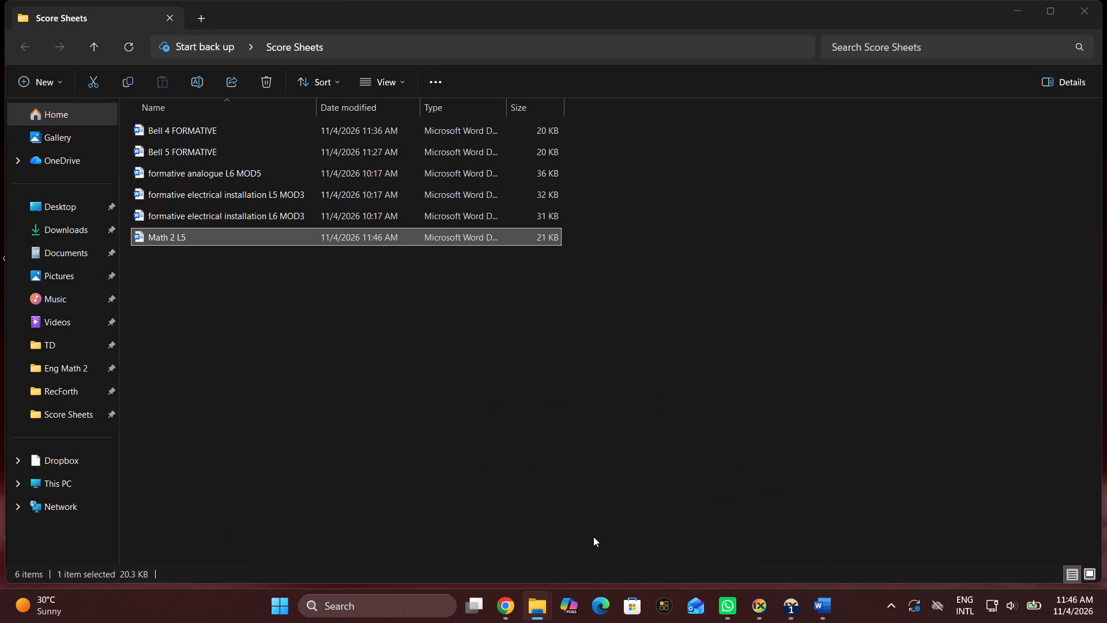
click(242, 178)
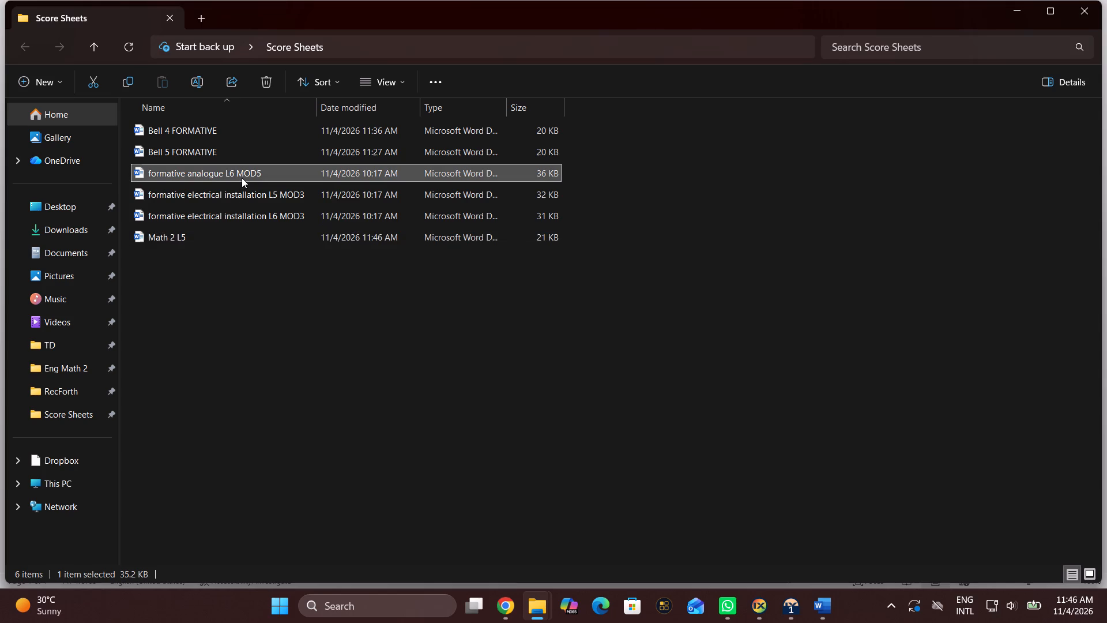
right_click(242, 178)
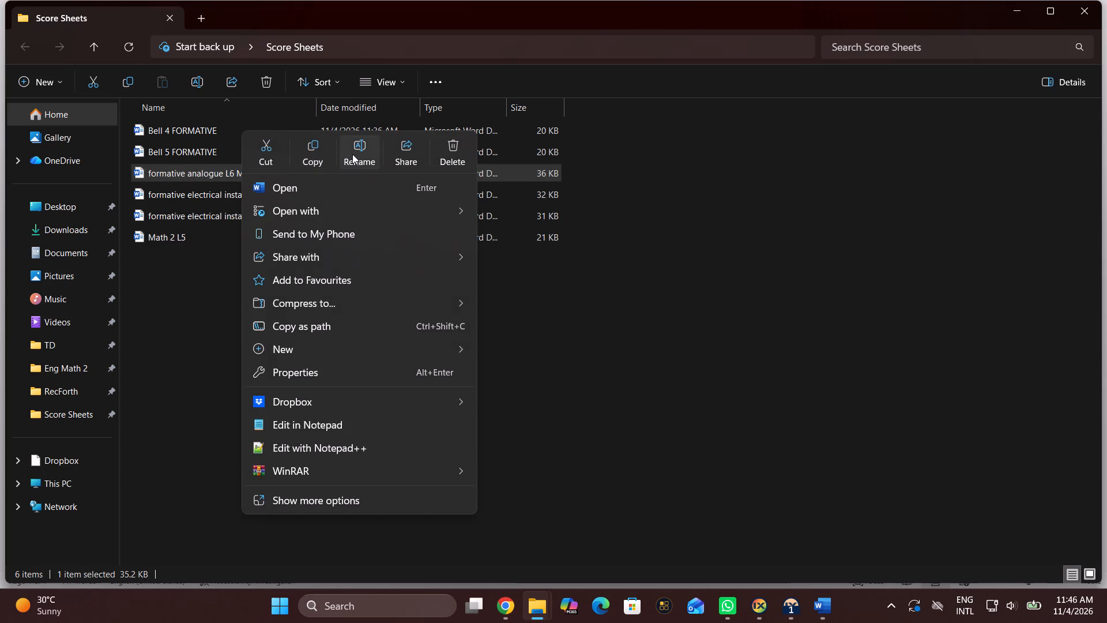
click(354, 154)
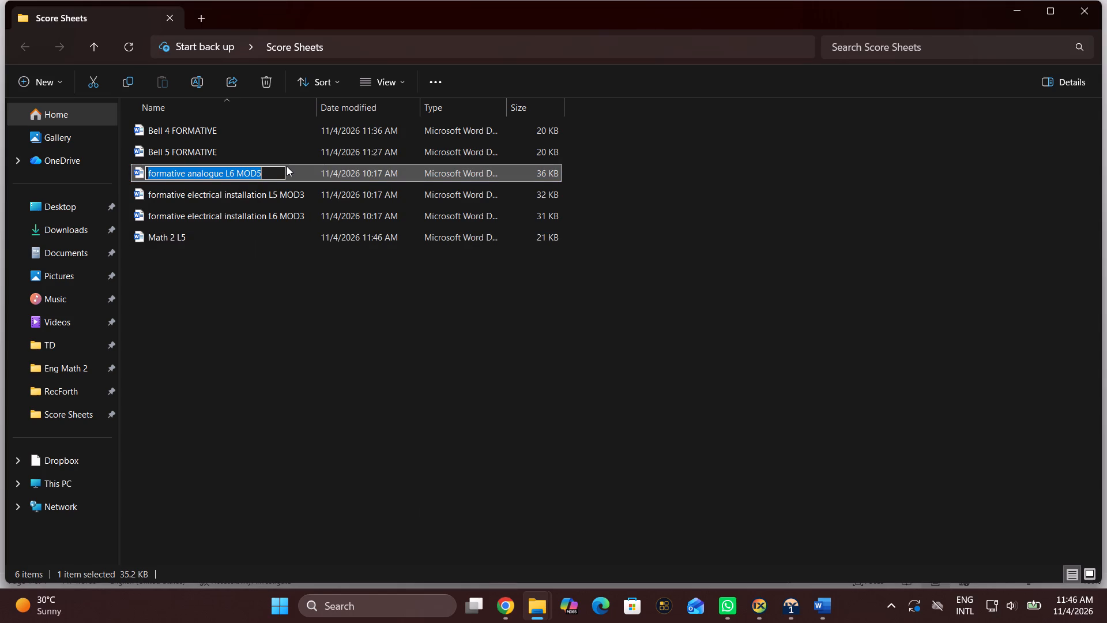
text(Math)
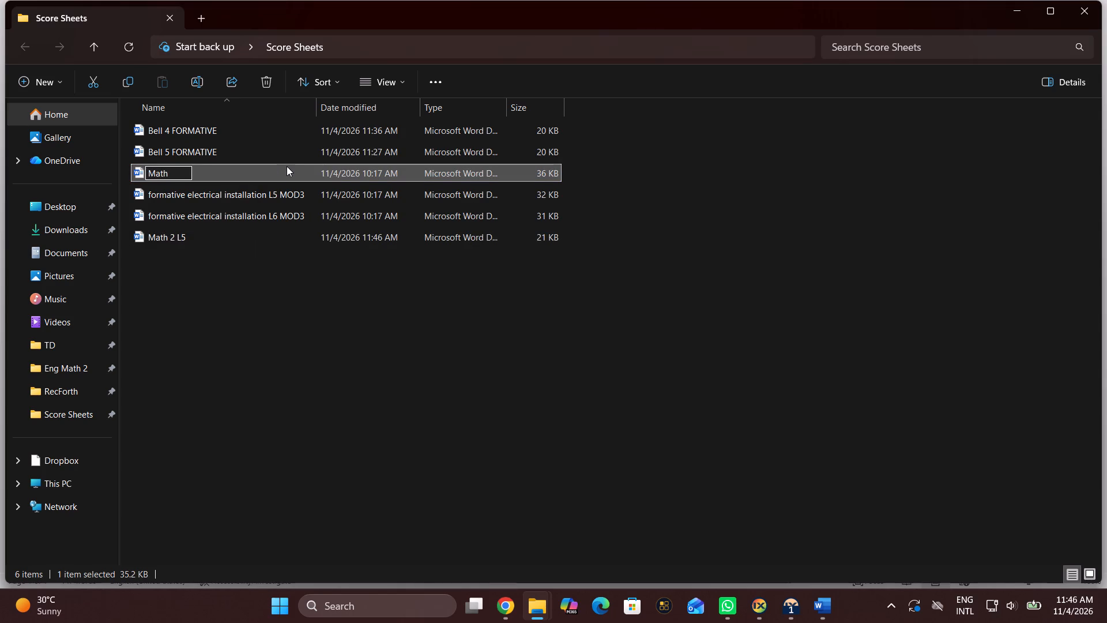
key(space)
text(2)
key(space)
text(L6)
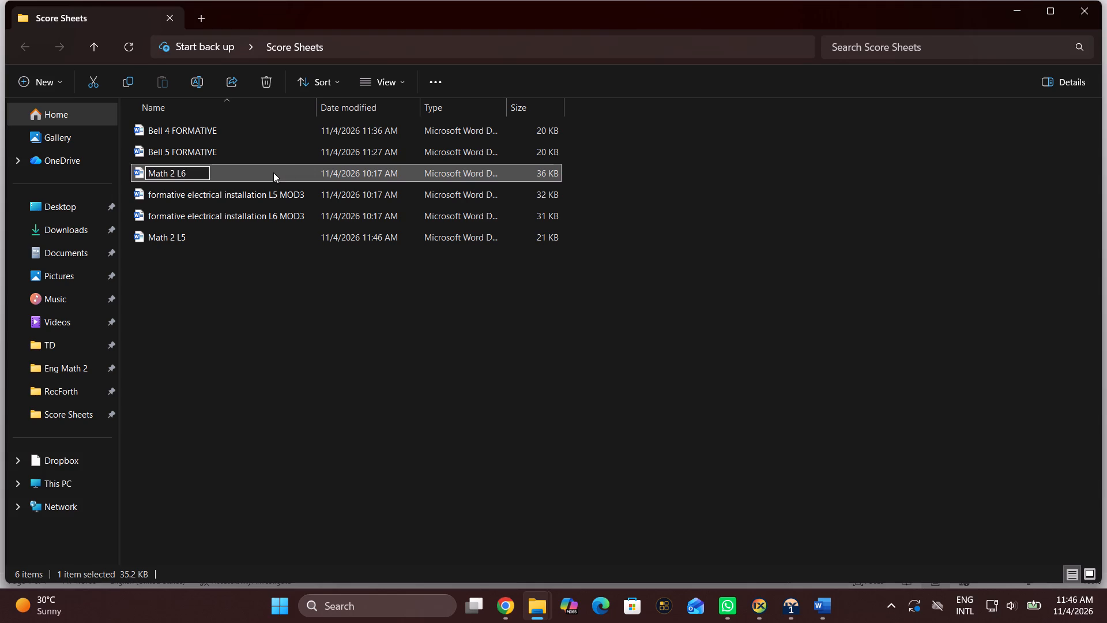
Open the Math 2 L6 document and enable editing.
double_click(273, 172)
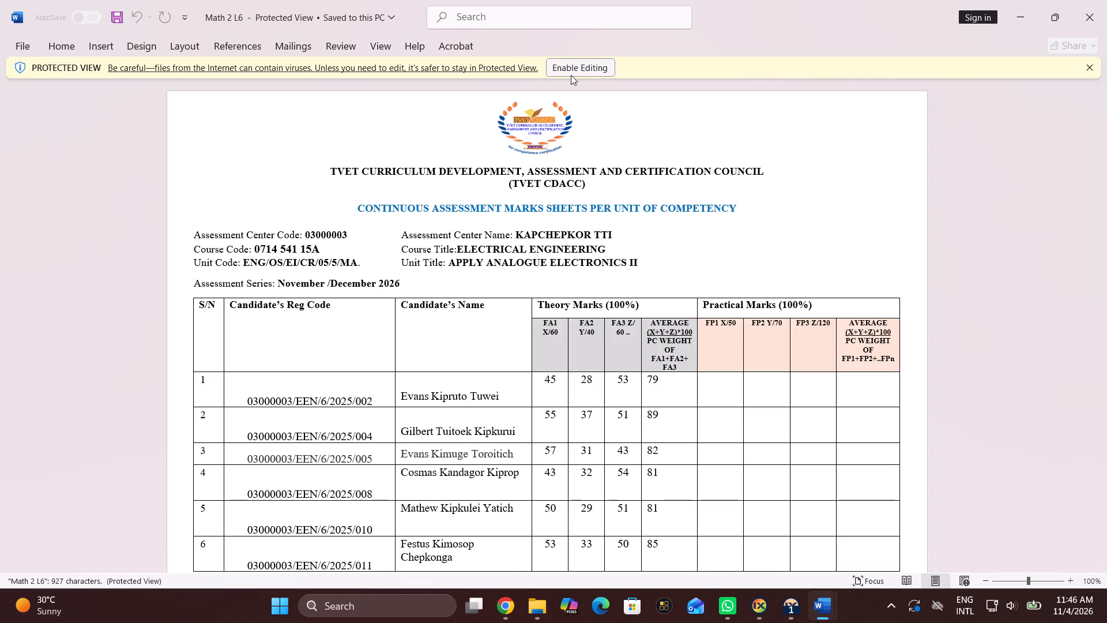
click(577, 69)
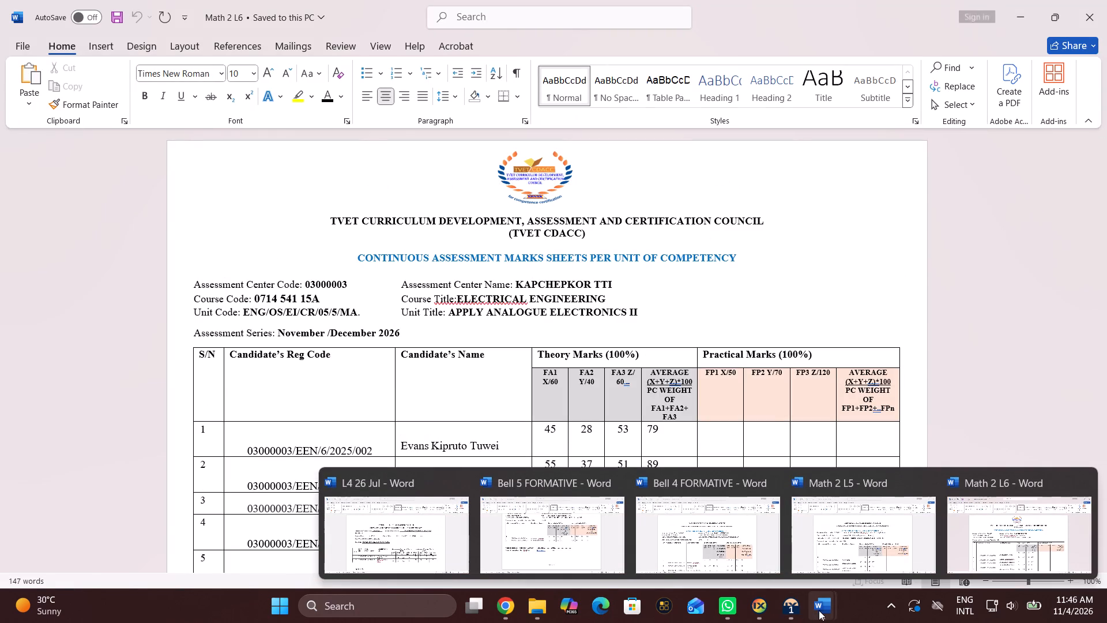
Copy the whole header block of Math 2 L5, from the institute name down to the Assessment Series line.
click(859, 555)
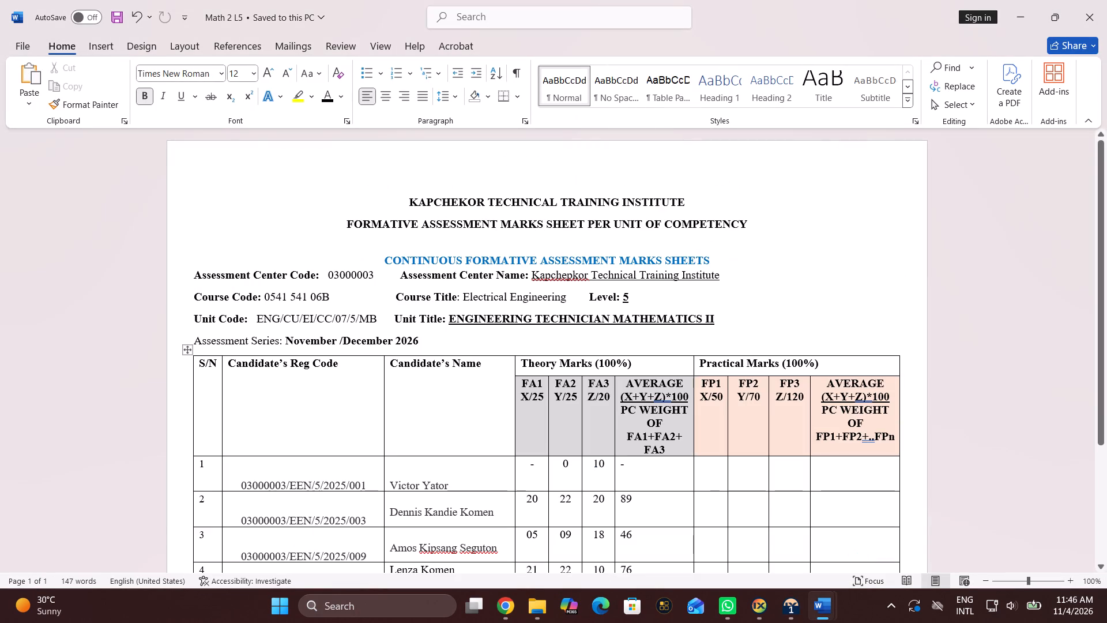
drag(407, 184, 566, 270)
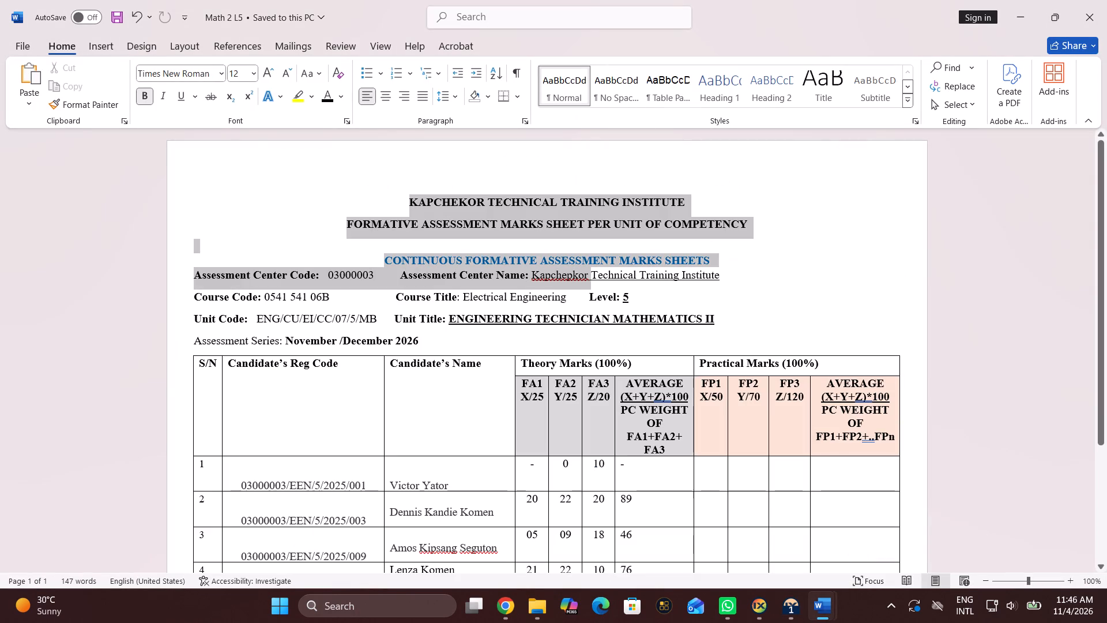
drag(566, 270, 596, 342)
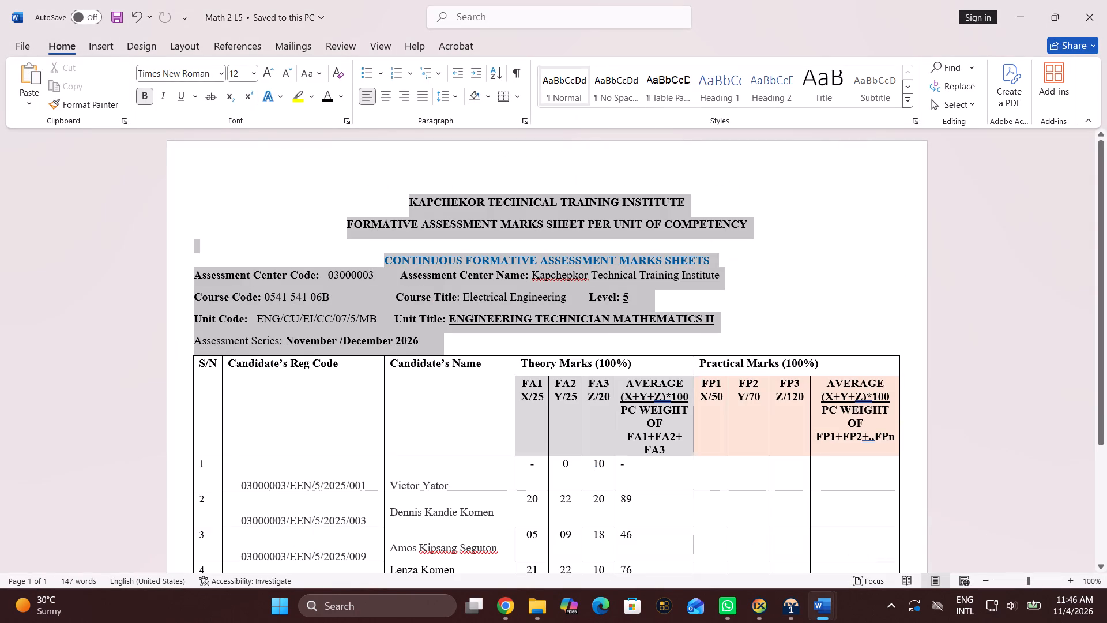
drag(596, 342, 578, 336)
key(ctrl+c)
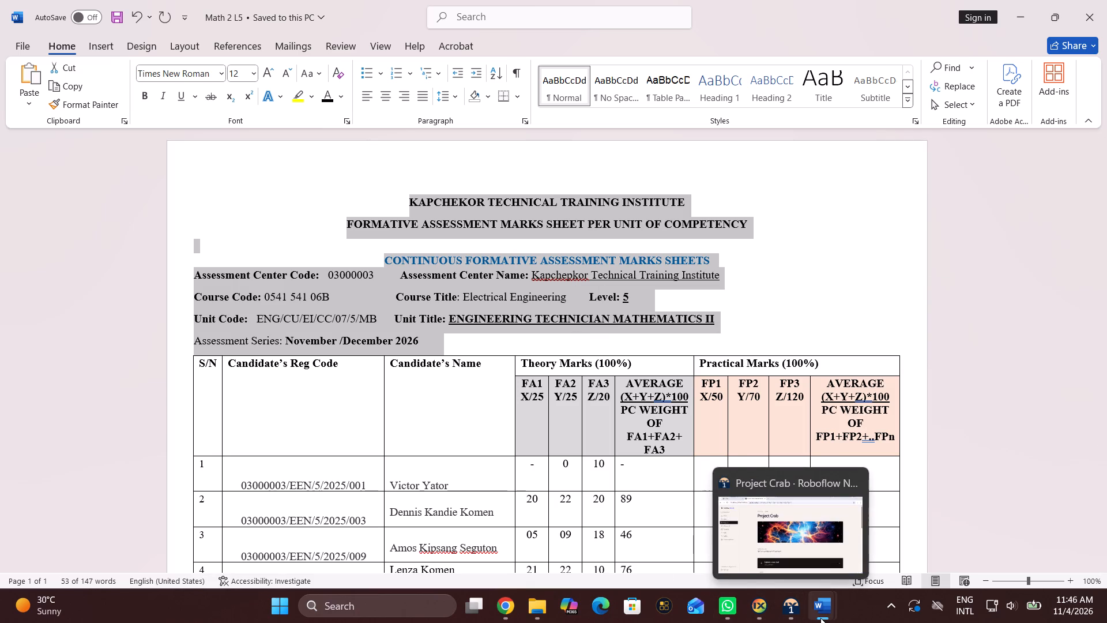
Replace the TVET CDACC logo, titles and unit details above the Math 2 L6 marks table with the copied header block.
click(968, 534)
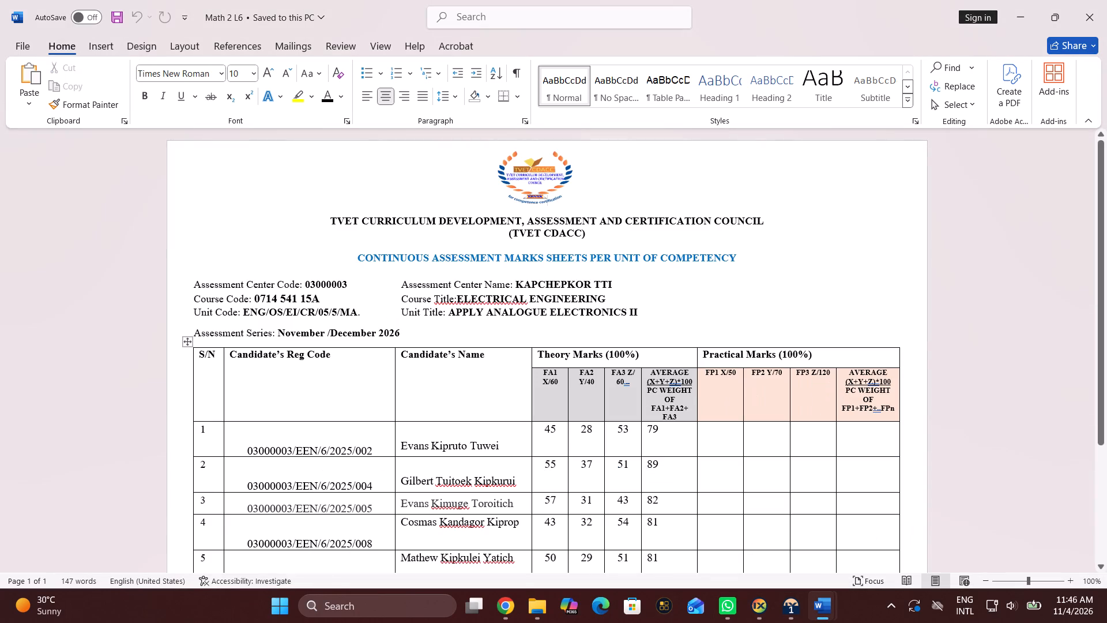
drag(484, 167, 654, 311)
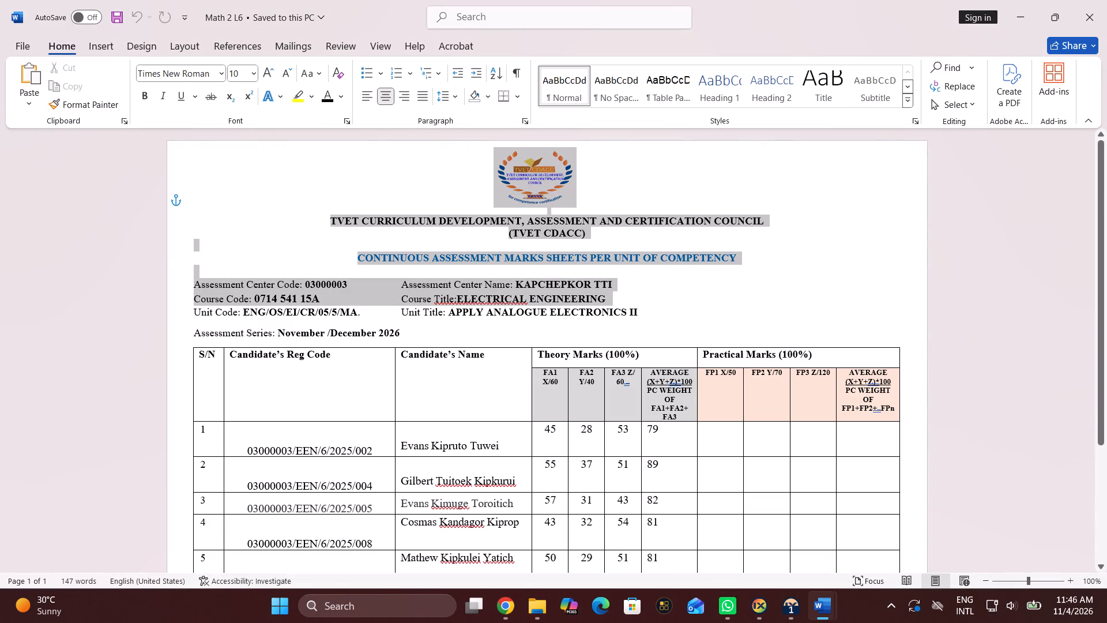
drag(654, 311, 673, 337)
key(ctrl+v)
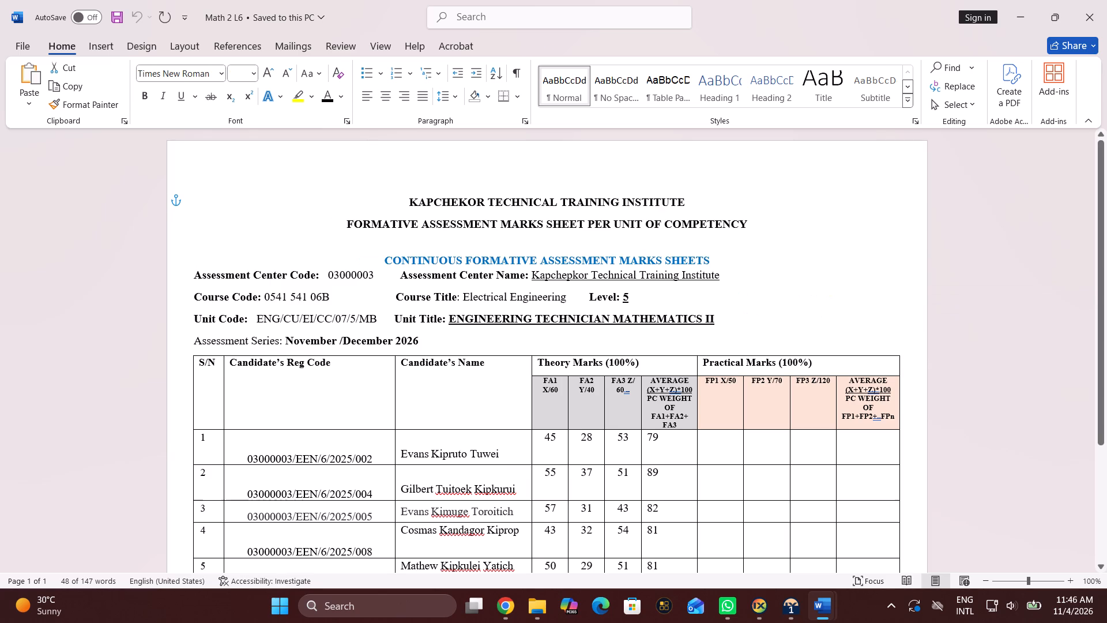
Change the Level in the Math 2 L6 header to 6.
click(631, 299)
key(BackSpace)
key(BackSpace)
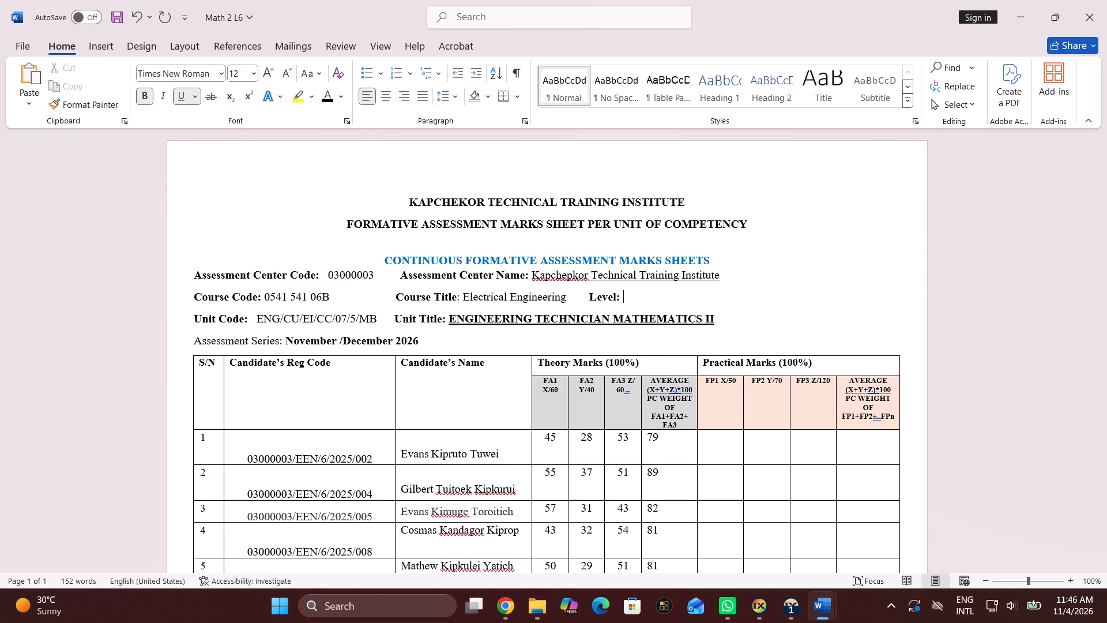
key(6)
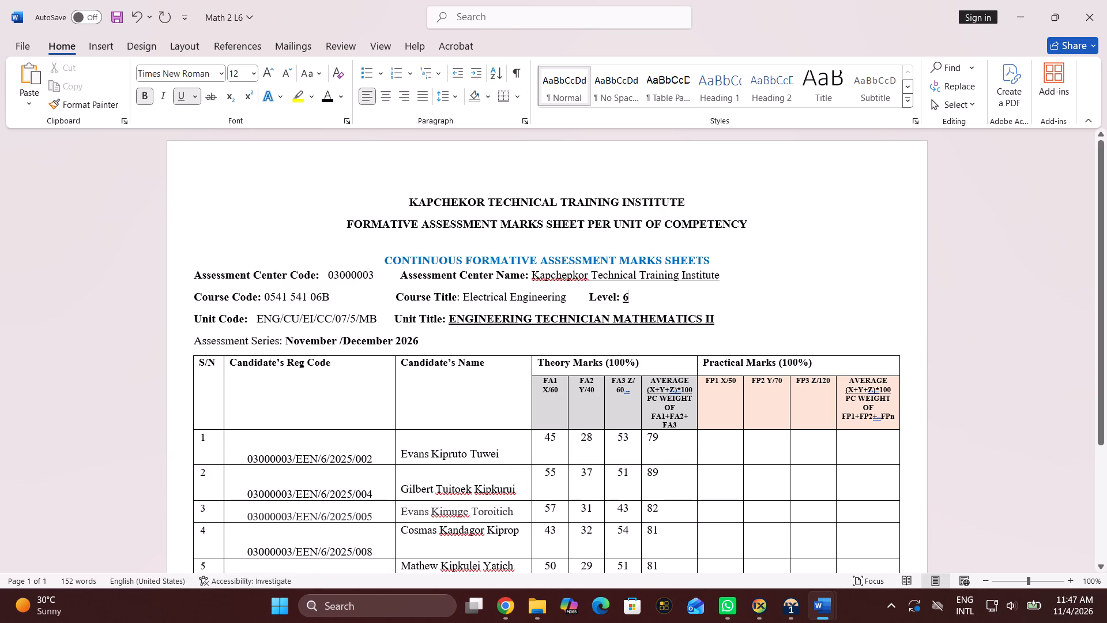
Copy the internal assessor and internal verifier signature lines below the marks table in Math 2 L5.
scroll(640, 255, down, 2)
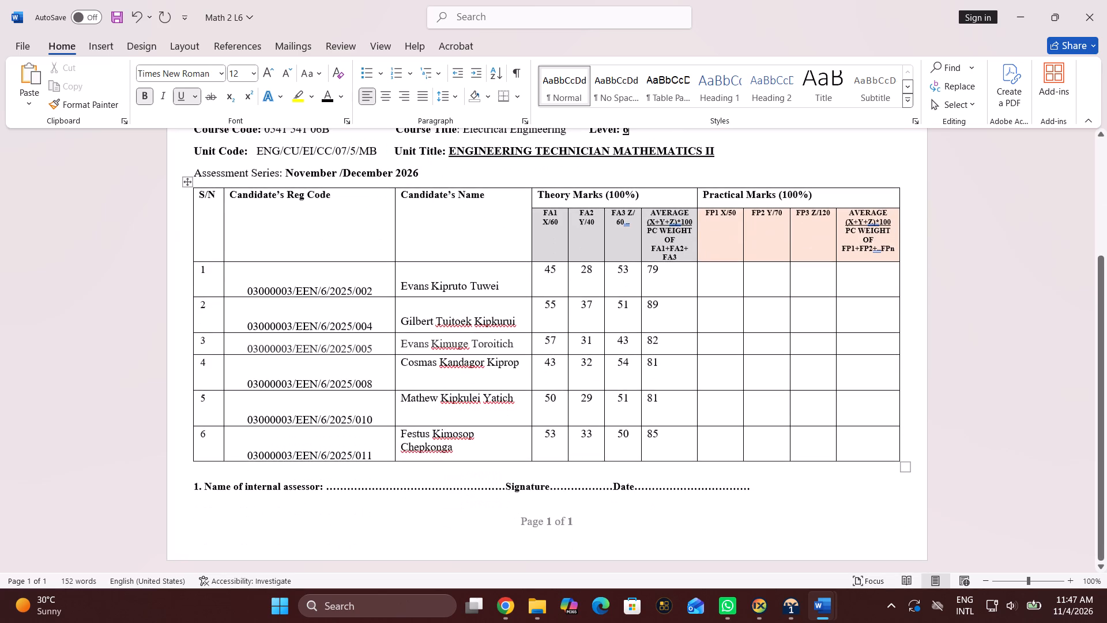
scroll(640, 255, down, 3)
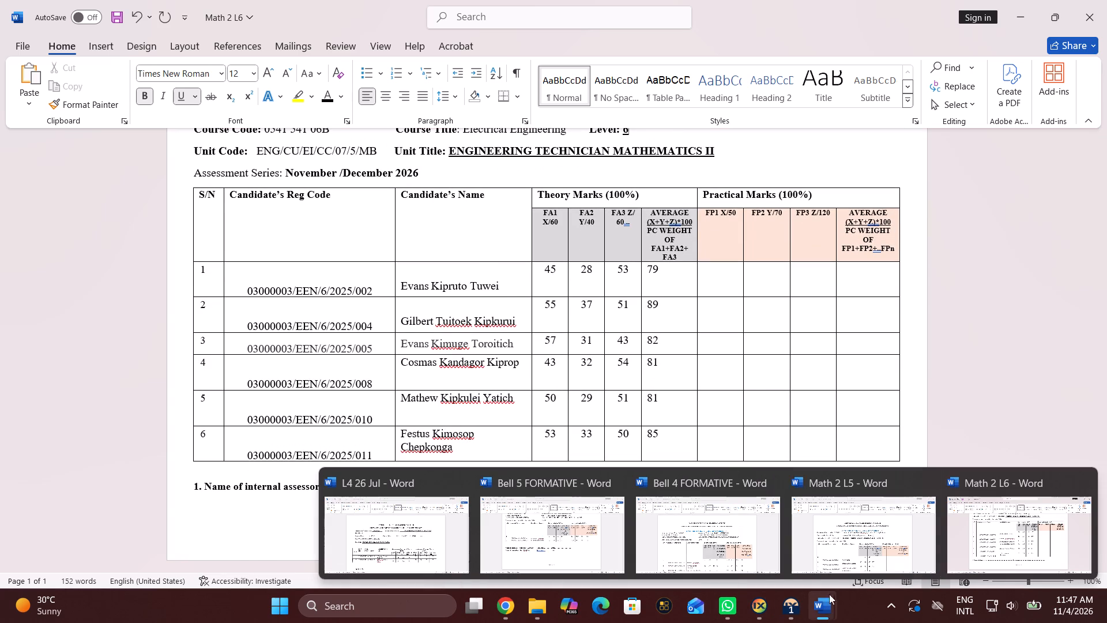
click(851, 535)
scroll(619, 404, down, 3)
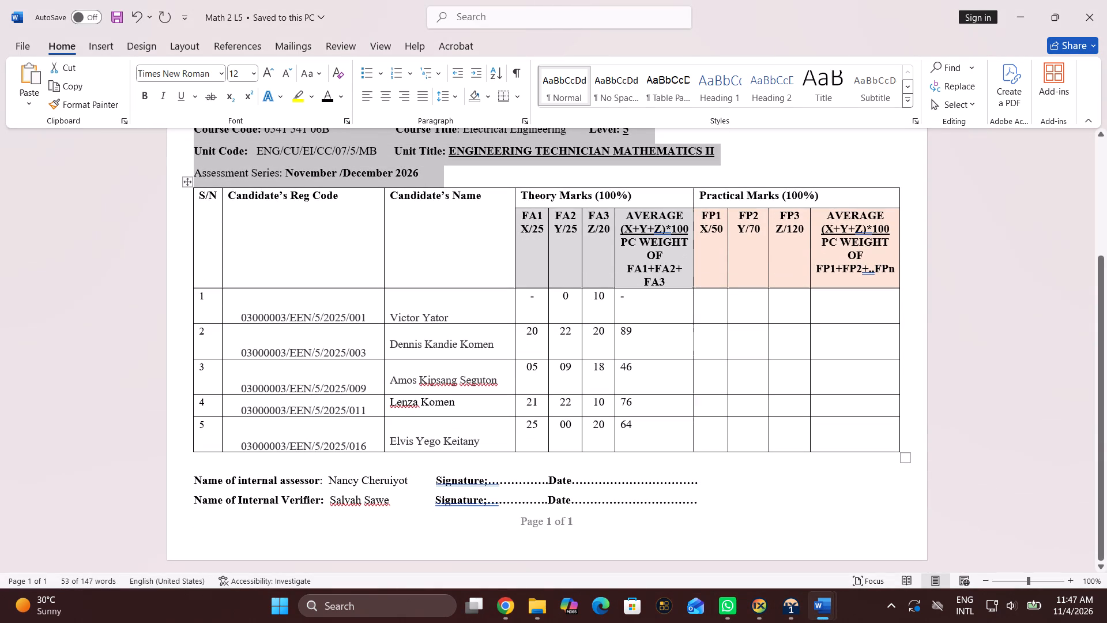
drag(189, 476, 370, 513)
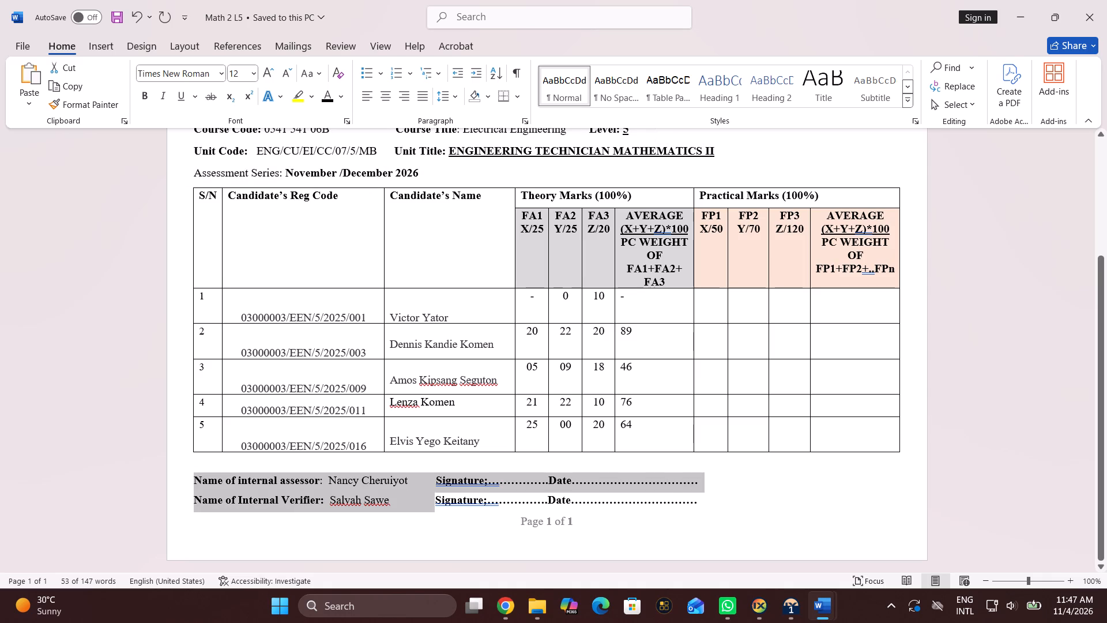
drag(370, 513, 652, 497)
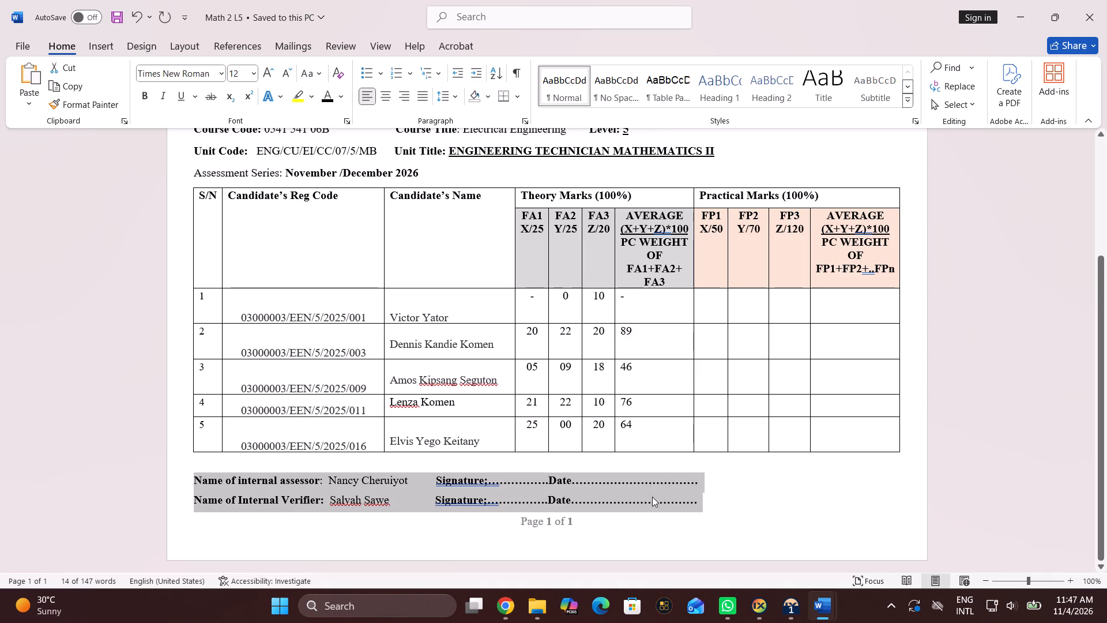
key(ctrl+c)
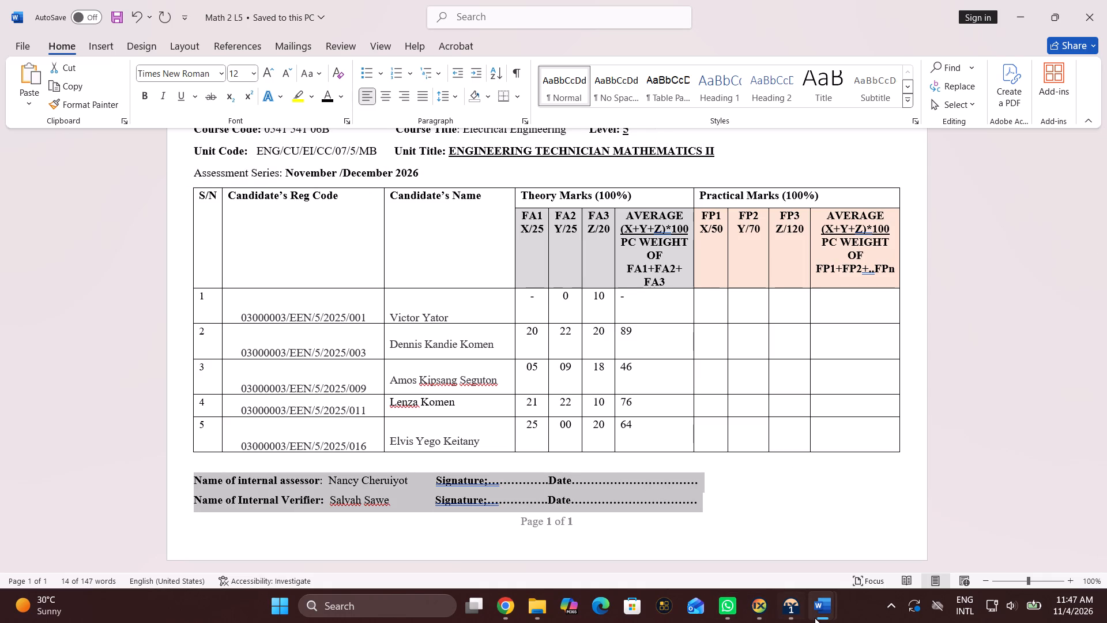
Replace the internal assessor line below the Math 2 L6 table with the copied signature lines and remove the trailing empty paragraph.
click(963, 530)
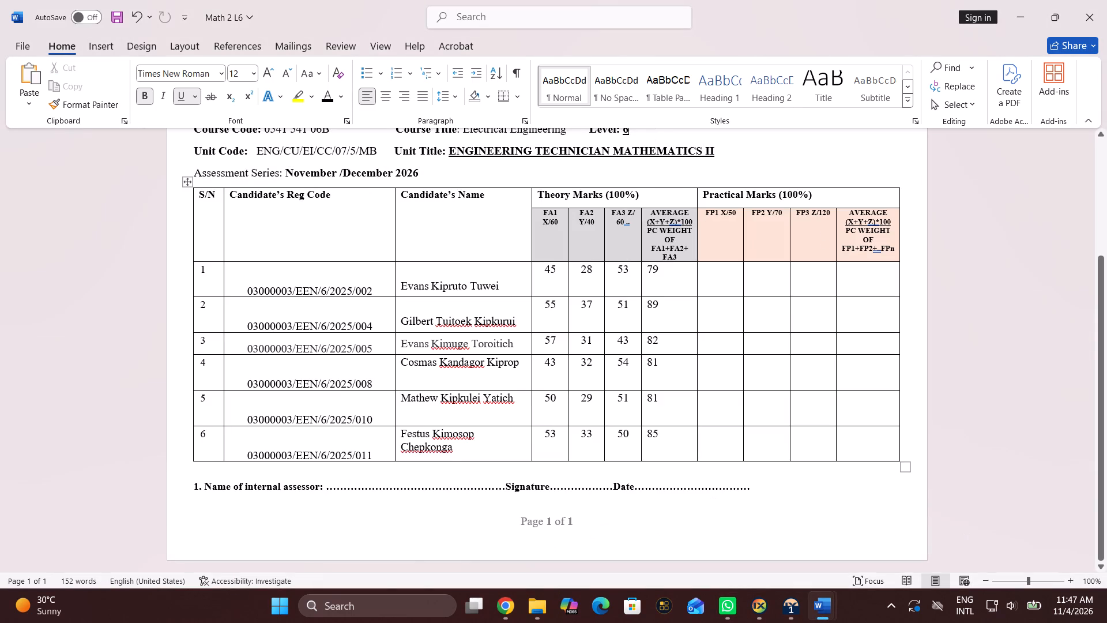
drag(190, 479, 597, 473)
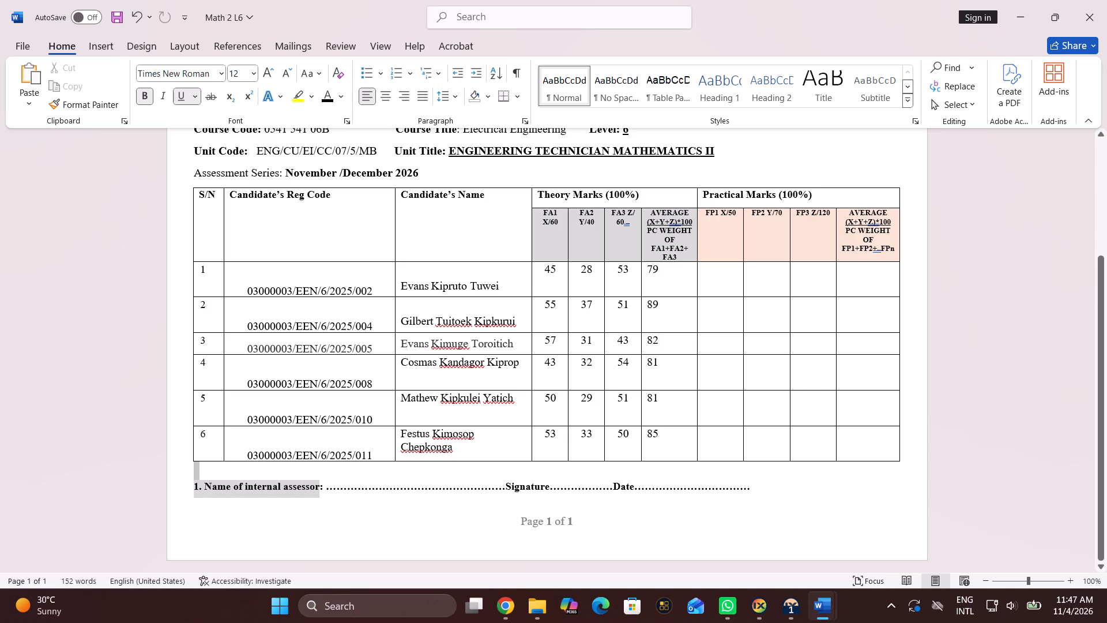
drag(597, 473, 762, 489)
key(ctrl+v)
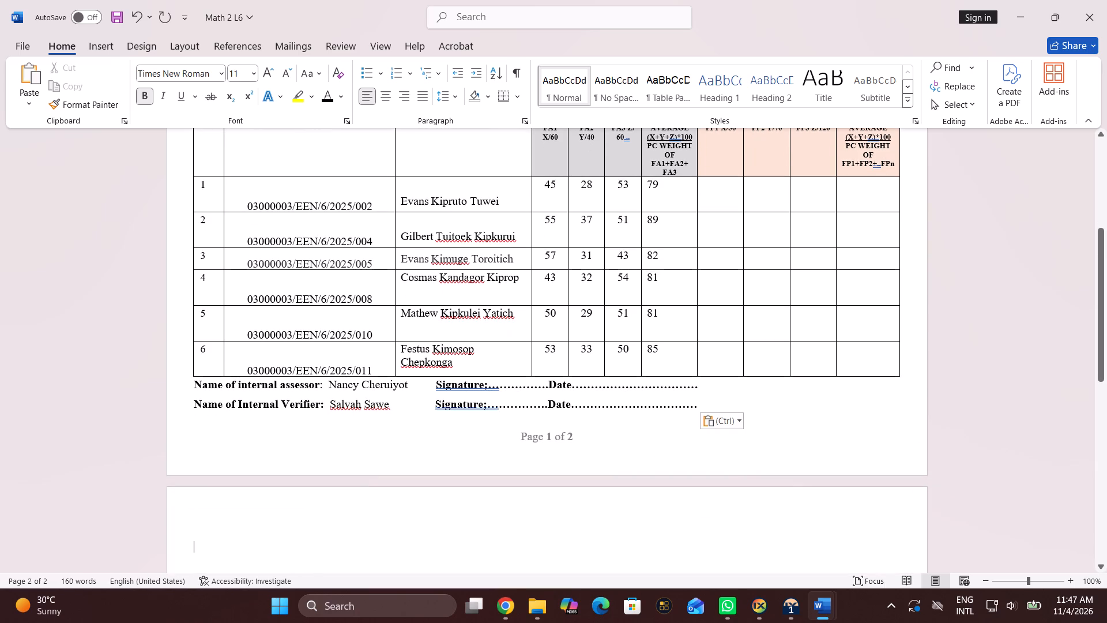
click(722, 401)
key(Delete)
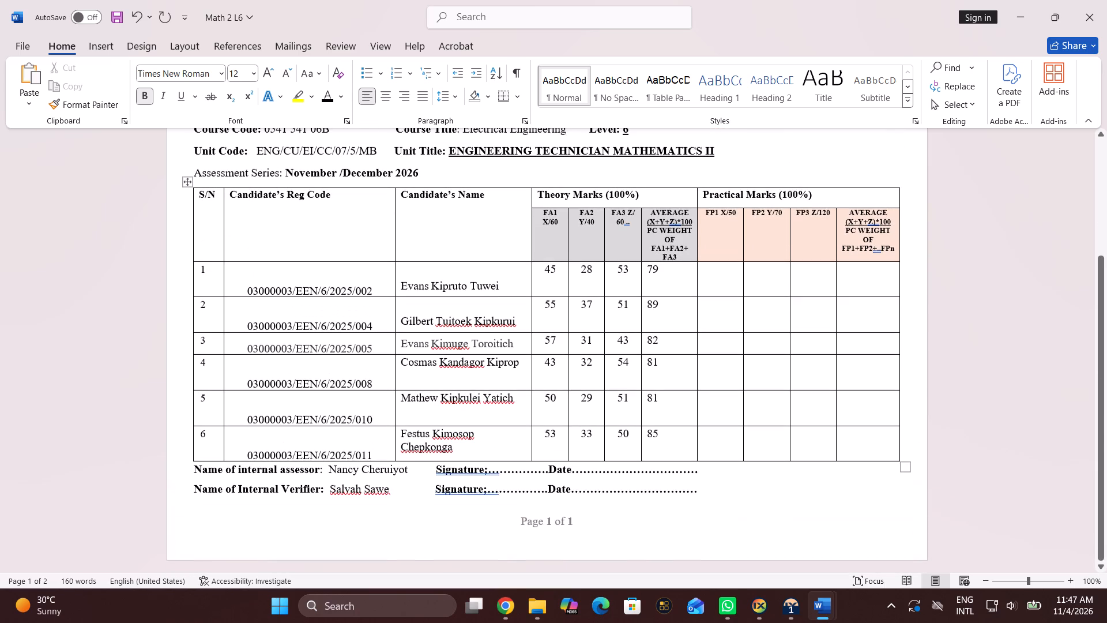
Delete the blank line above the Continuous Formative Assessment Marks Sheets heading in Math 2 L6.
scroll(722, 401, up, 1)
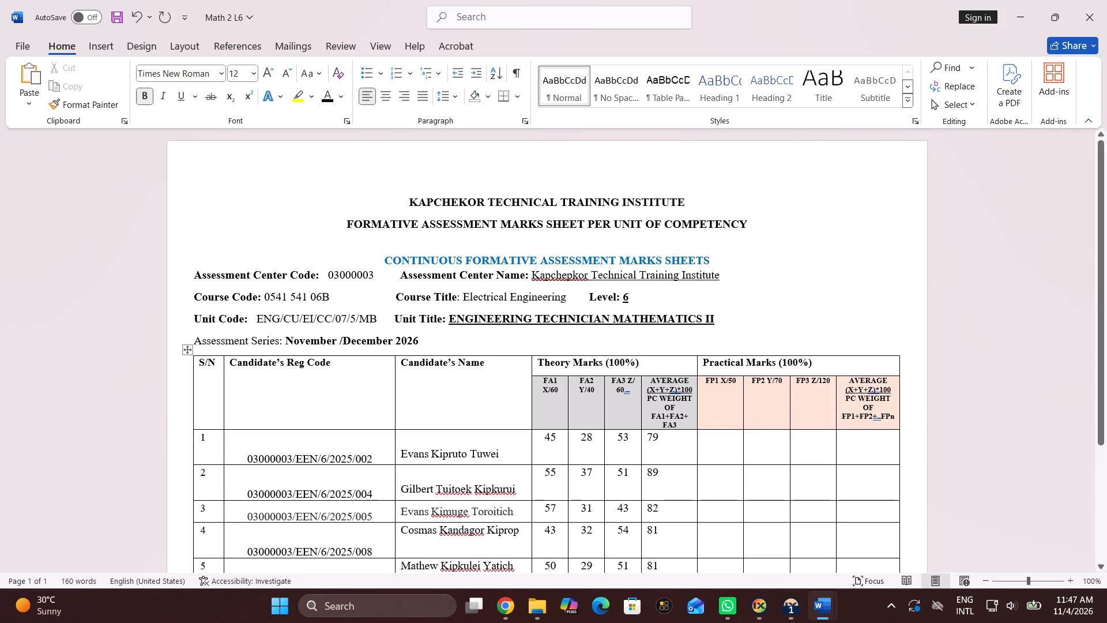
click(471, 240)
key(Delete)
Insert a blank line between the Math 2 L6 marks table and the internal assessor line.
scroll(471, 240, down, 2)
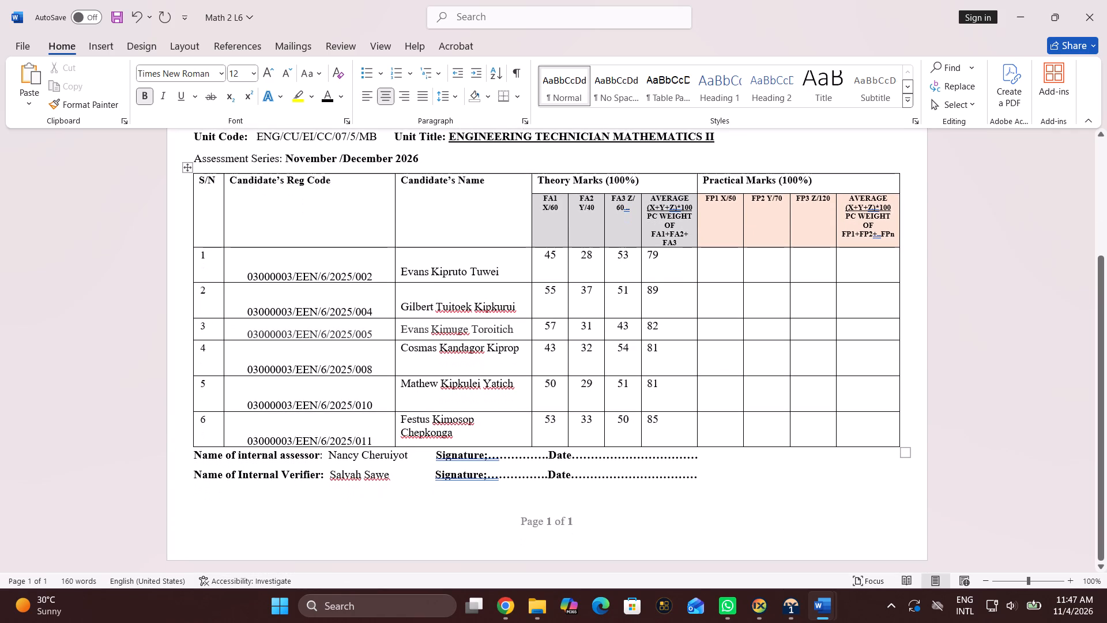
click(192, 455)
key(Return)
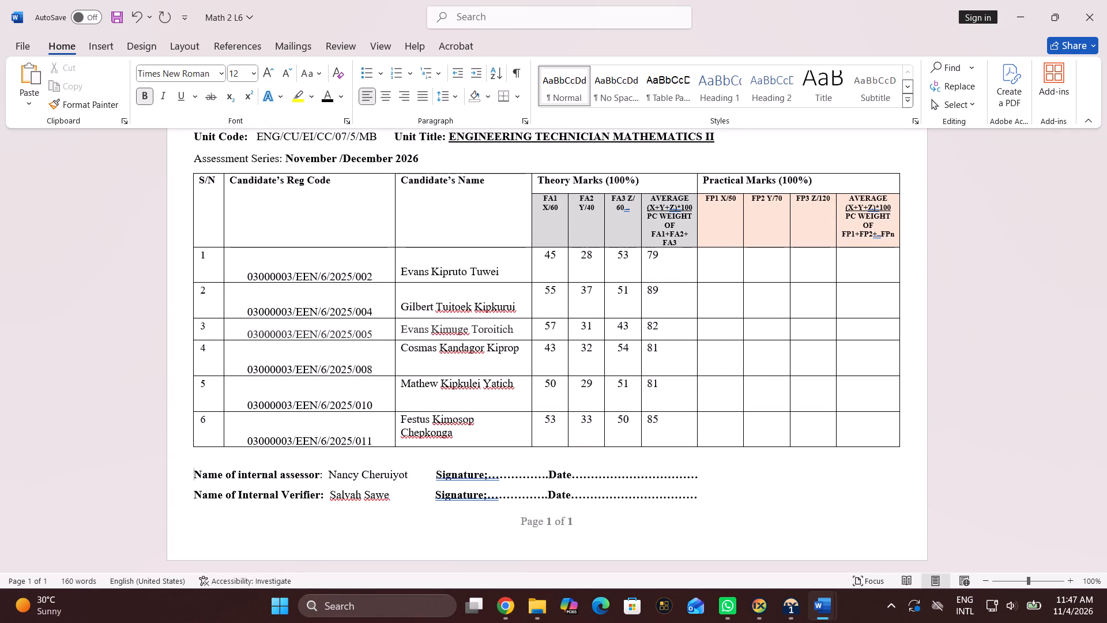
Clear all theory marks and averages of the six candidates in the Math 2 L6 table.
scroll(192, 455, down, 3)
scroll(192, 455, up, 1)
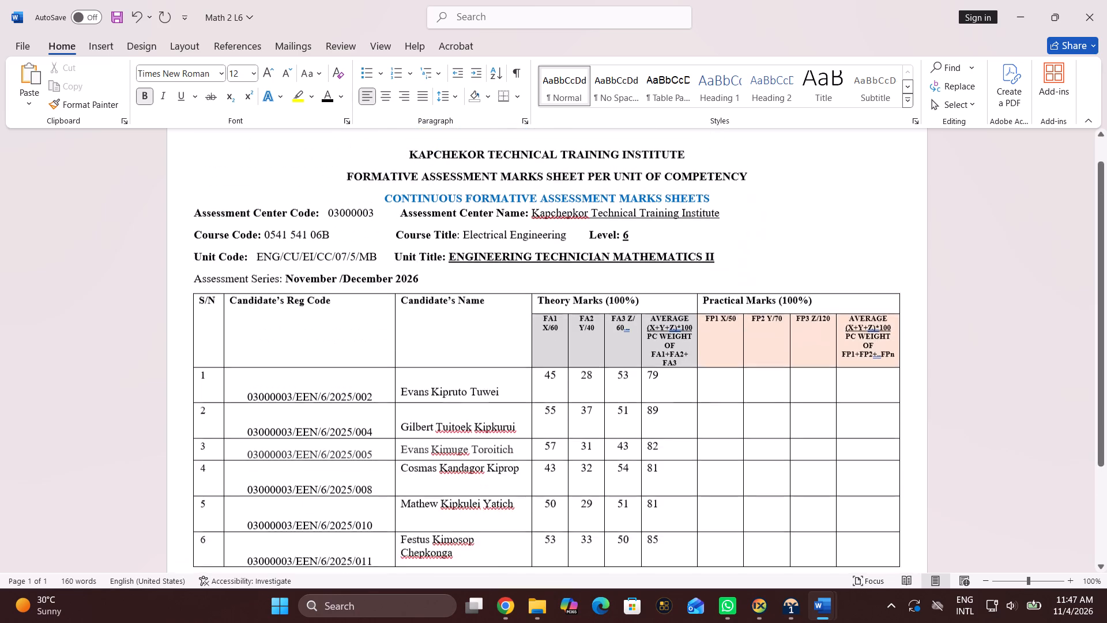
scroll(192, 455, up, 1)
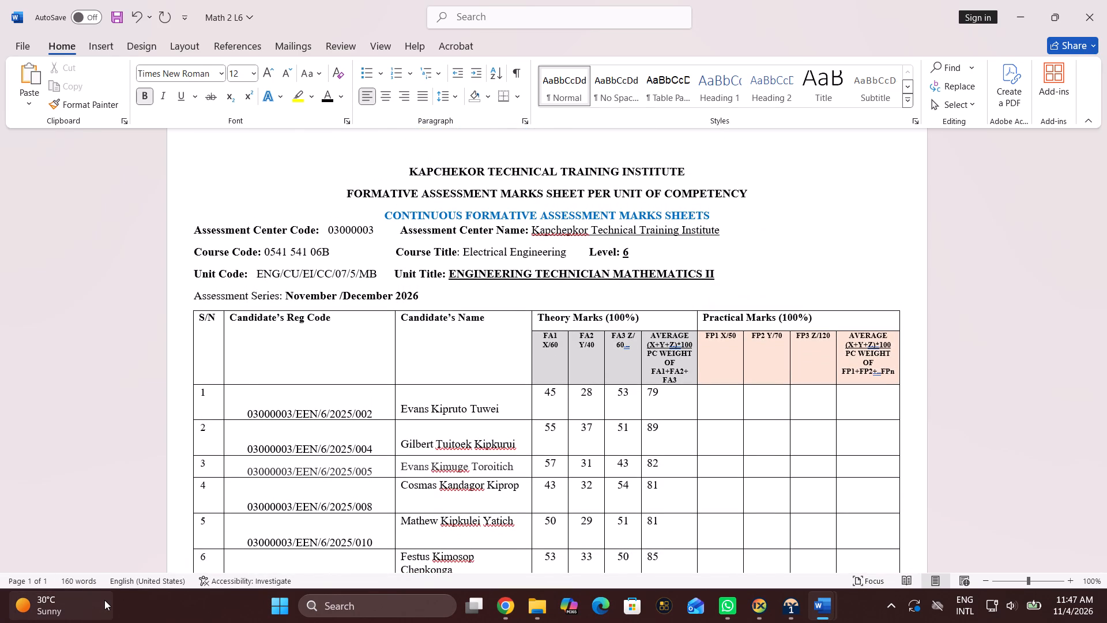
scroll(104, 600, down, 1)
scroll(354, 522, down, 1)
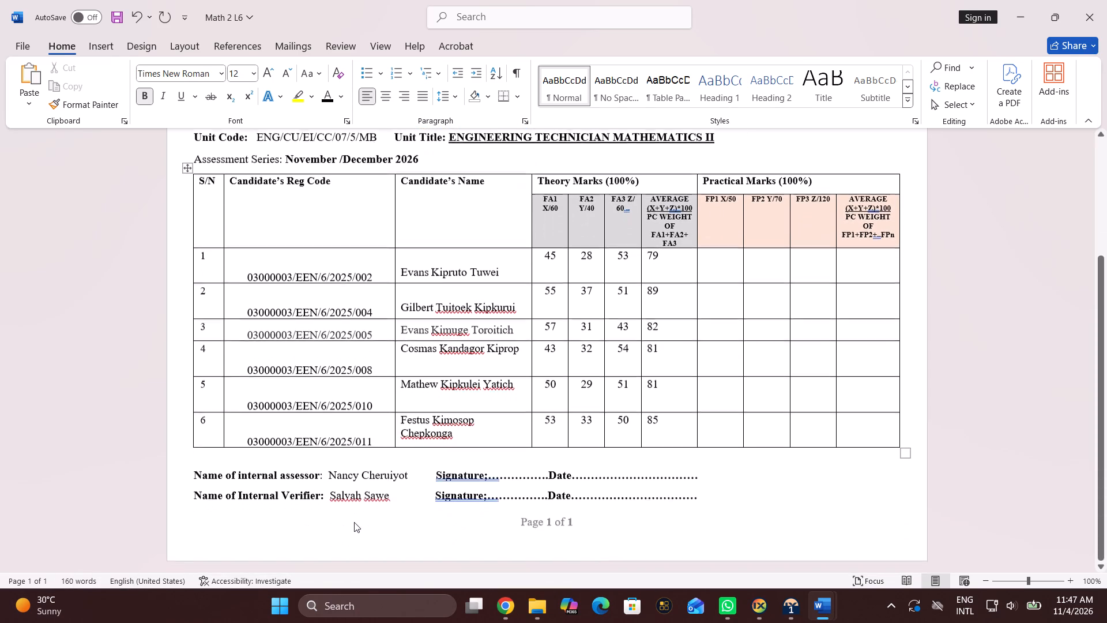
drag(541, 255, 596, 368)
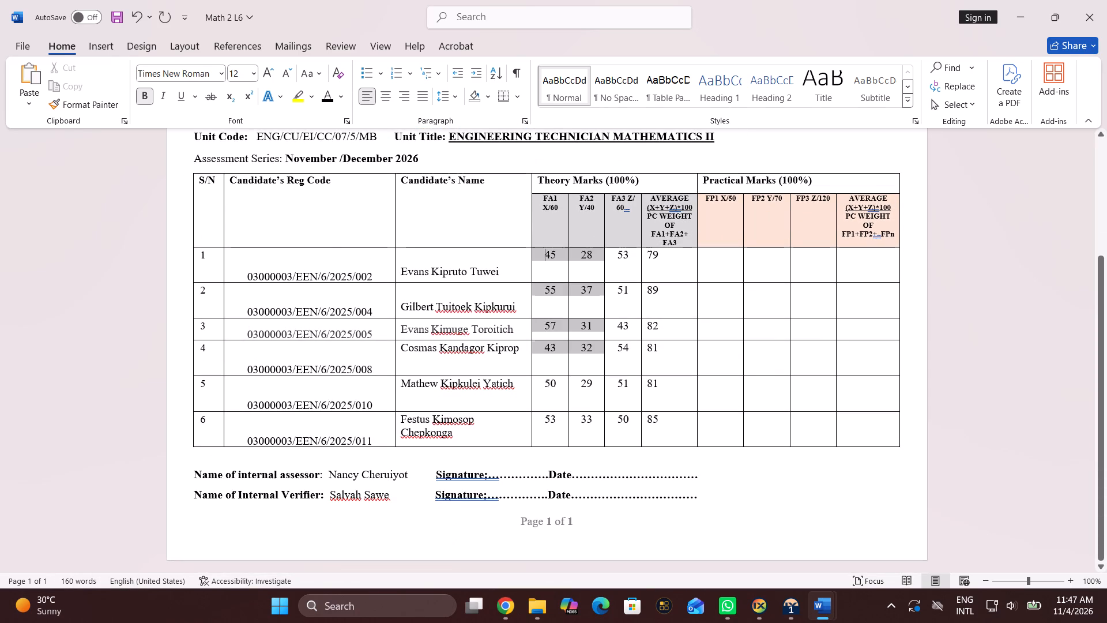
drag(596, 368, 662, 429)
key(Delete)
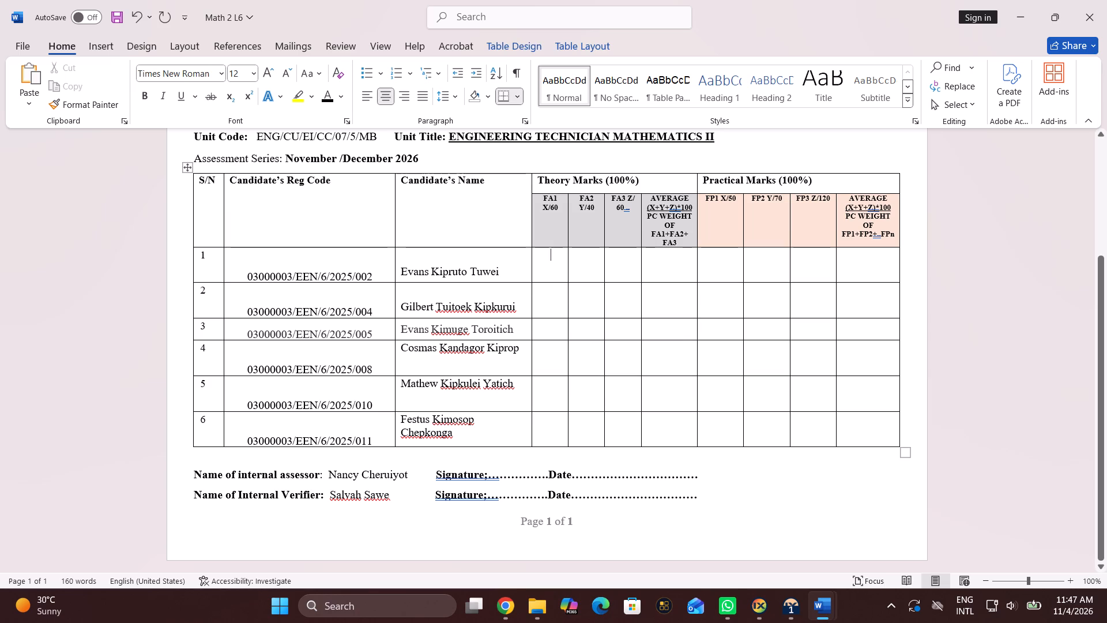
Change the theory column headings' maximum marks to FA1 X/25, FA2 Y/25 and FA3 Z/20.
scroll(662, 429, up, 3)
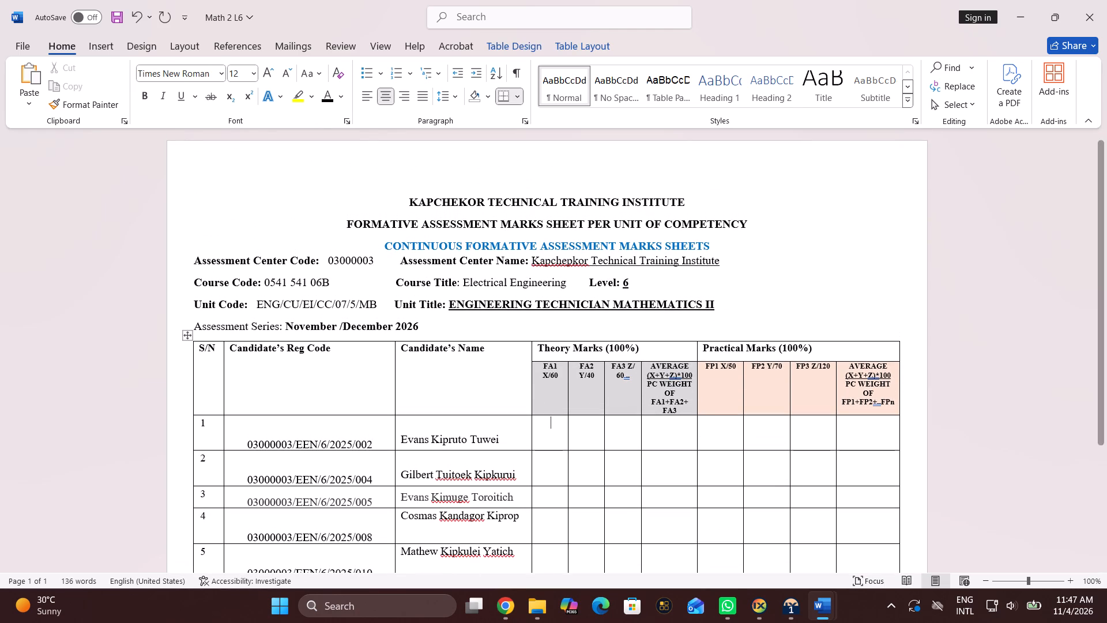
click(563, 377)
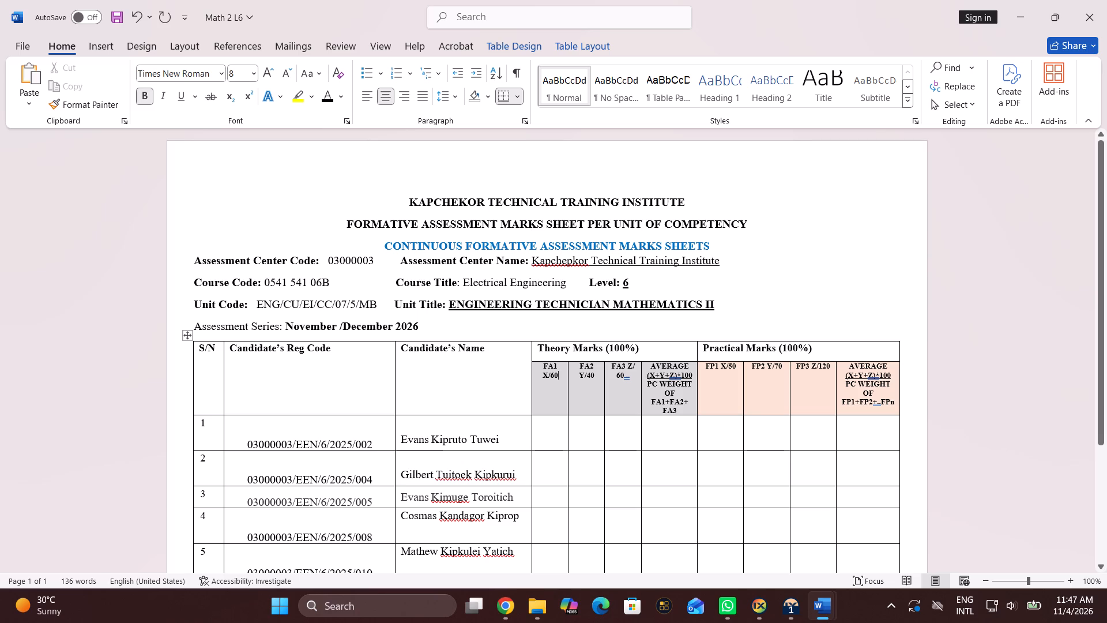
key(BackSpace)
key(BackSpace)
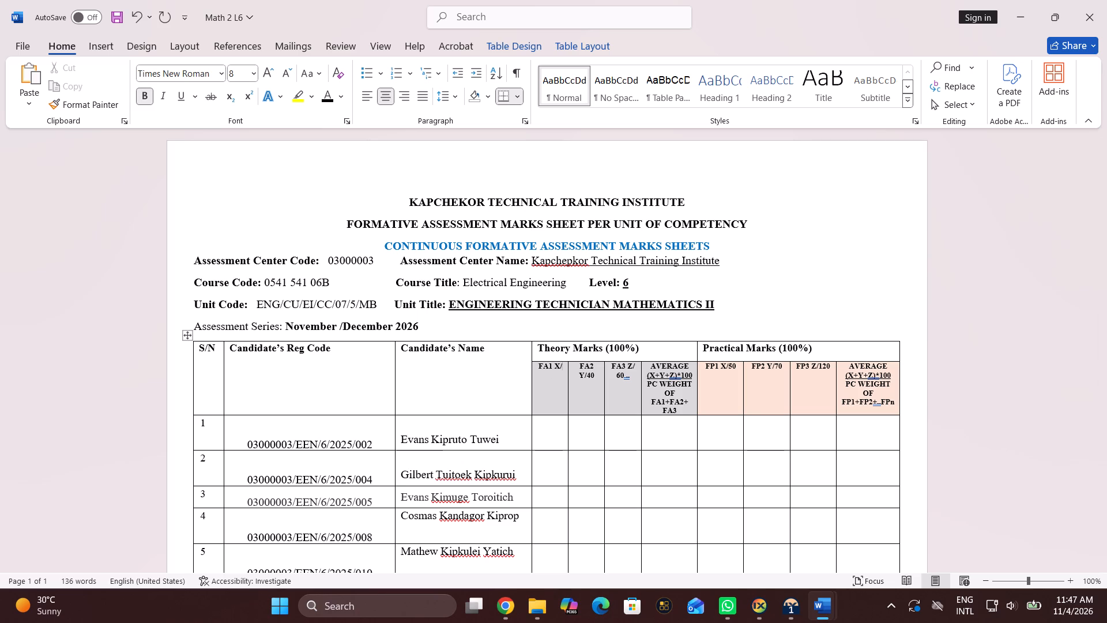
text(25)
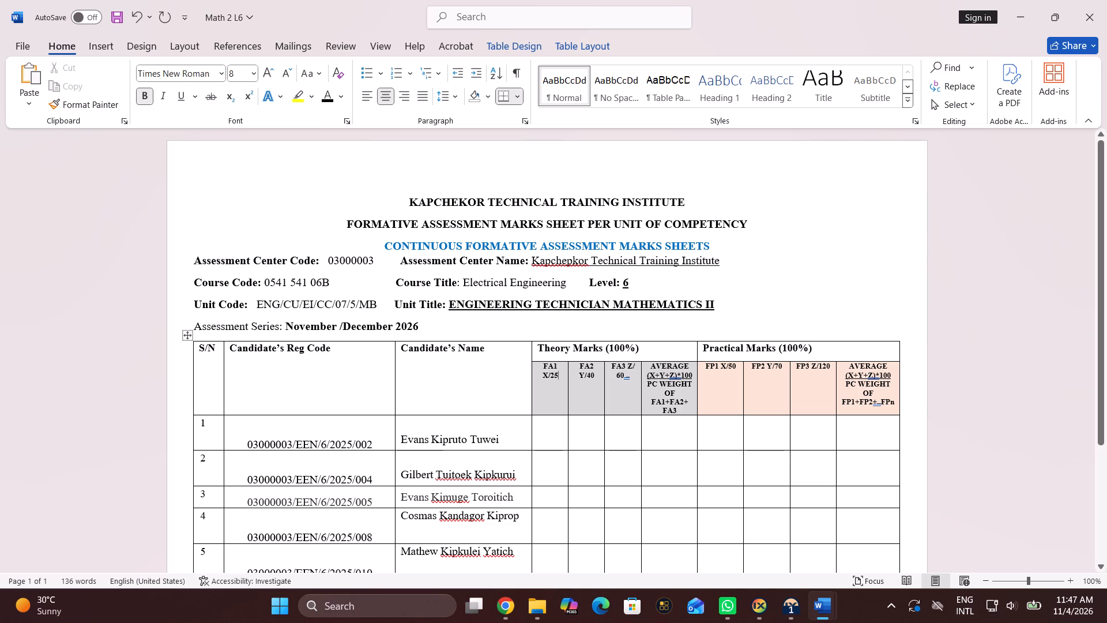
click(594, 378)
key(BackSpace)
key(BackSpace)
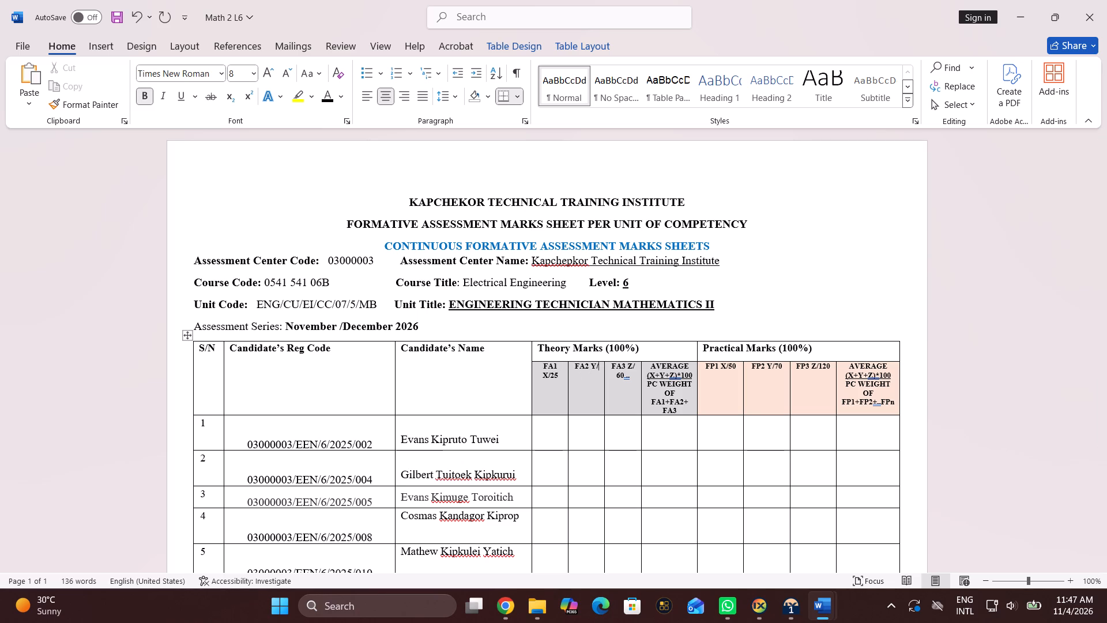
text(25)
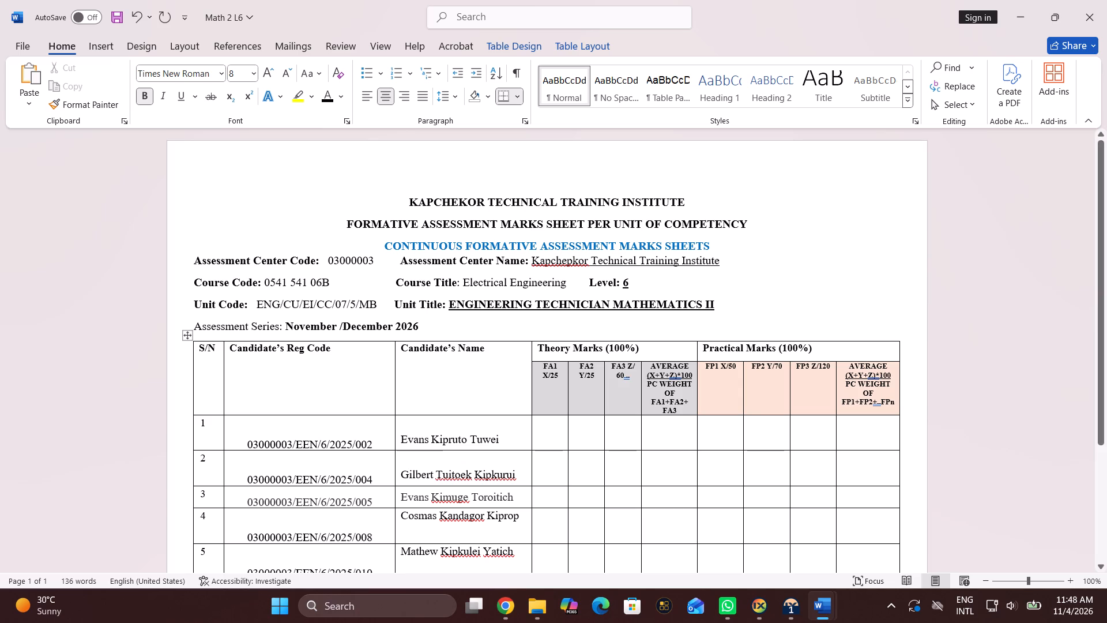
click(627, 377)
click(633, 377)
key(BackSpace)
key(BackSpace)
key(BackSpace)
key(BackSpace)
key(BackSpace)
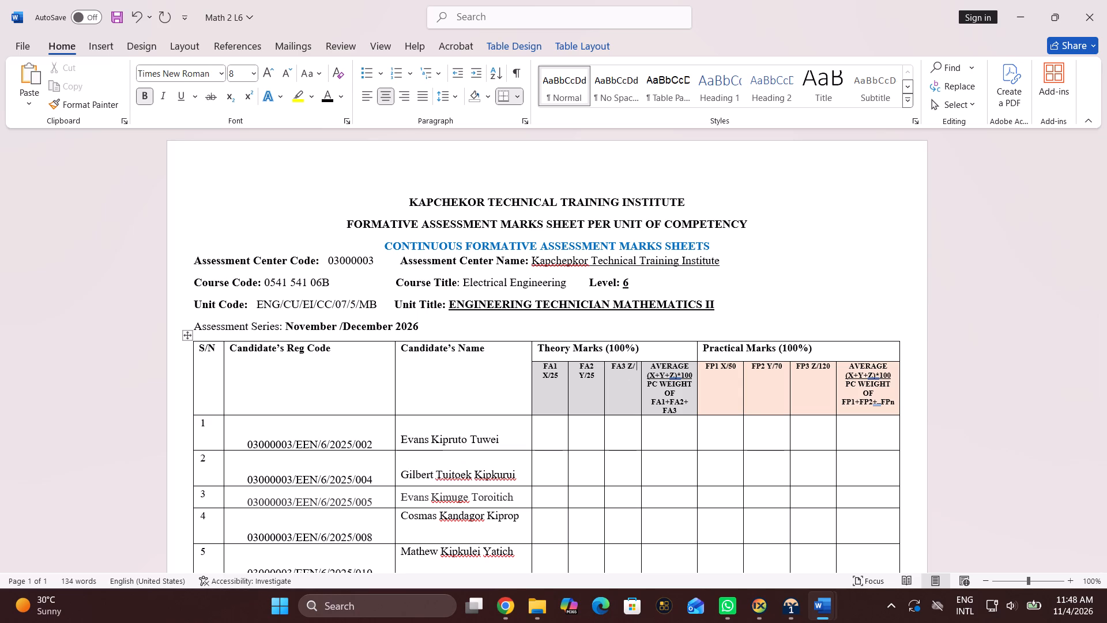
key(BackSpace)
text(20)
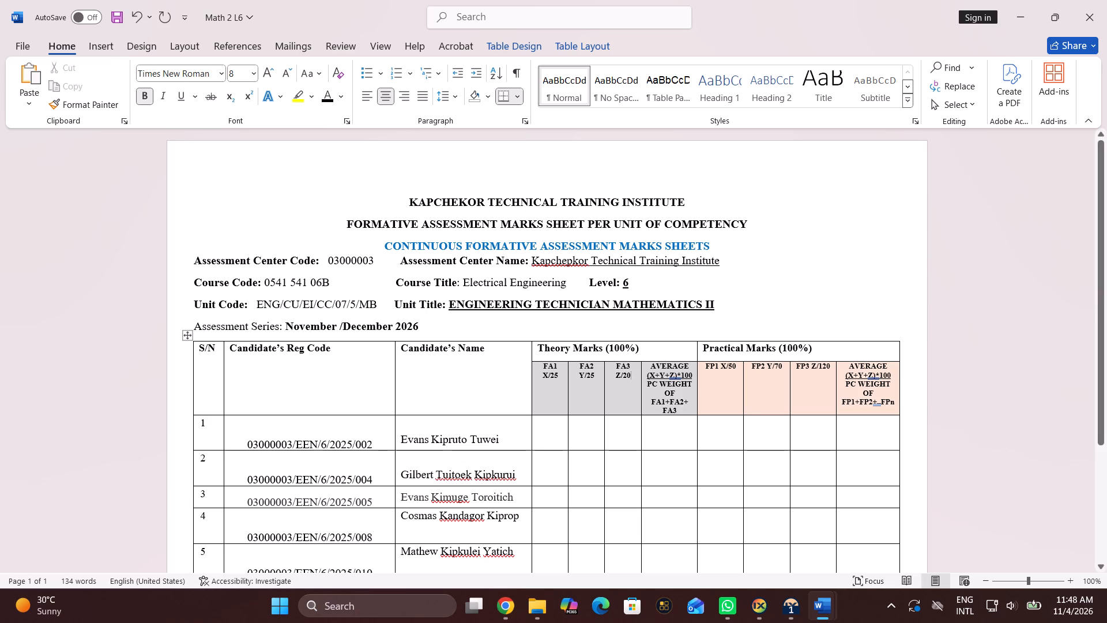
Enter the FA1 marks for candidates 1 to 6 in the Math 2 L6 table: 23, 21, 11, 24, 17 and 21.
scroll(680, 339, down, 1)
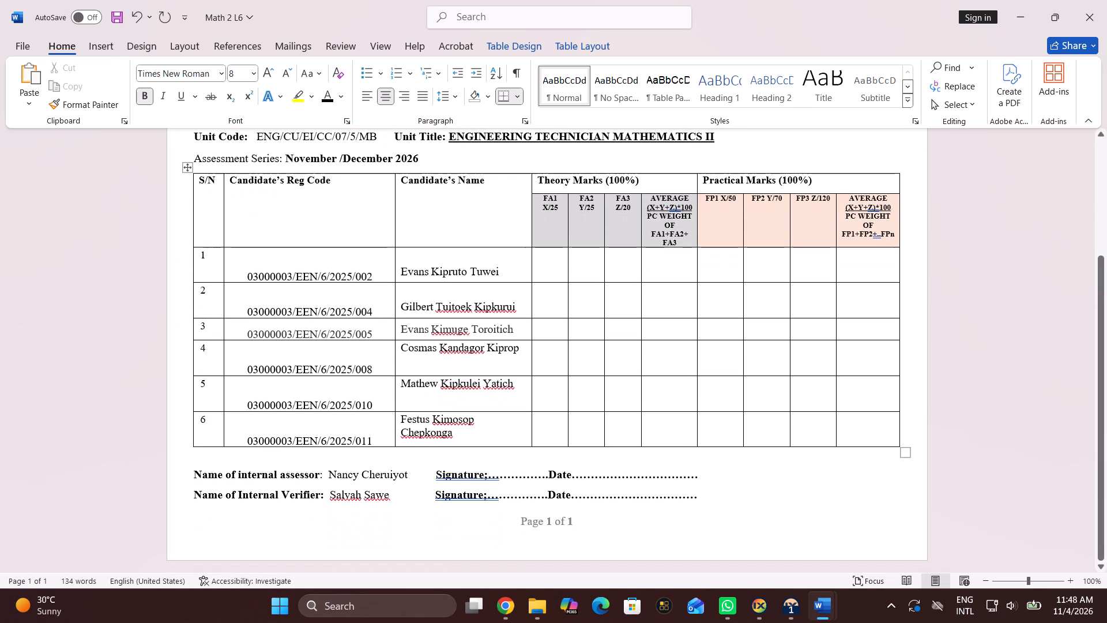
scroll(680, 339, down, 1)
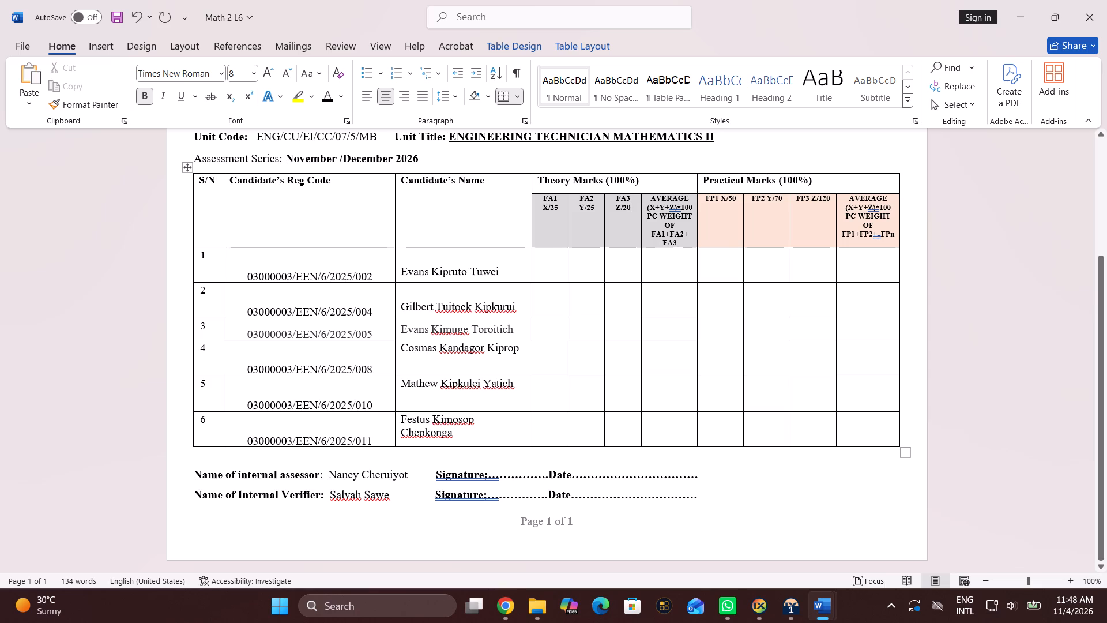
click(550, 263)
click(549, 259)
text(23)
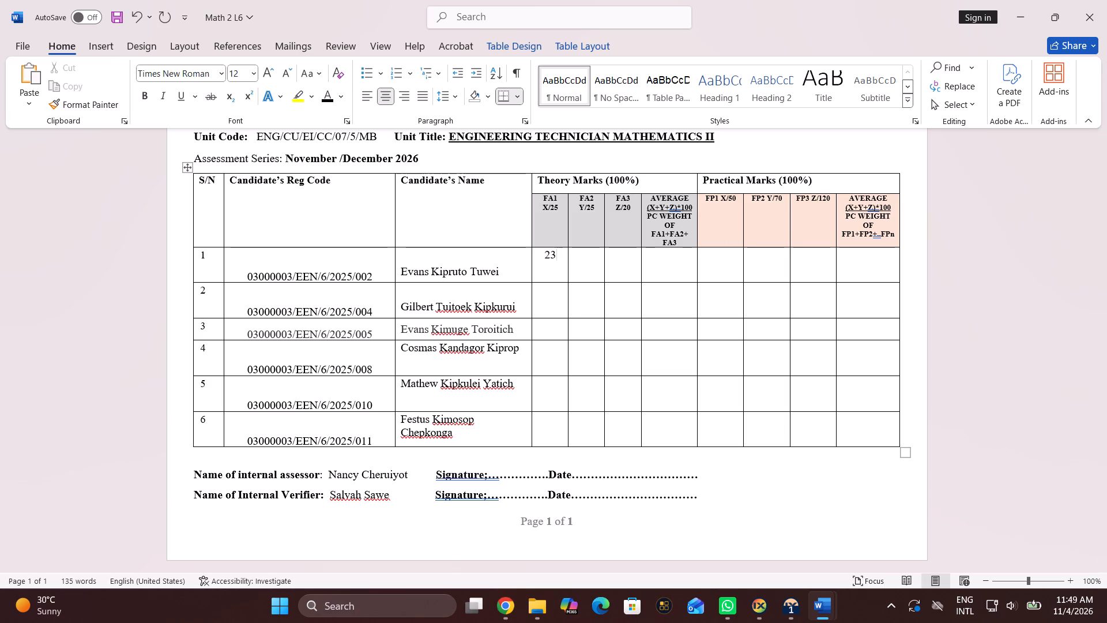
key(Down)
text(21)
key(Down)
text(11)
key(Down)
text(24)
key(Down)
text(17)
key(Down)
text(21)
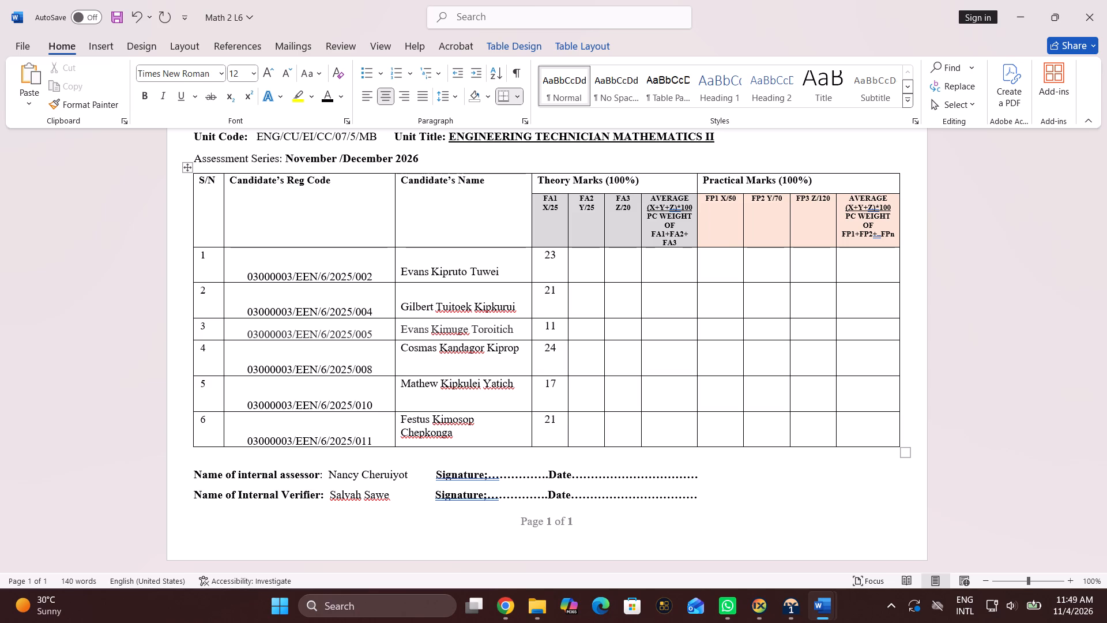
Fill in the FA2 marks from candidate 6 up to candidate 1: 25, 25, 19, 25, 25 and 14.
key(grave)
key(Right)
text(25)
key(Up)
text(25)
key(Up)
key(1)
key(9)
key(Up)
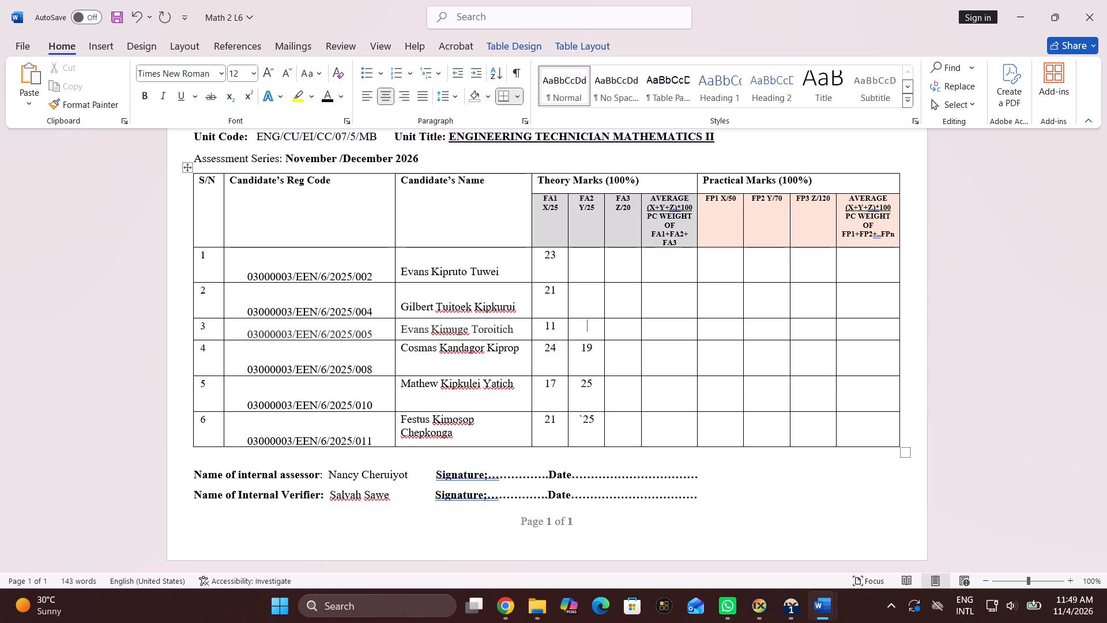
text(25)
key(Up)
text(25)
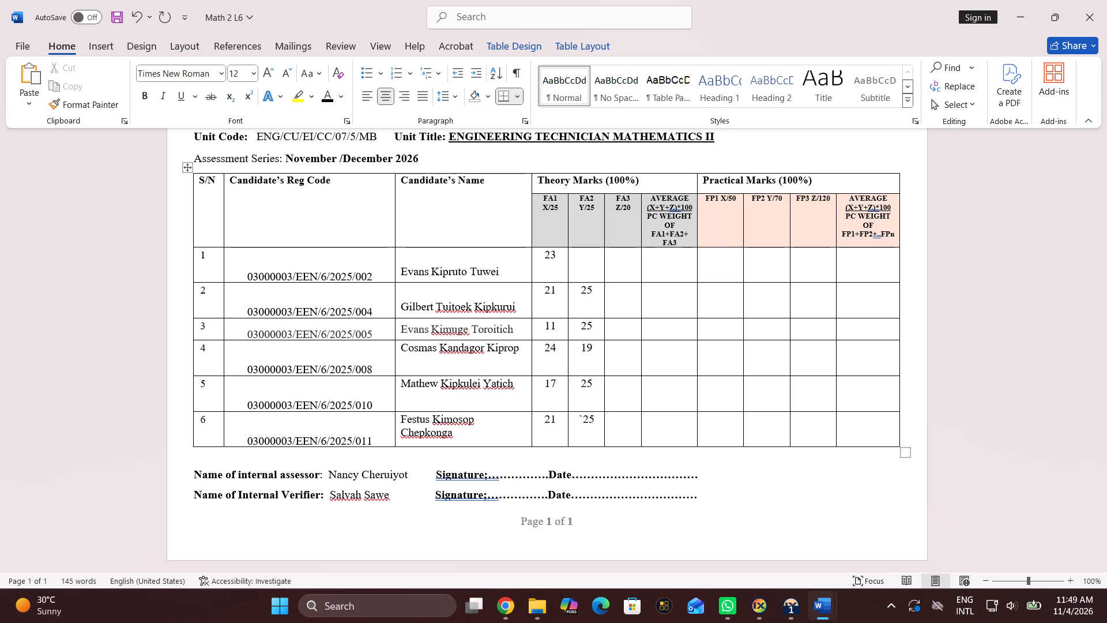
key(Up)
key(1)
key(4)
Enter the FA3 marks for candidates 1 to 6: 15, 18, 18, 18, 12 and 14.
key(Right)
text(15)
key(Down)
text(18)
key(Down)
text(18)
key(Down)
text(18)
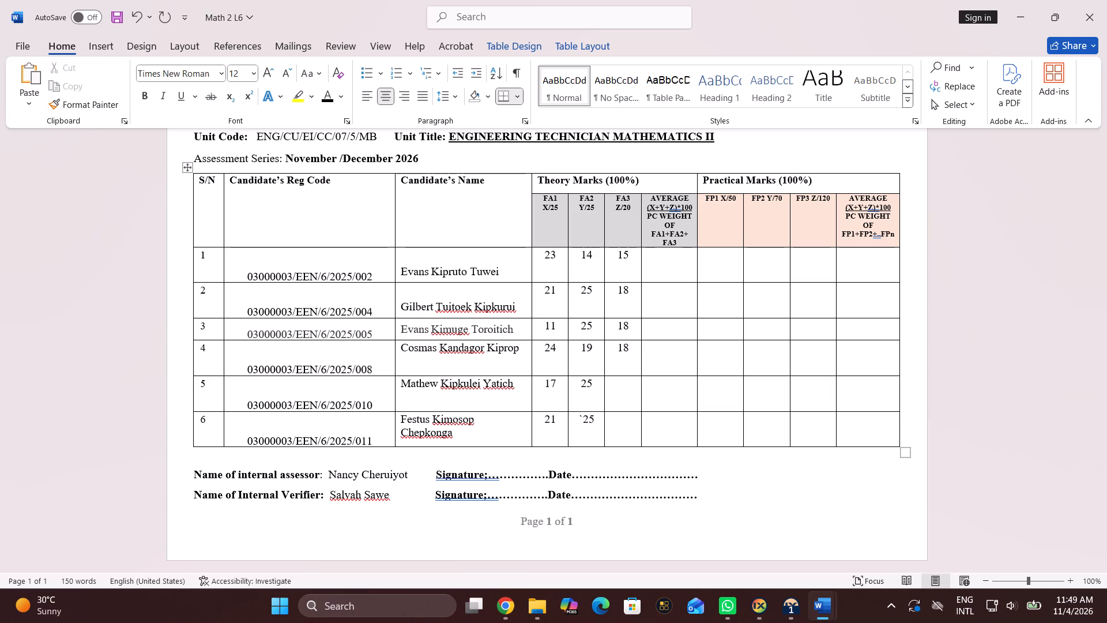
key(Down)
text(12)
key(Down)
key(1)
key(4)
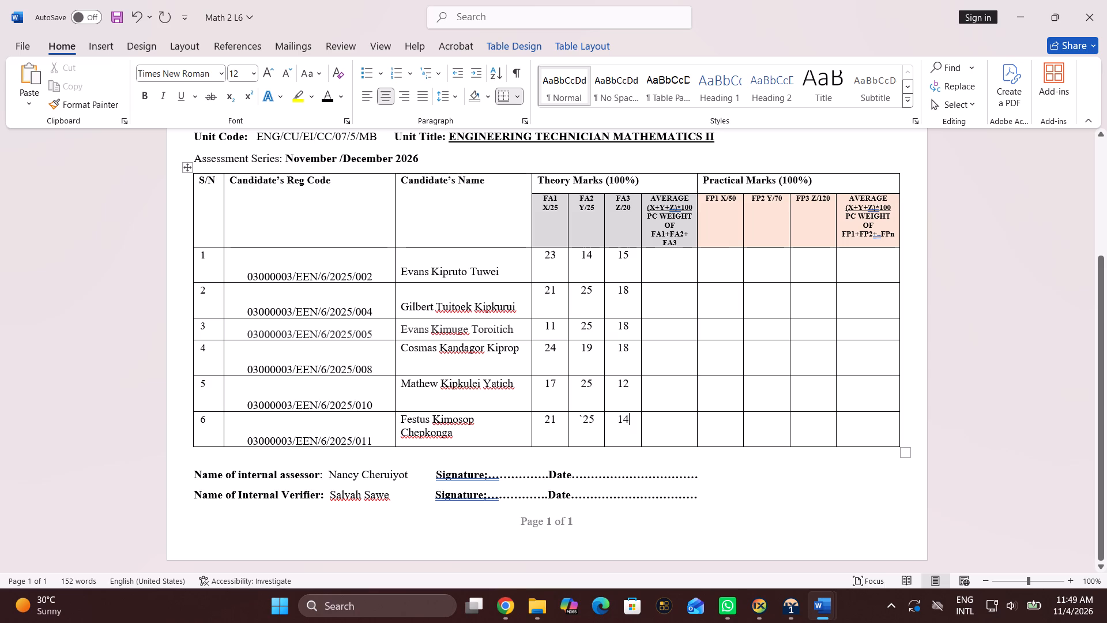
Fill in the theory averages from candidate 6 up to candidate 1: 86, 77, 87, 77, 91 and 74.
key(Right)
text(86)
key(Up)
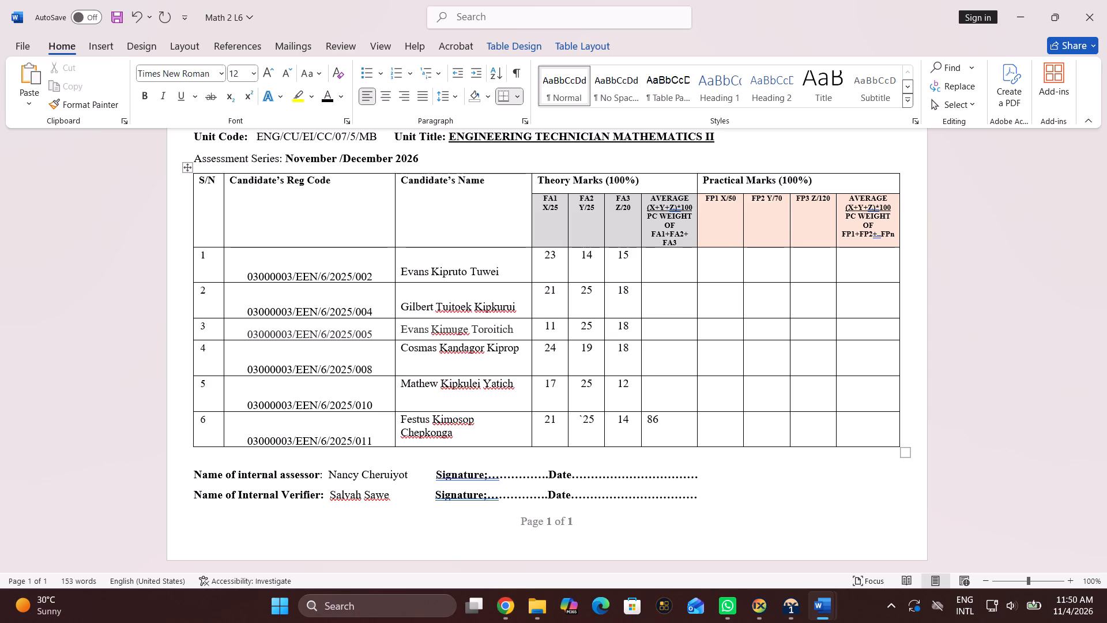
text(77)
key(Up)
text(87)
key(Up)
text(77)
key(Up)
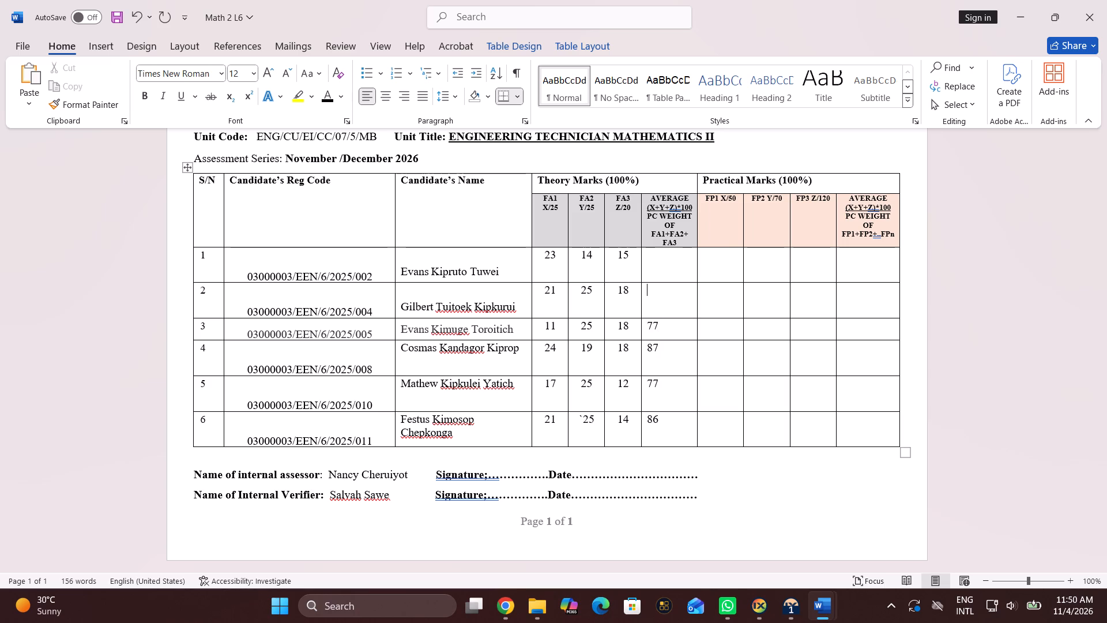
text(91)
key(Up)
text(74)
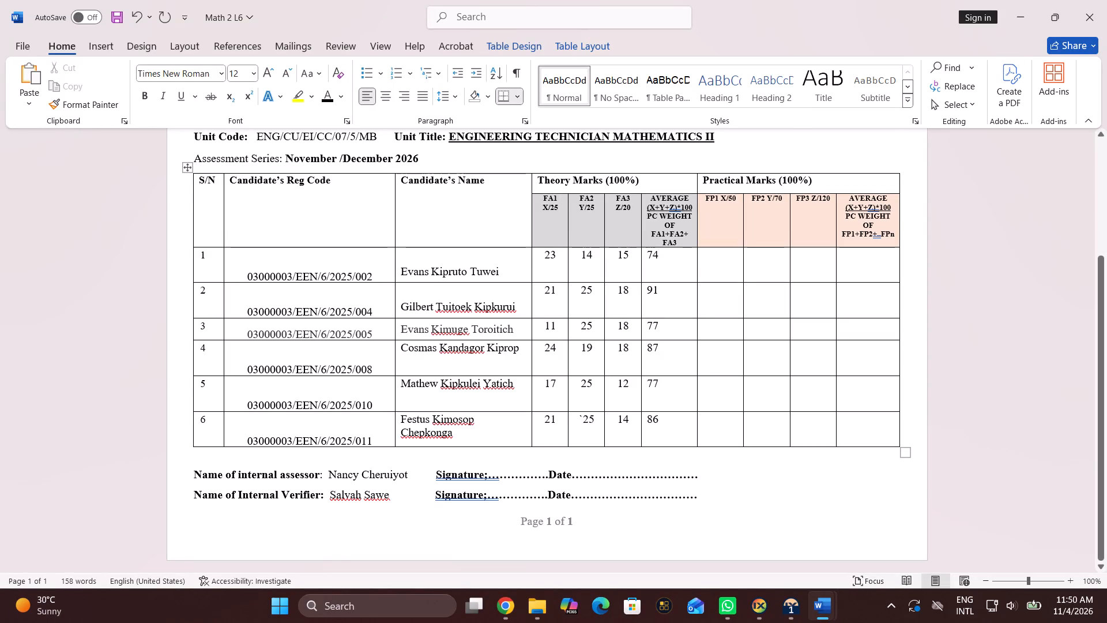
scroll(735, 372, down, 3)
scroll(735, 372, up, 8)
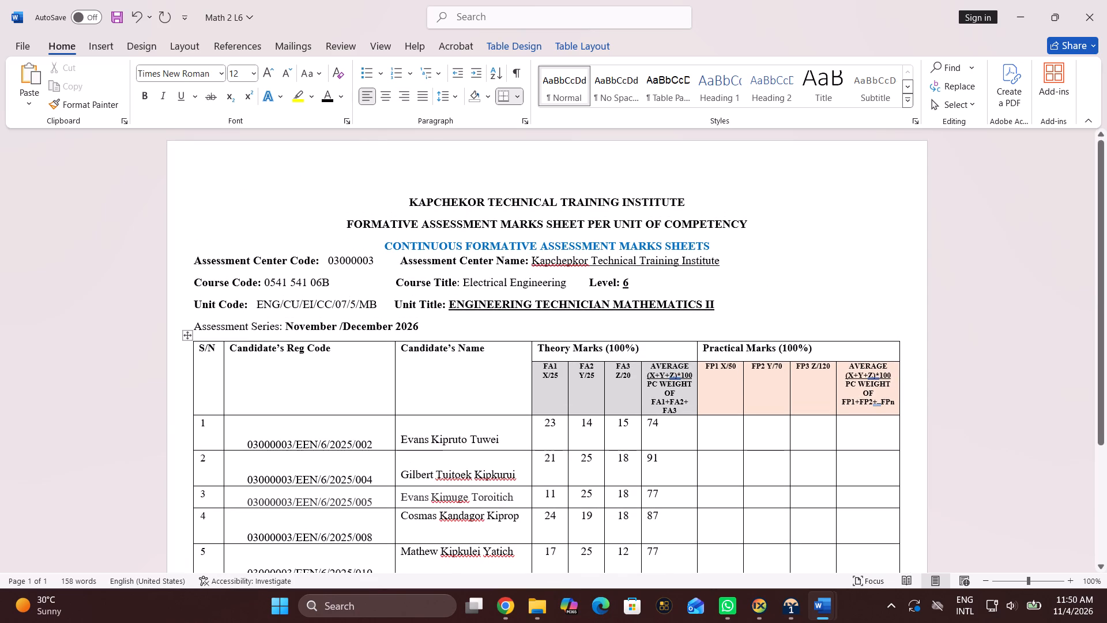
Save the completed Math 2 L6 marks sheet and dismiss the OneDrive sign-in window.
scroll(492, 248, right, 1)
scroll(492, 248, down, 4)
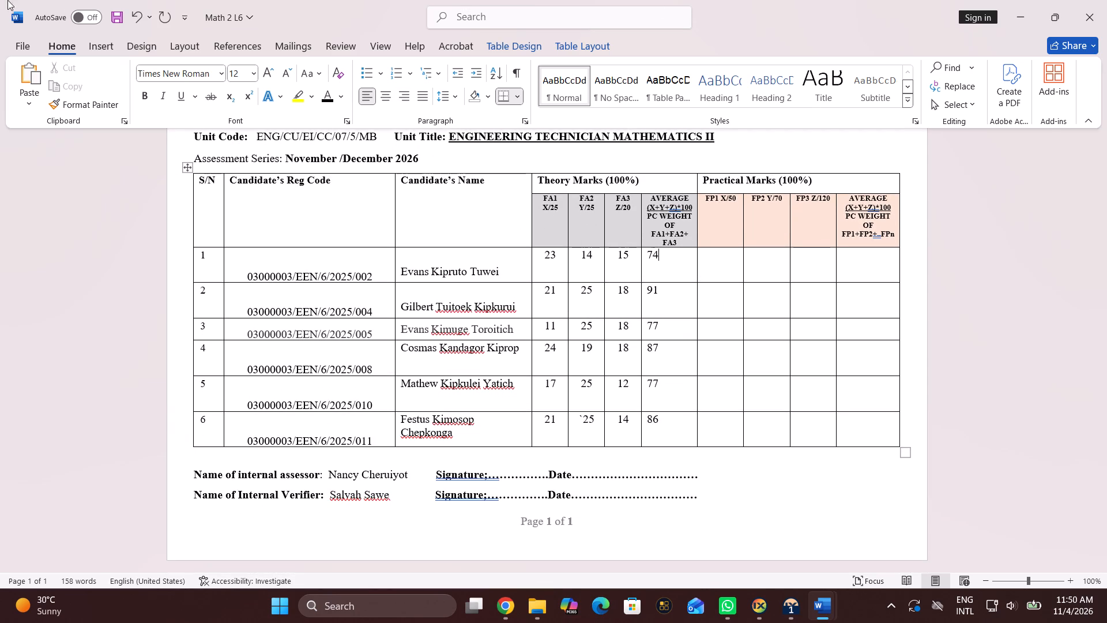
click(116, 20)
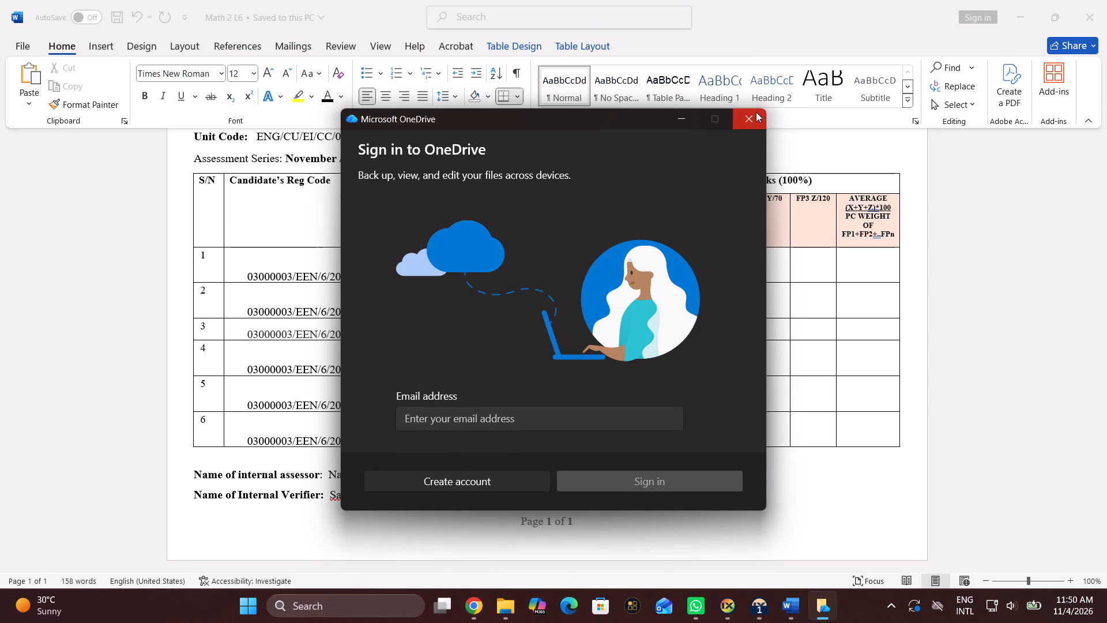
click(755, 113)
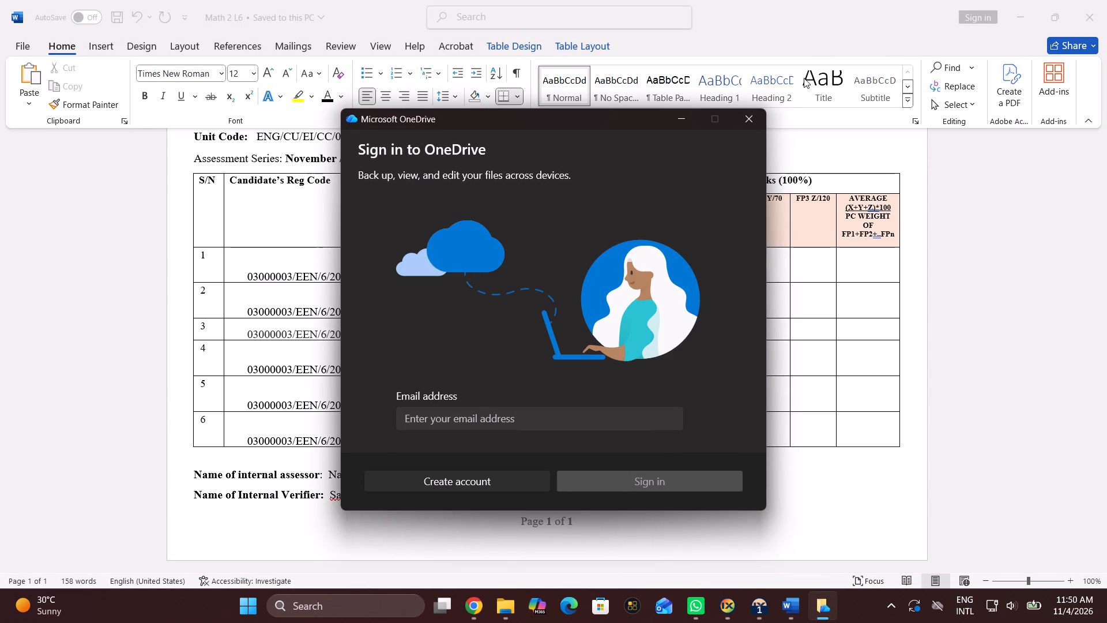
click(752, 122)
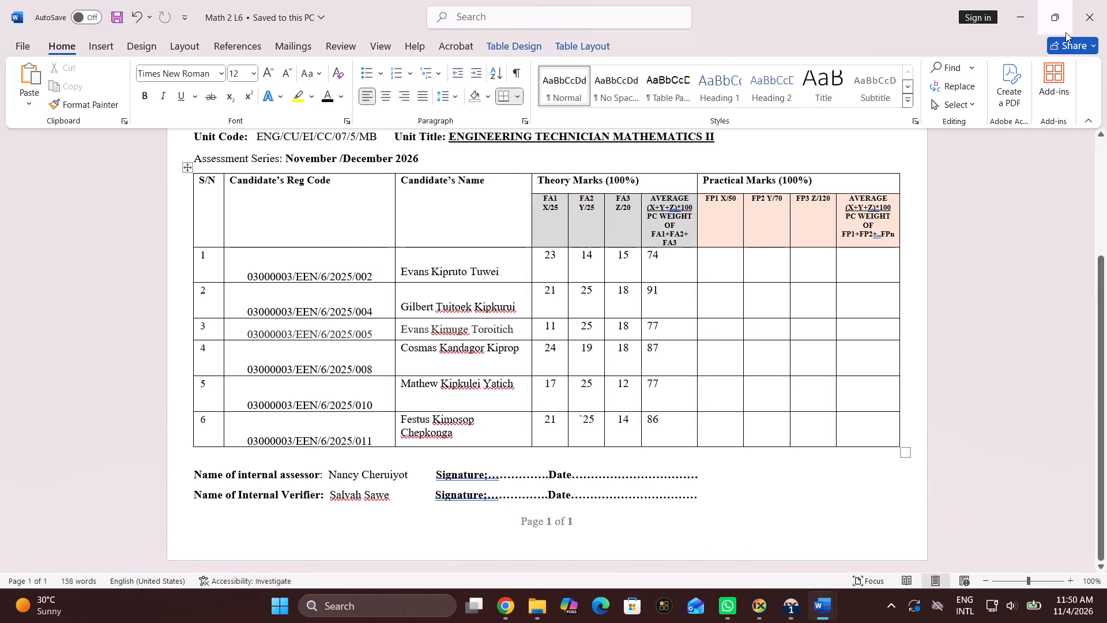
In the Score Sheets folder, rename "formative electrical installation L5 MOD3" as TD L5.
click(1024, 17)
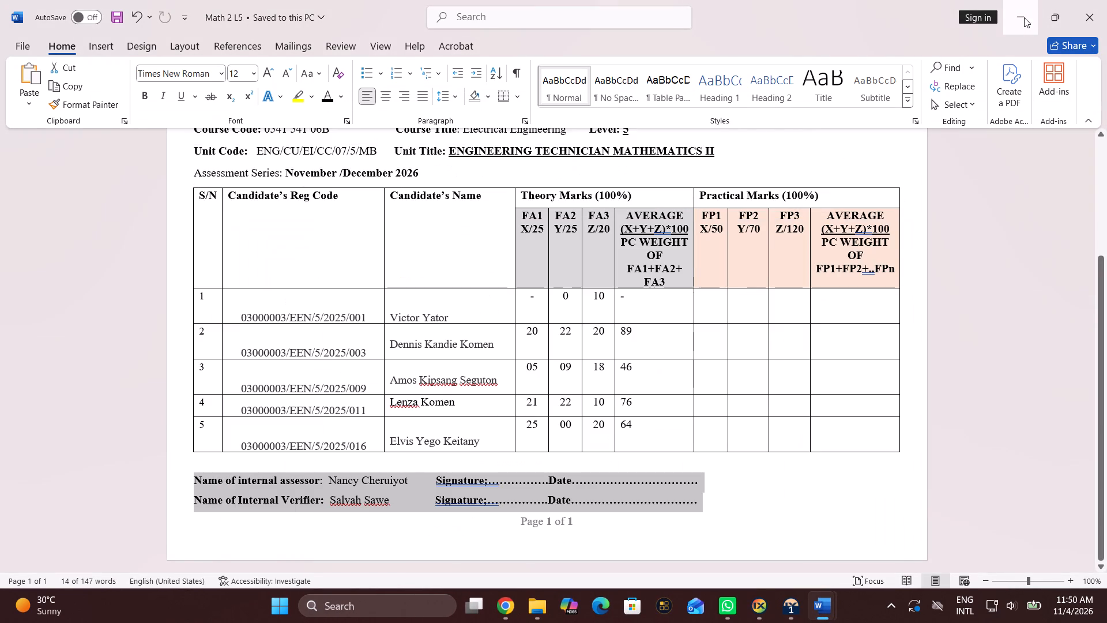
click(1024, 17)
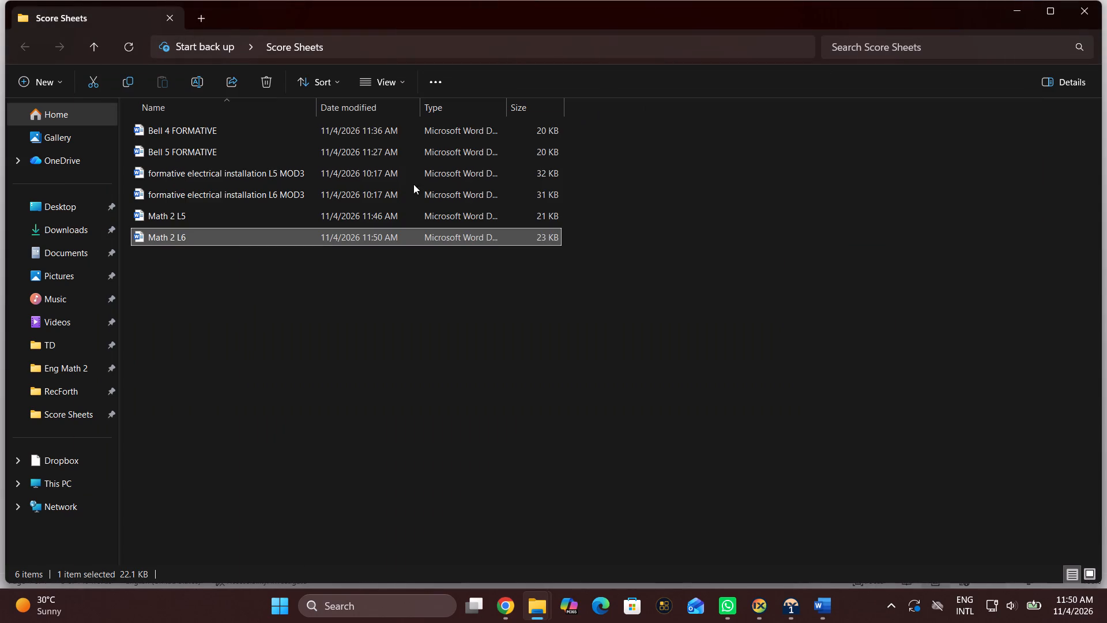
click(303, 172)
right_click(303, 172)
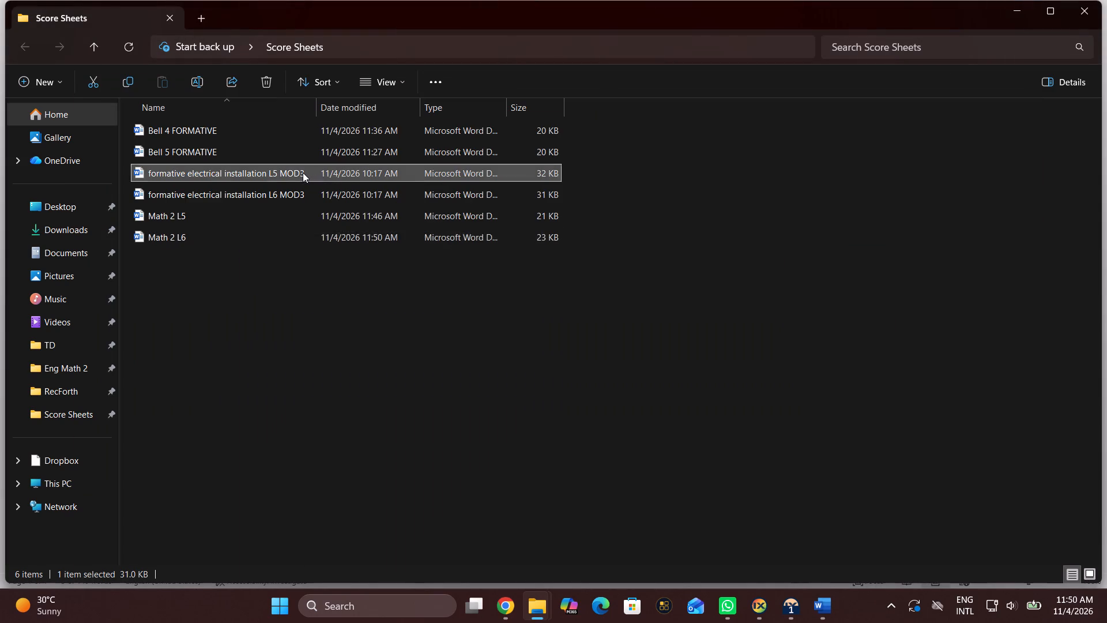
click(409, 156)
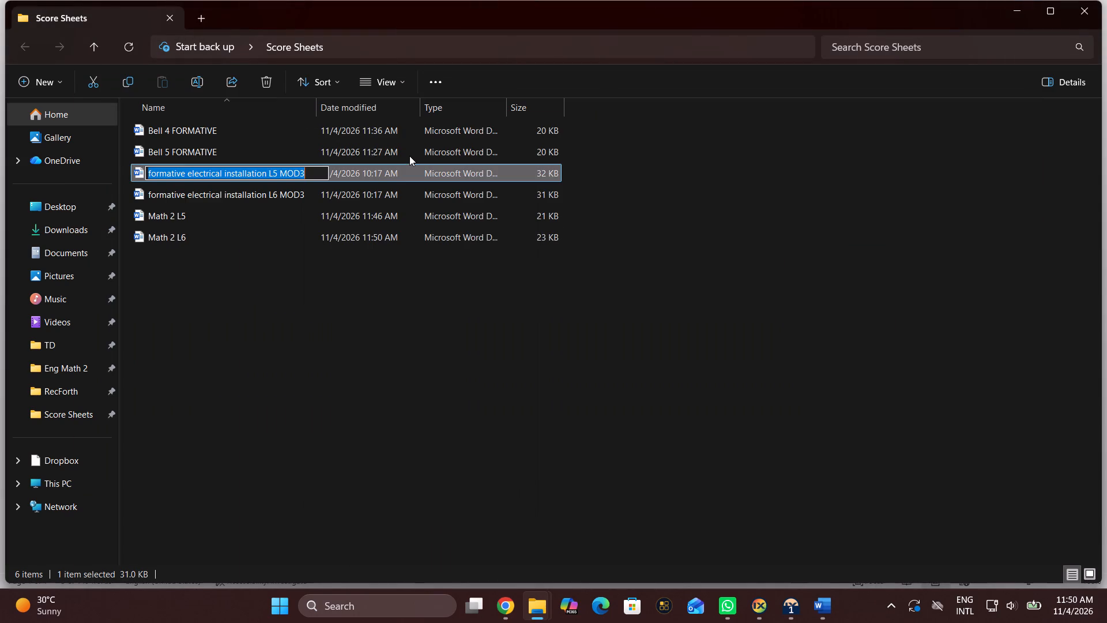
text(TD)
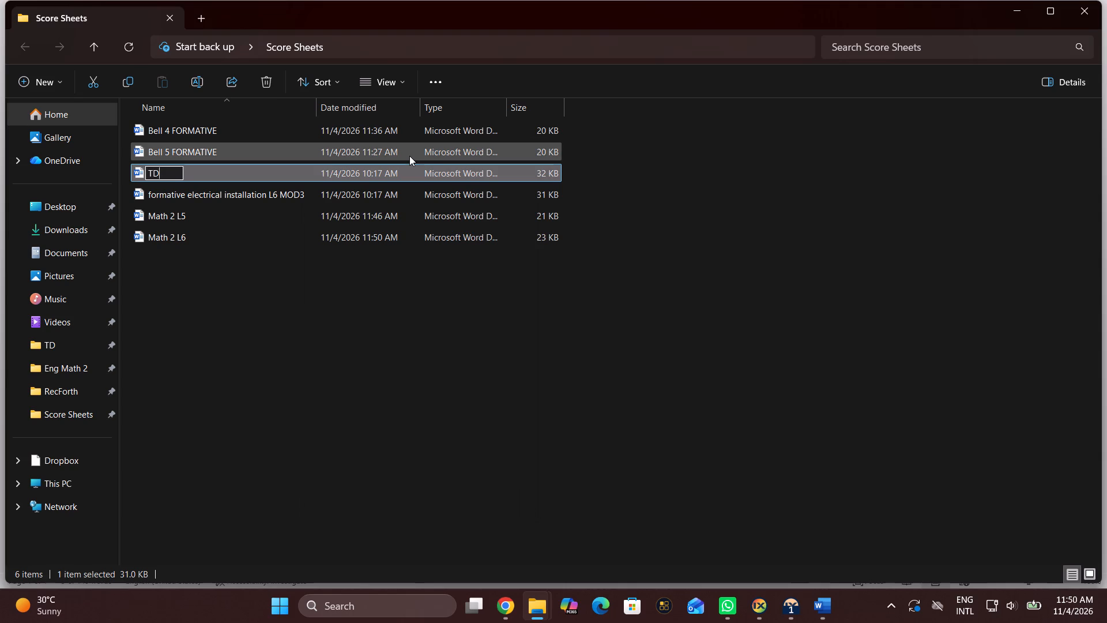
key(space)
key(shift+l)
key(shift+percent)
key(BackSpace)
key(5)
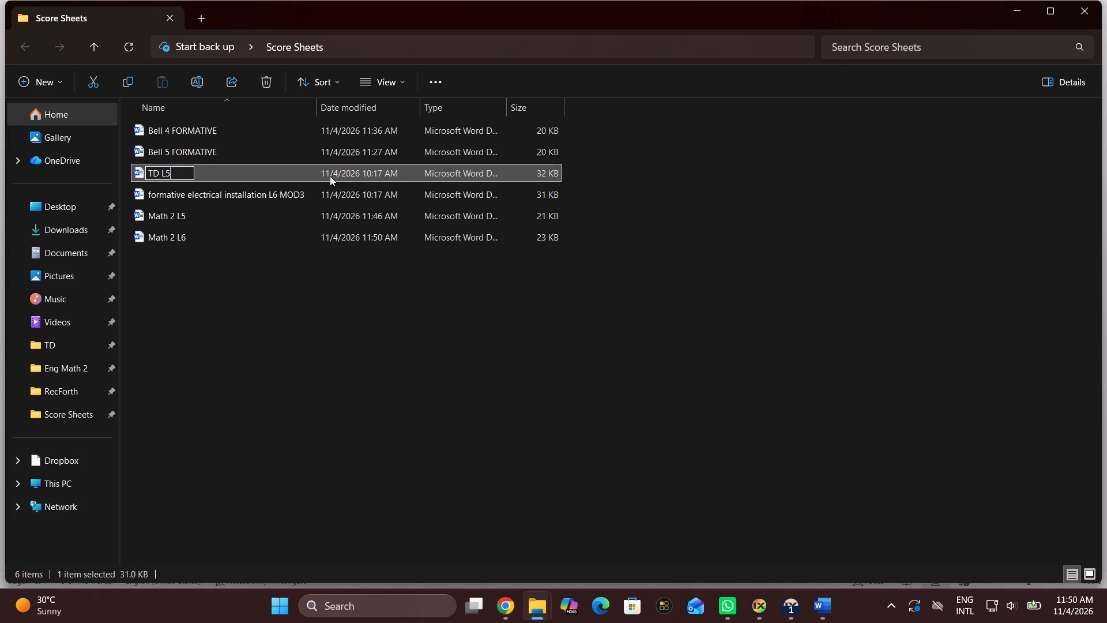
Open the TD L5 document and enable editing.
double_click(330, 171)
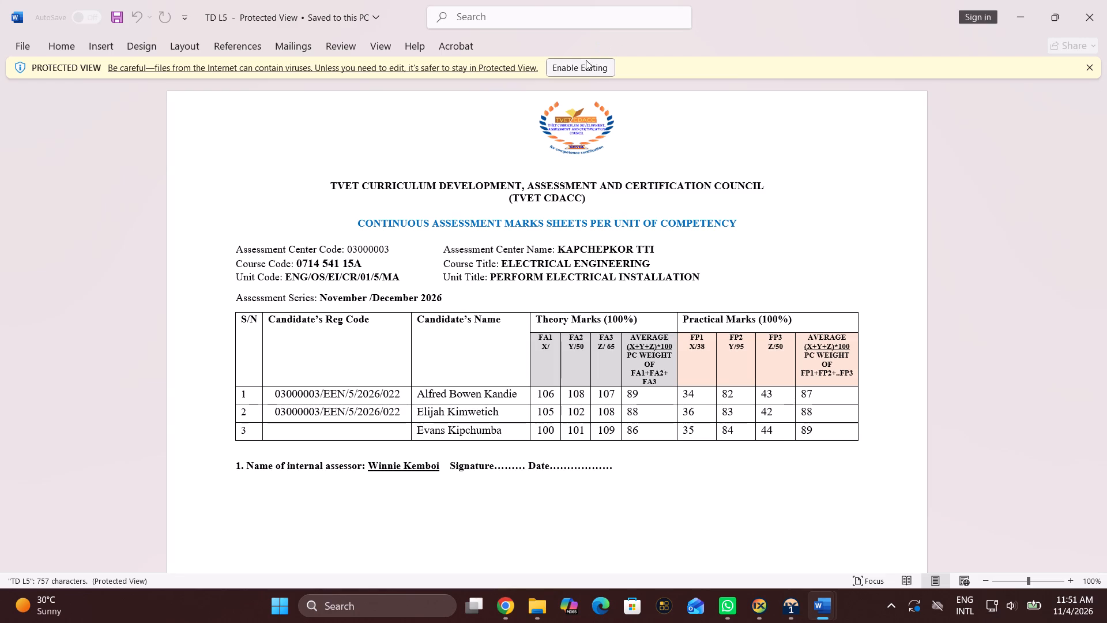
click(586, 66)
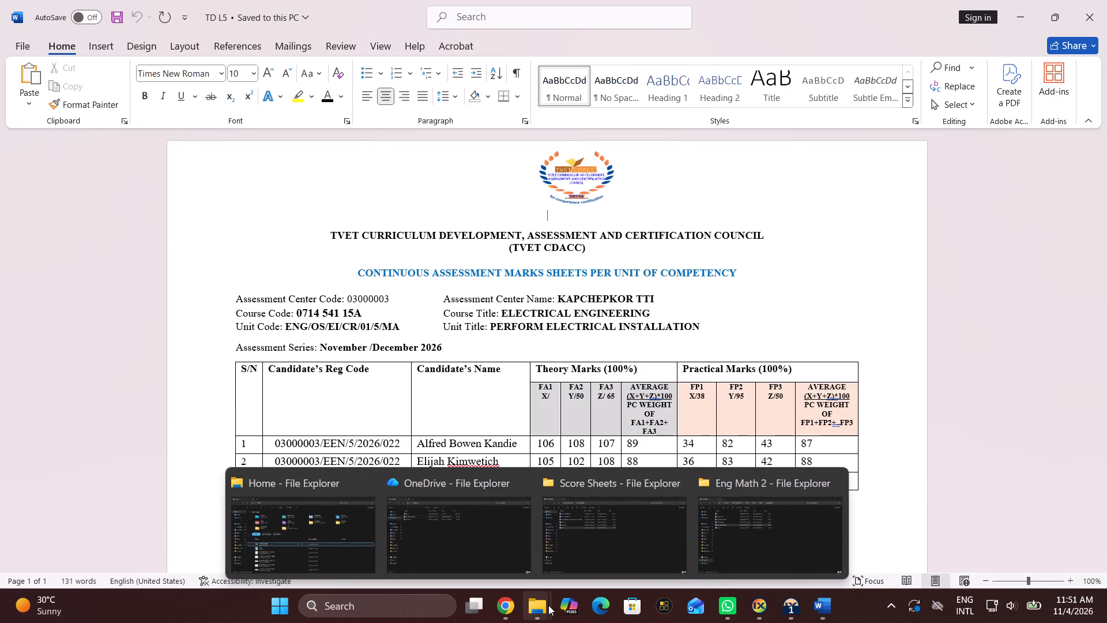
Switch to the browser and look through the Project Crab page, including its leaderboard and the submitted tasks list.
click(792, 612)
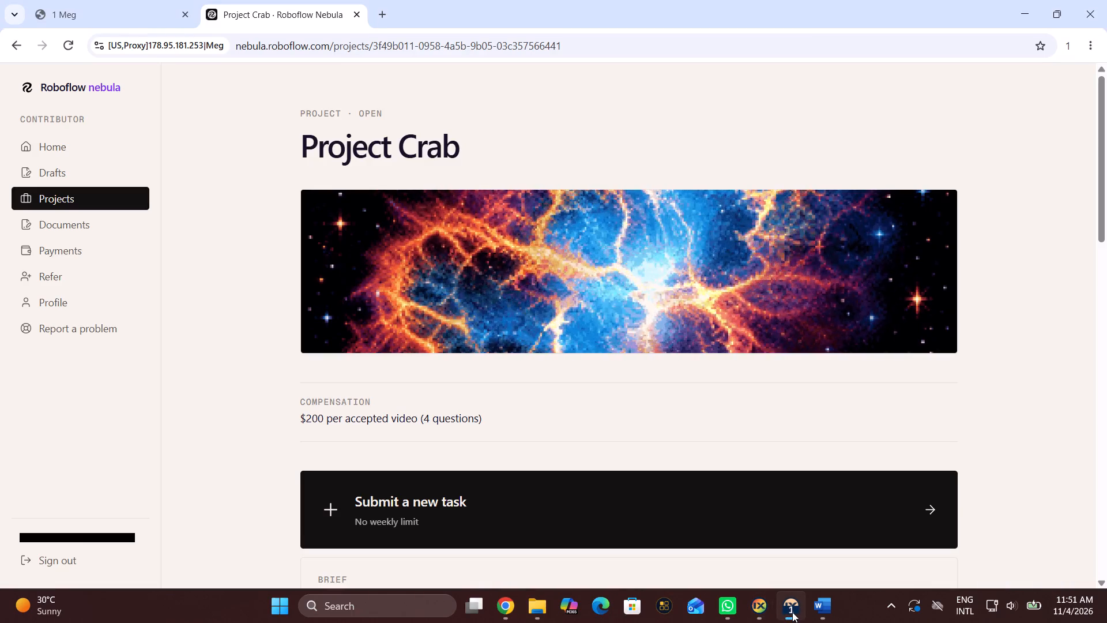
scroll(692, 487, down, 3)
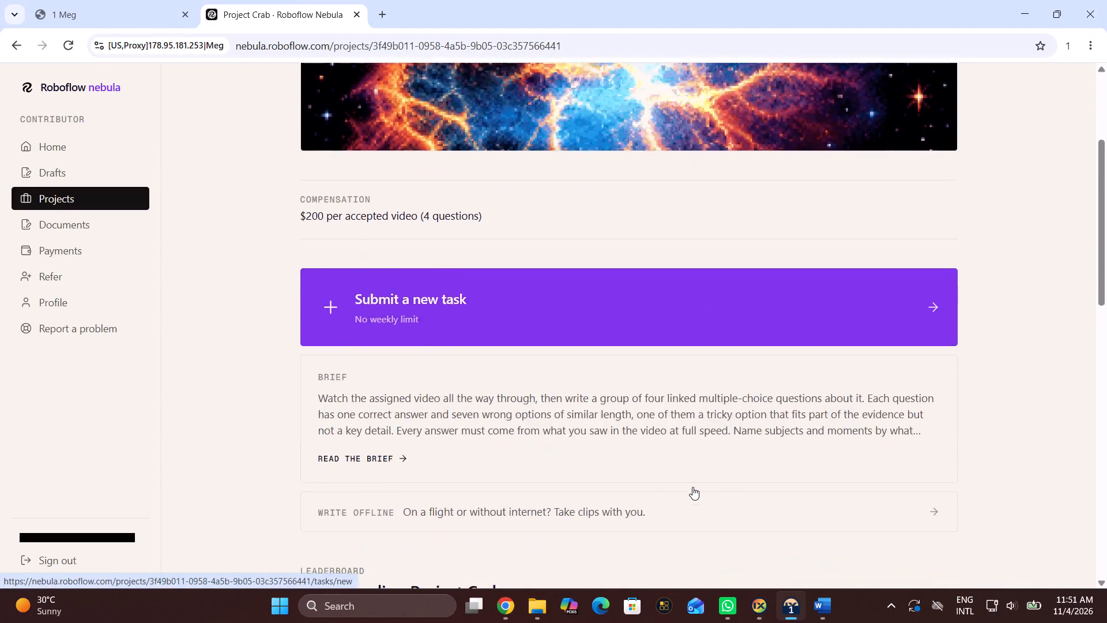
scroll(692, 487, down, 7)
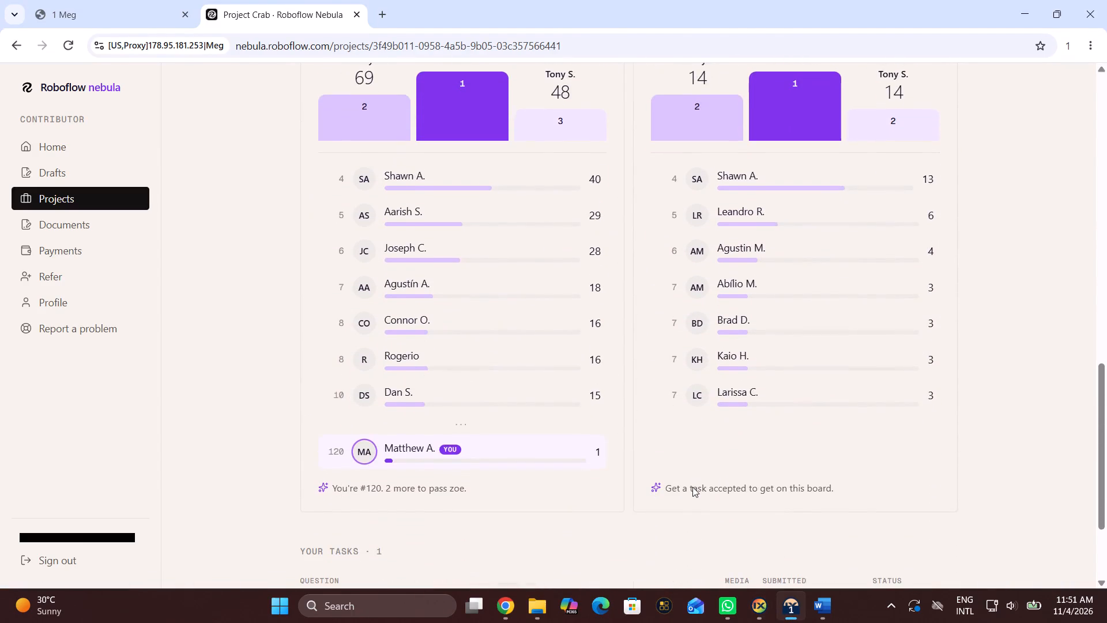
scroll(692, 487, down, 3)
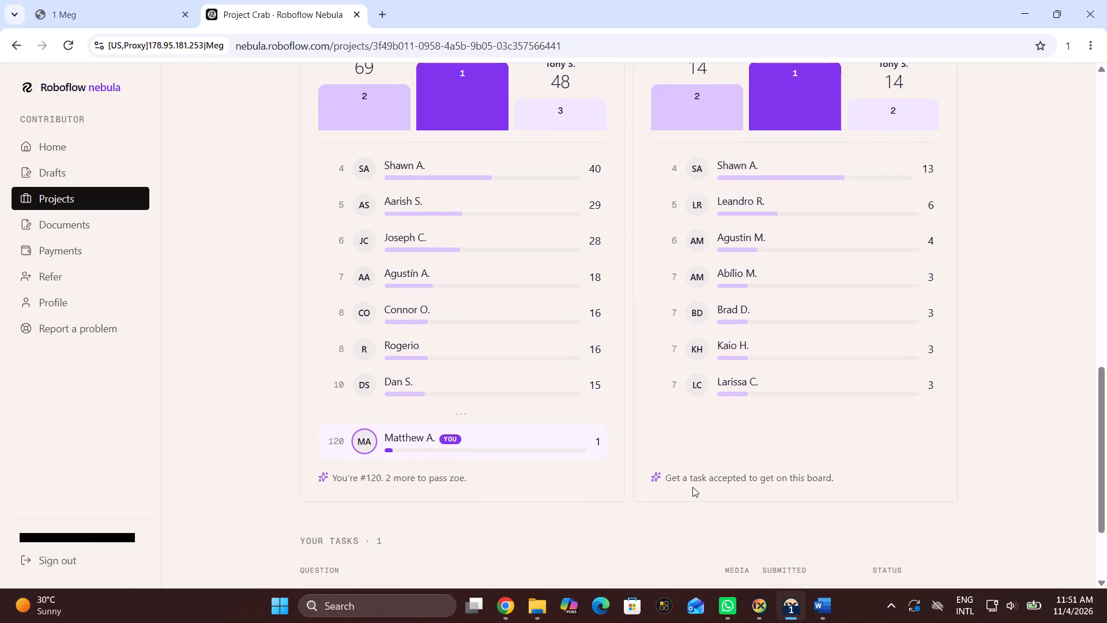
scroll(692, 487, down, 2)
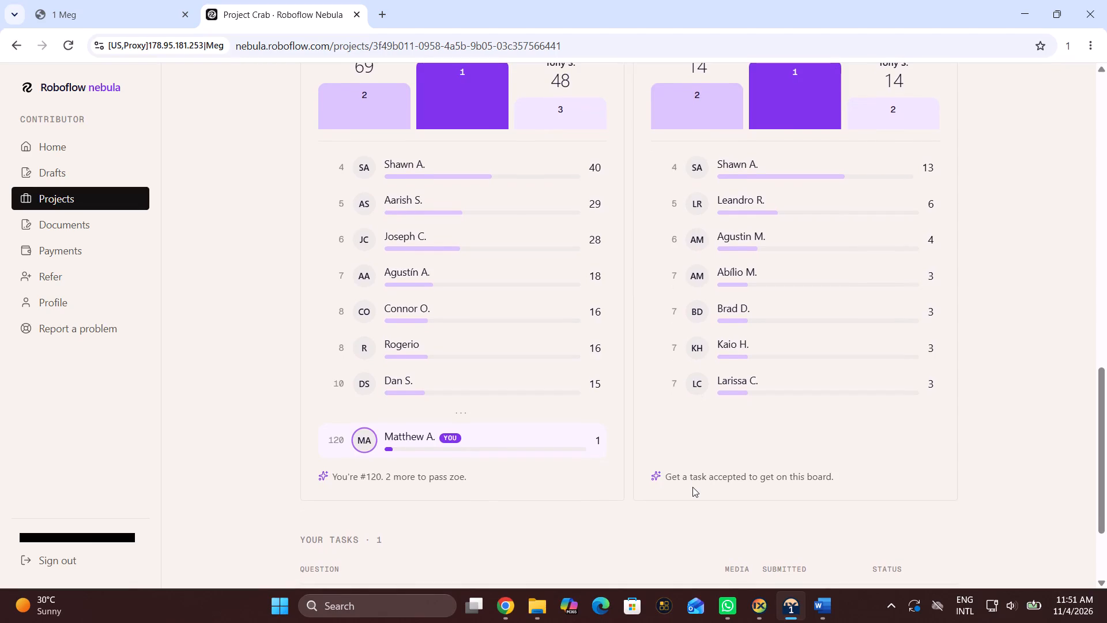
scroll(692, 487, down, 3)
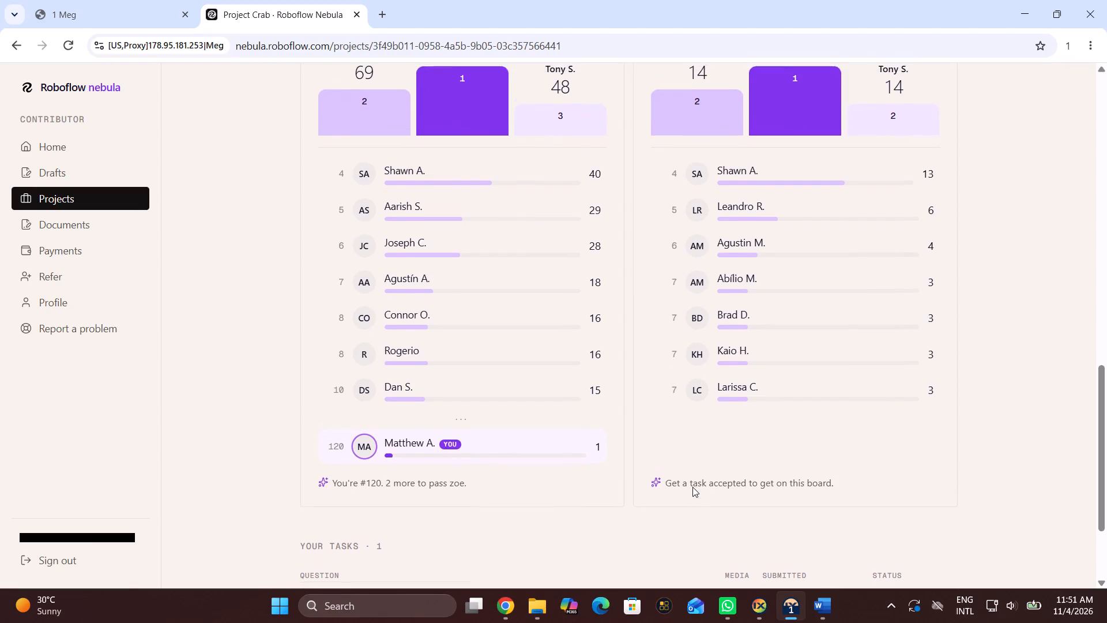
scroll(692, 487, down, 2)
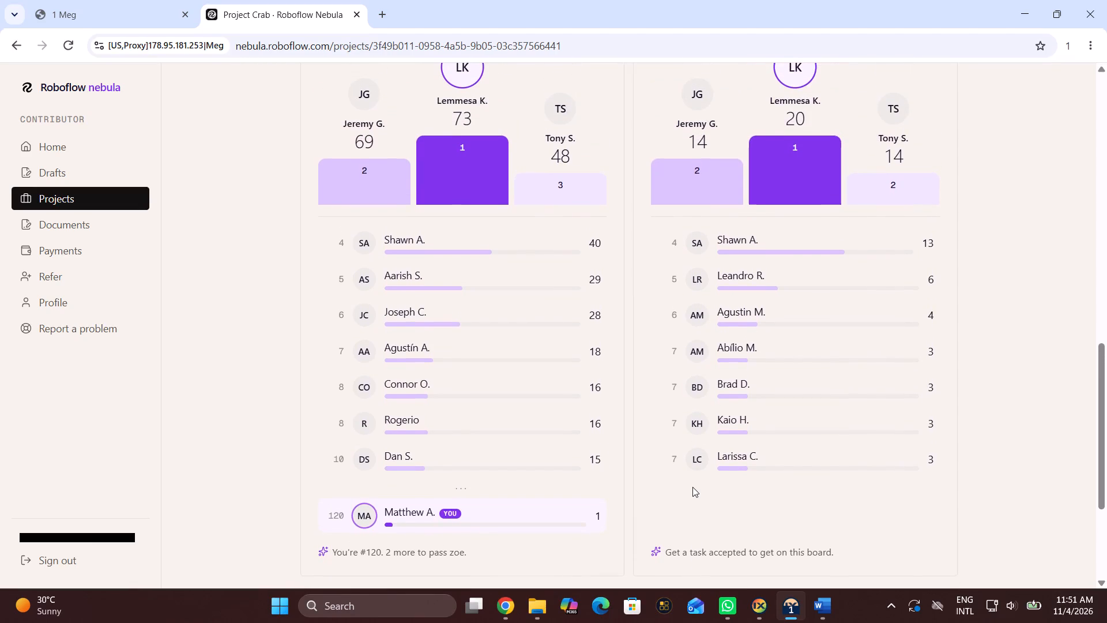
scroll(692, 487, down, 2)
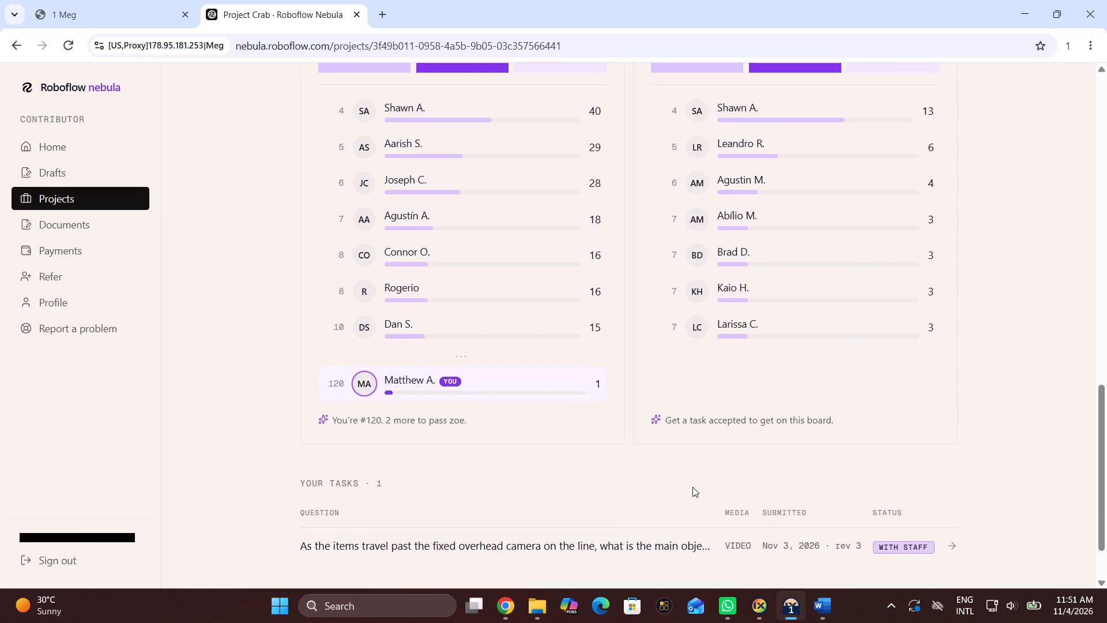
scroll(692, 487, down, 3)
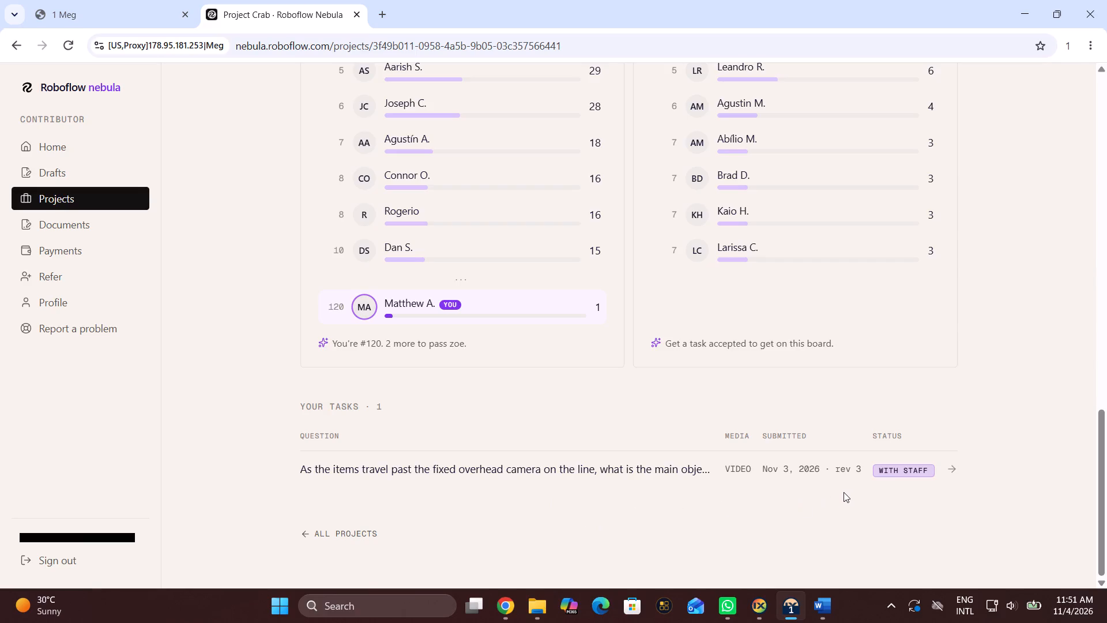
Try to open the submitted video question from the Project Crab tasks list.
click(883, 472)
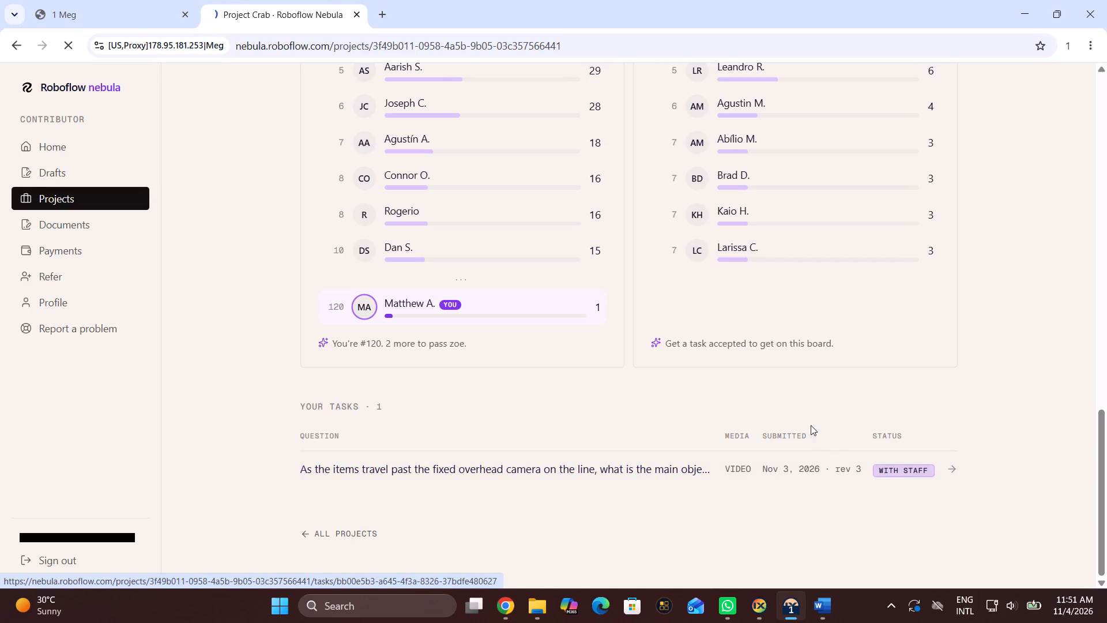
scroll(884, 376, down, 2)
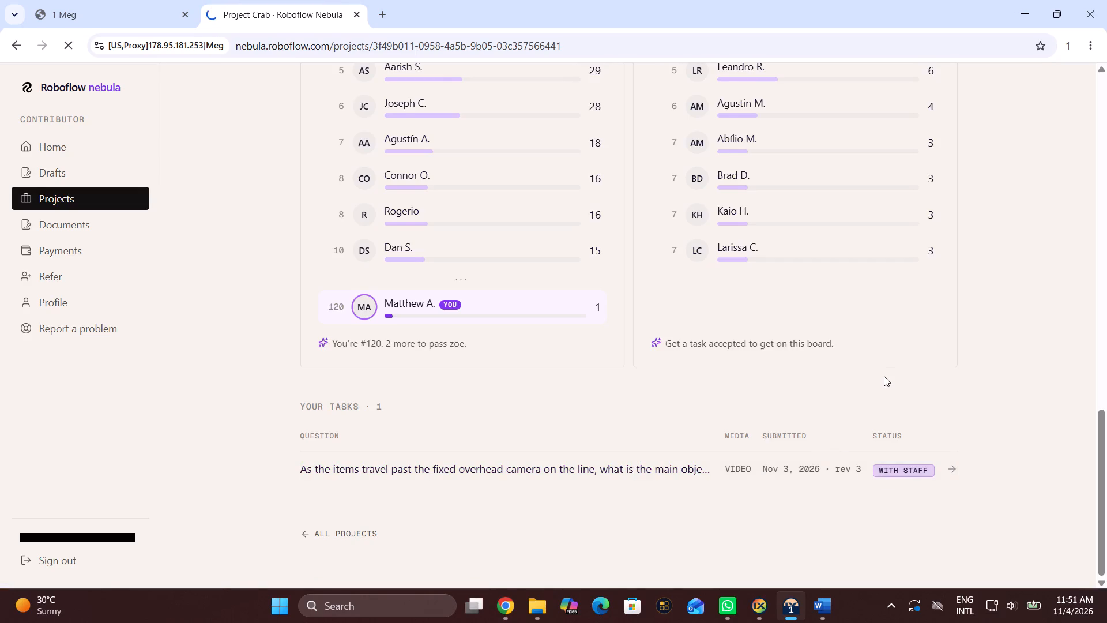
scroll(884, 376, up, 6)
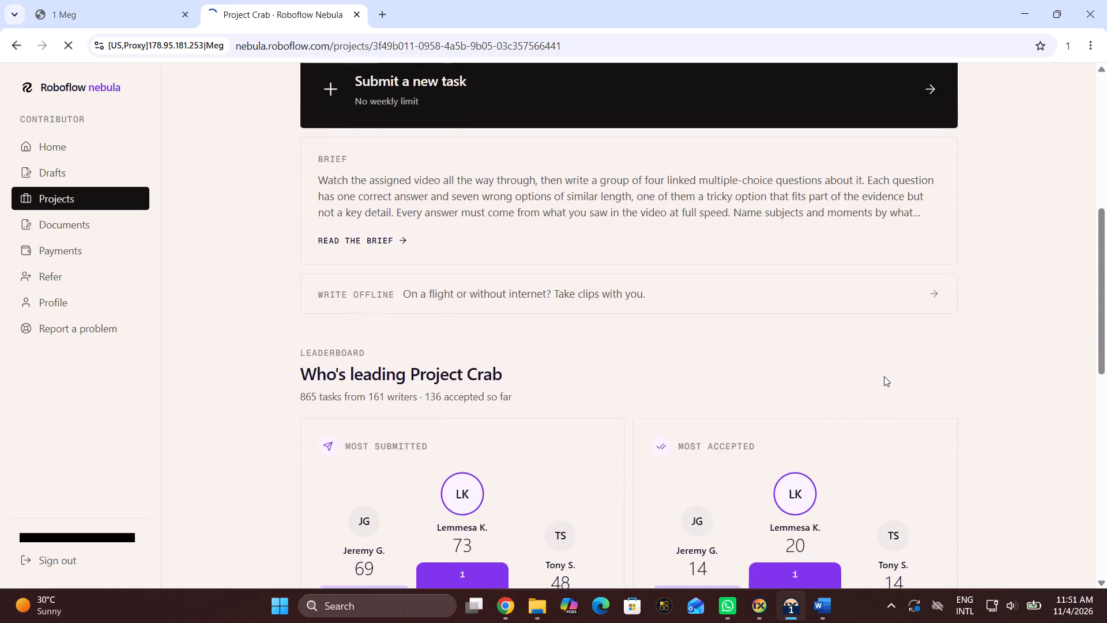
scroll(884, 376, down, 2)
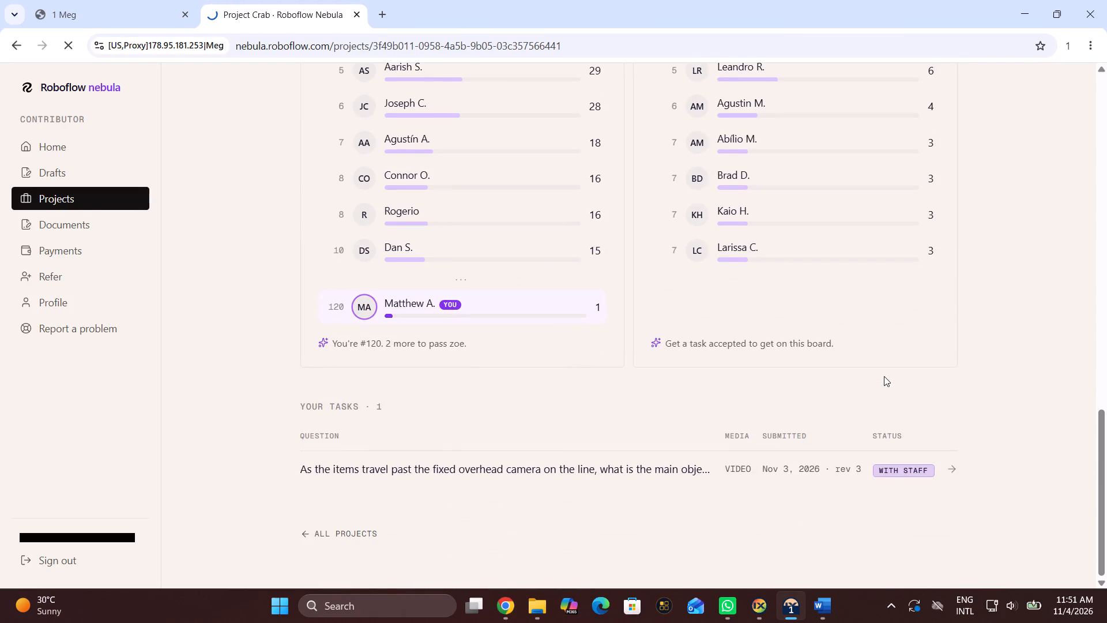
scroll(884, 376, down, 3)
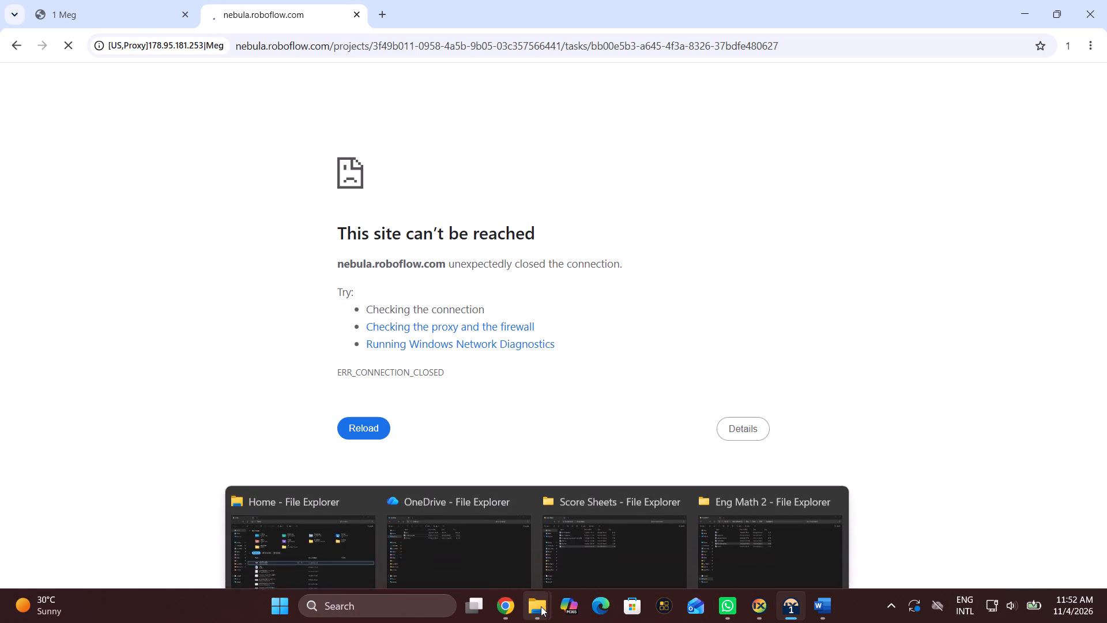
Switch to File Explorer and open TD Score Sheet 26J from the TD folder inside 2026.
click(752, 523)
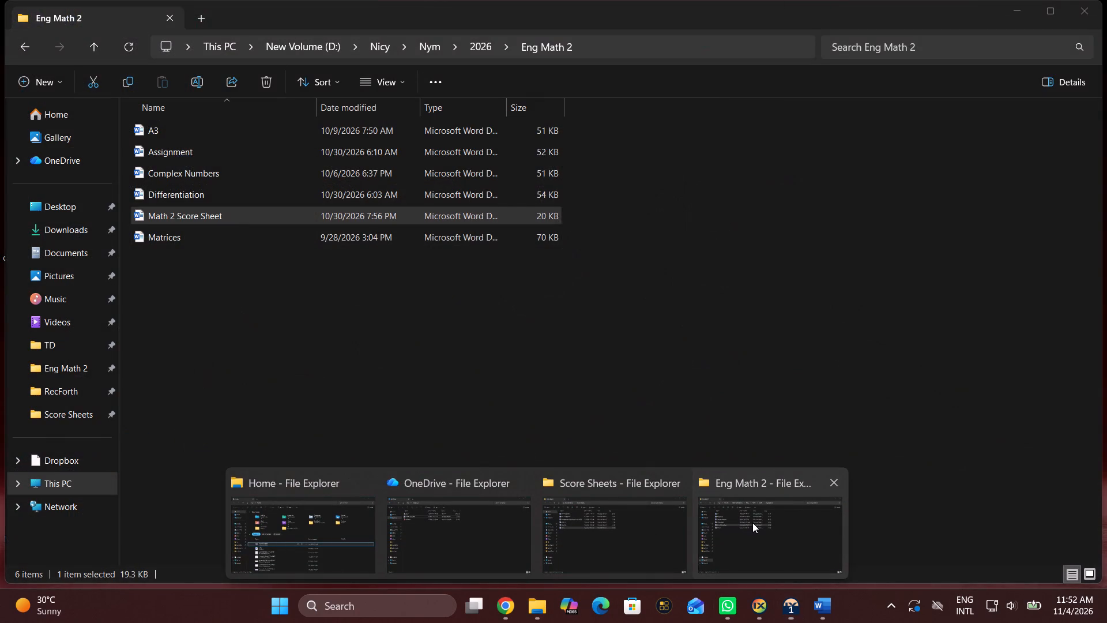
click(26, 47)
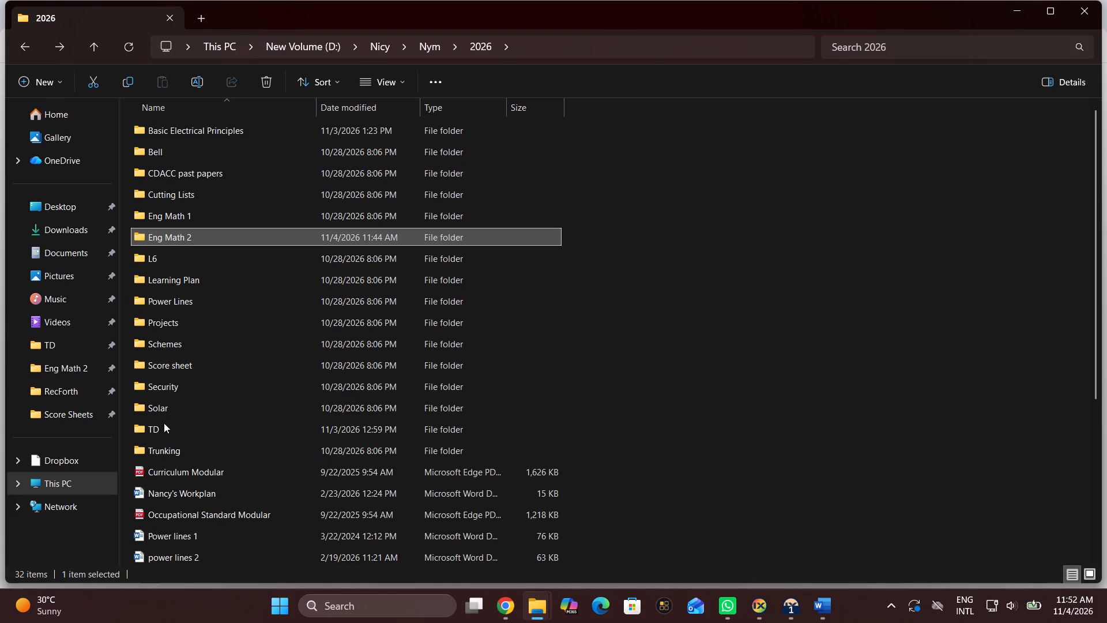
double_click(161, 431)
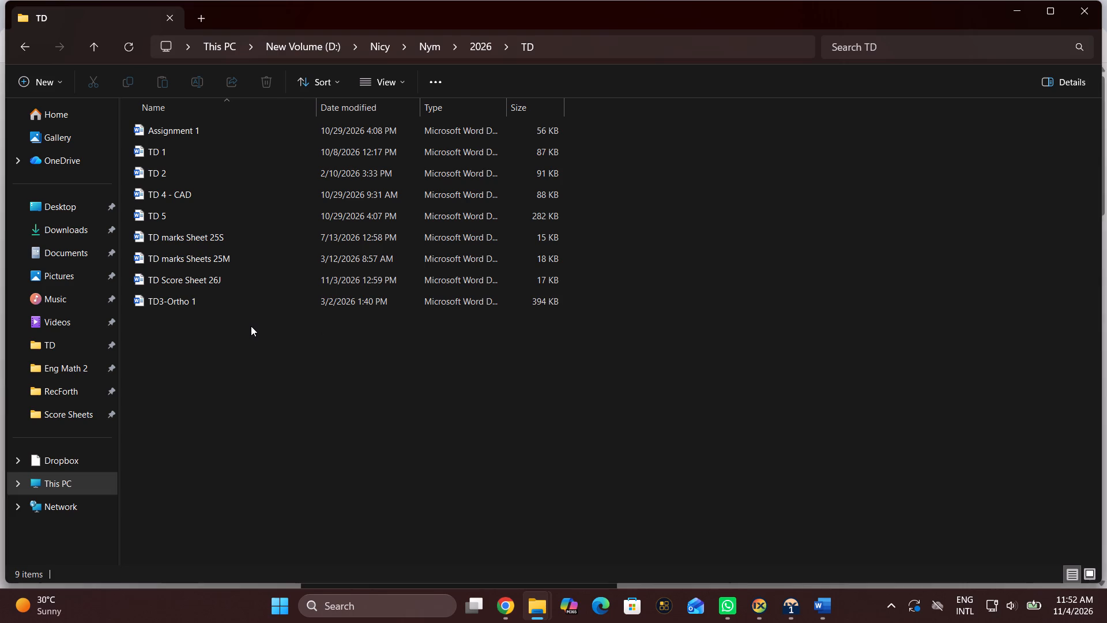
double_click(217, 283)
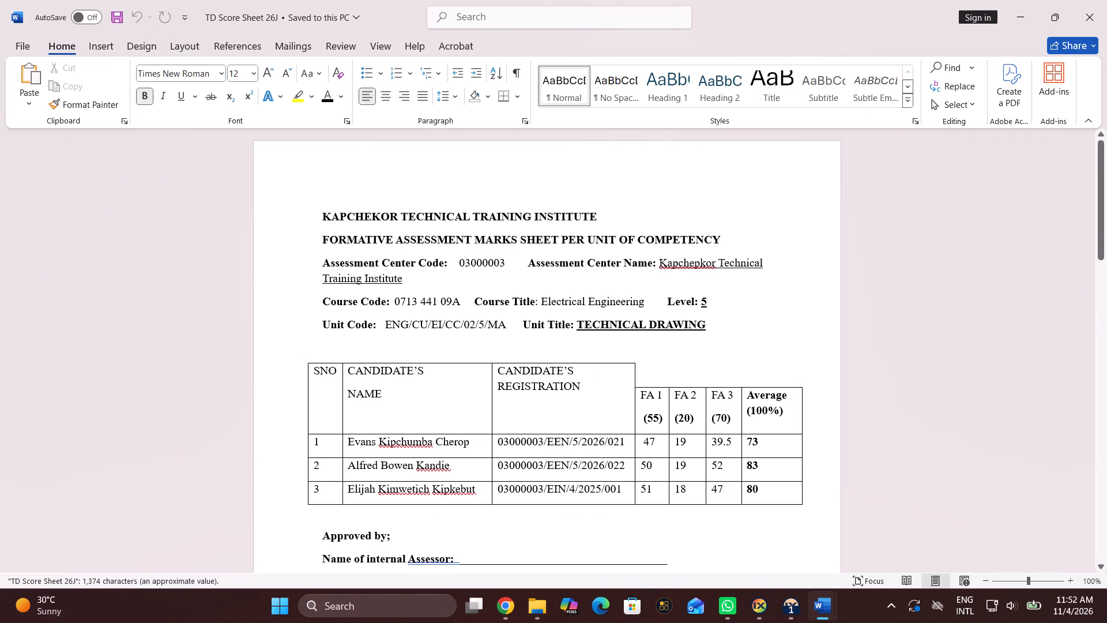
Copy the heading block of TD Score Sheet 26J, from the institute name through the TECHNICAL DRAWING unit title line.
drag(323, 212, 738, 324)
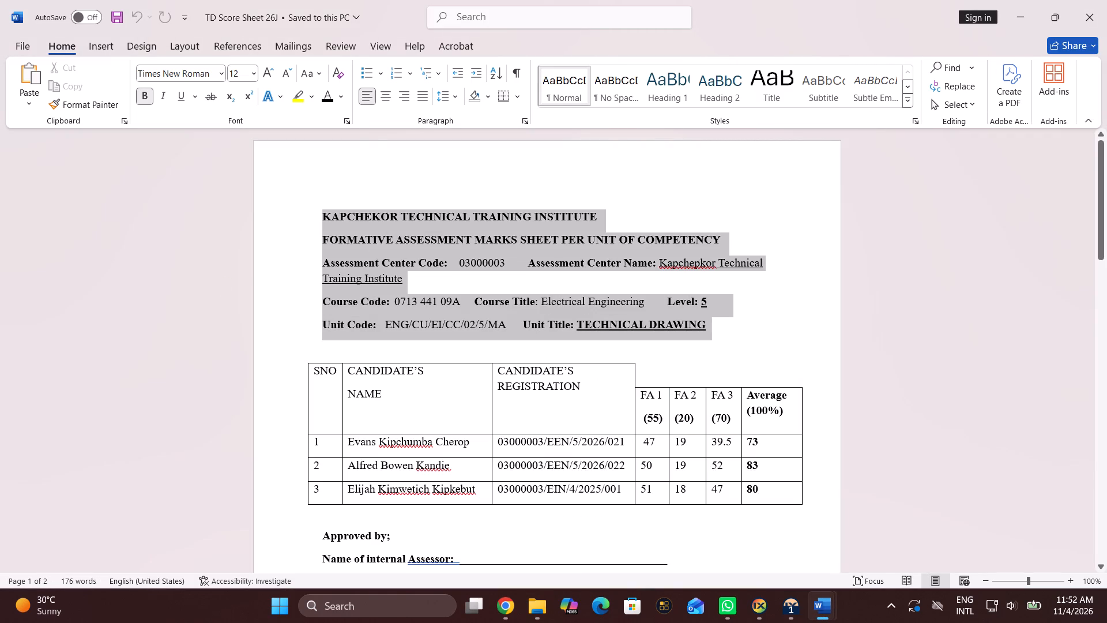
drag(738, 324, 739, 328)
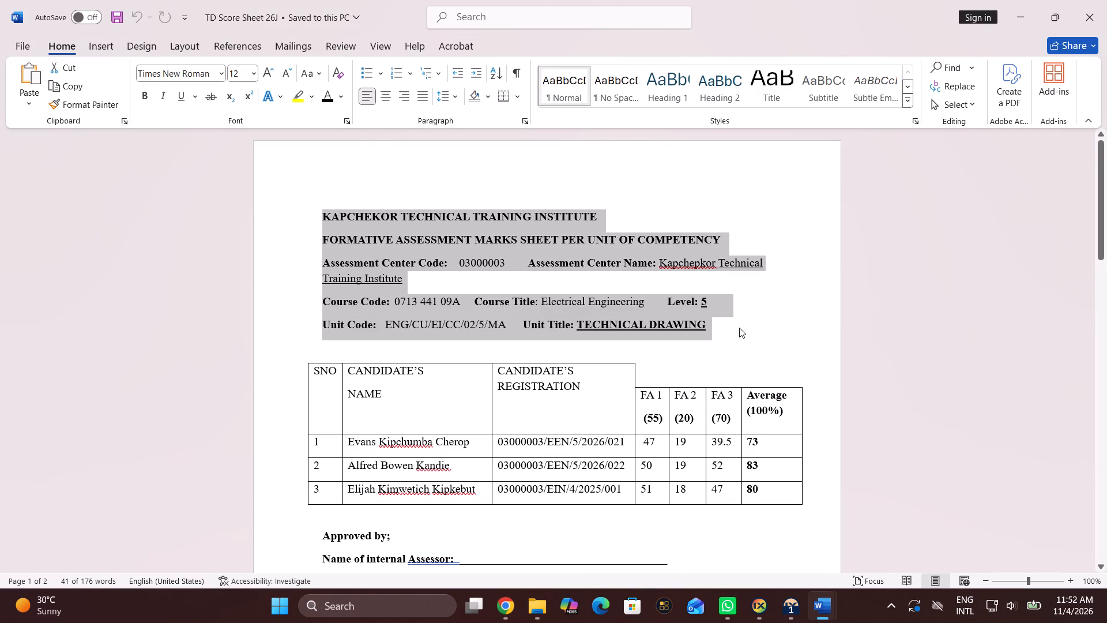
key(ctrl+c)
In TD L5, replace the logo and heading block, down to the unit title line, with the copied TD Score Sheet 26J heading.
scroll(672, 388, down, 5)
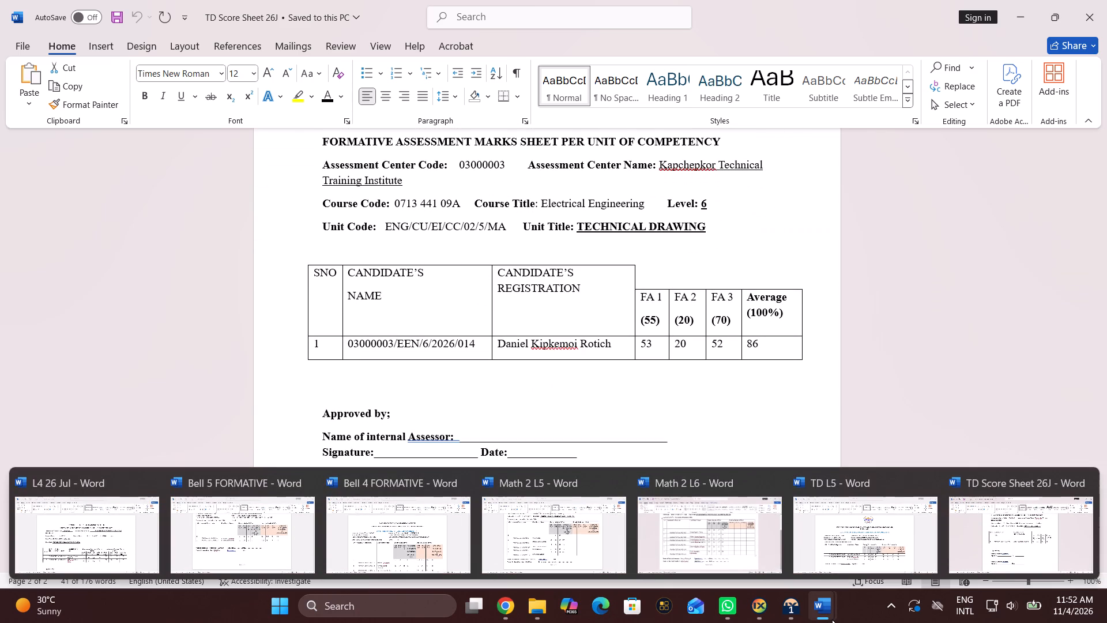
click(872, 525)
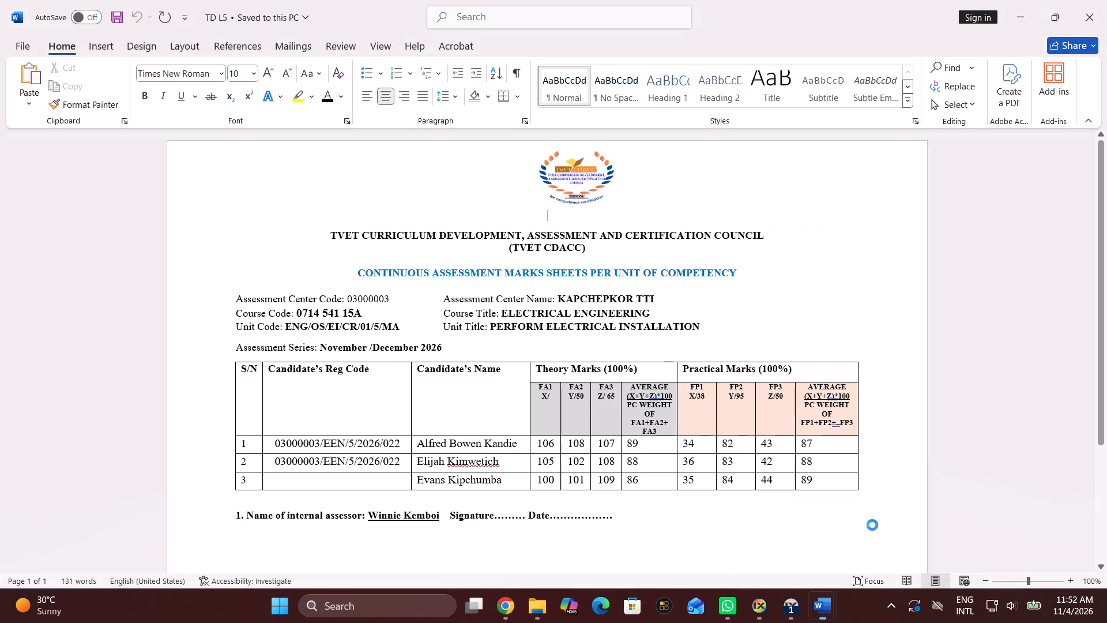
drag(514, 166, 572, 163)
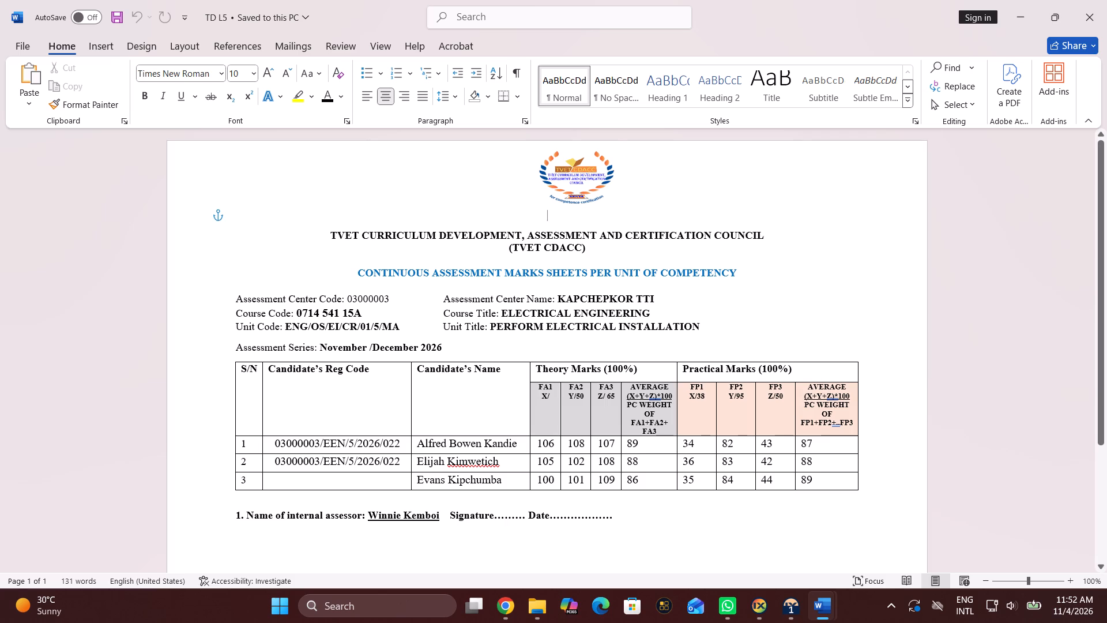
drag(572, 163, 713, 340)
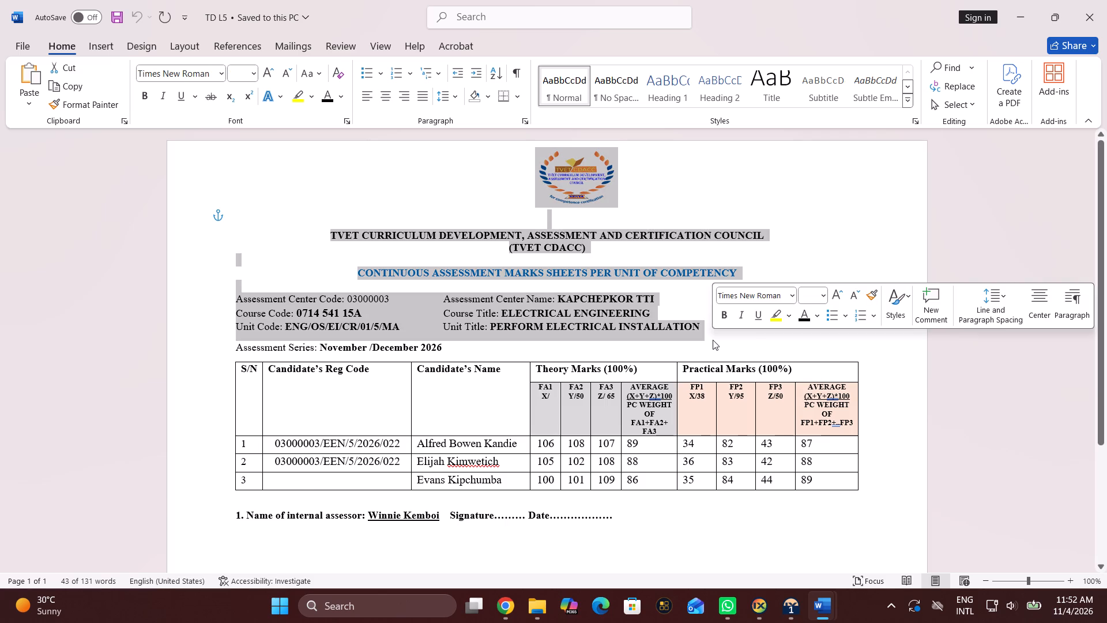
key(ctrl+v)
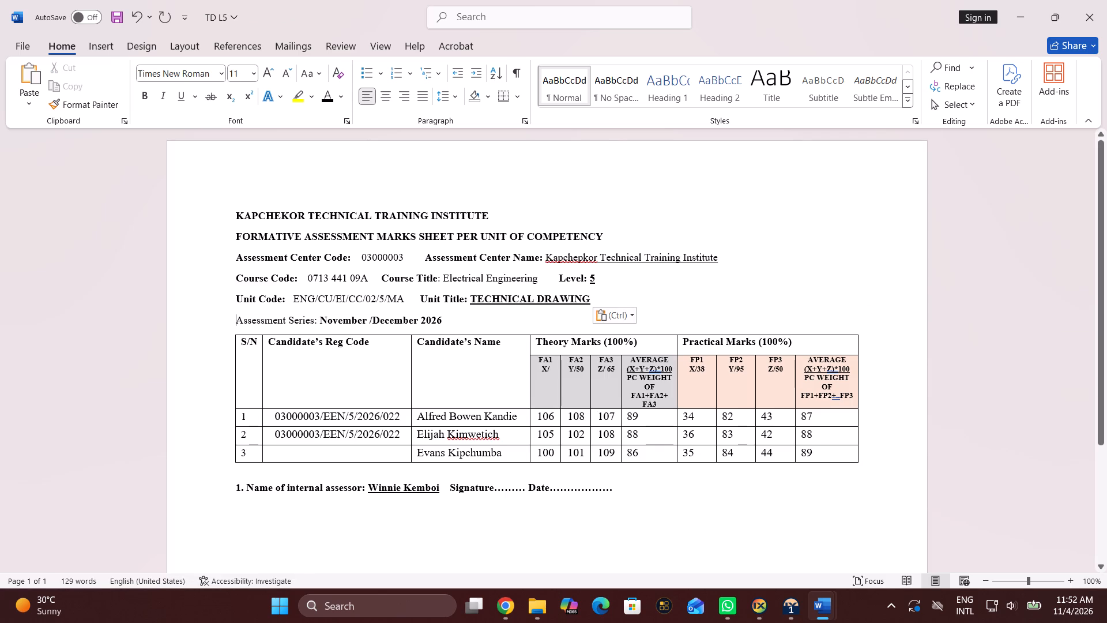
Center the institute name and the FORMATIVE ASSESSMENT MARKS SHEET PER UNIT OF COMPETENCY line.
drag(234, 212, 539, 227)
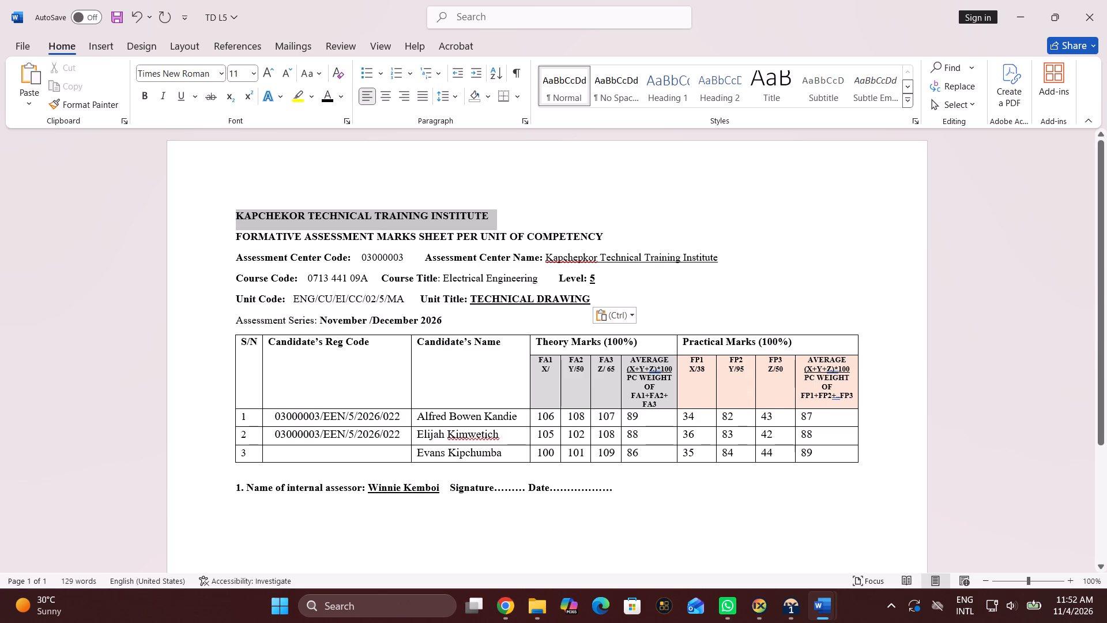
drag(539, 227, 626, 235)
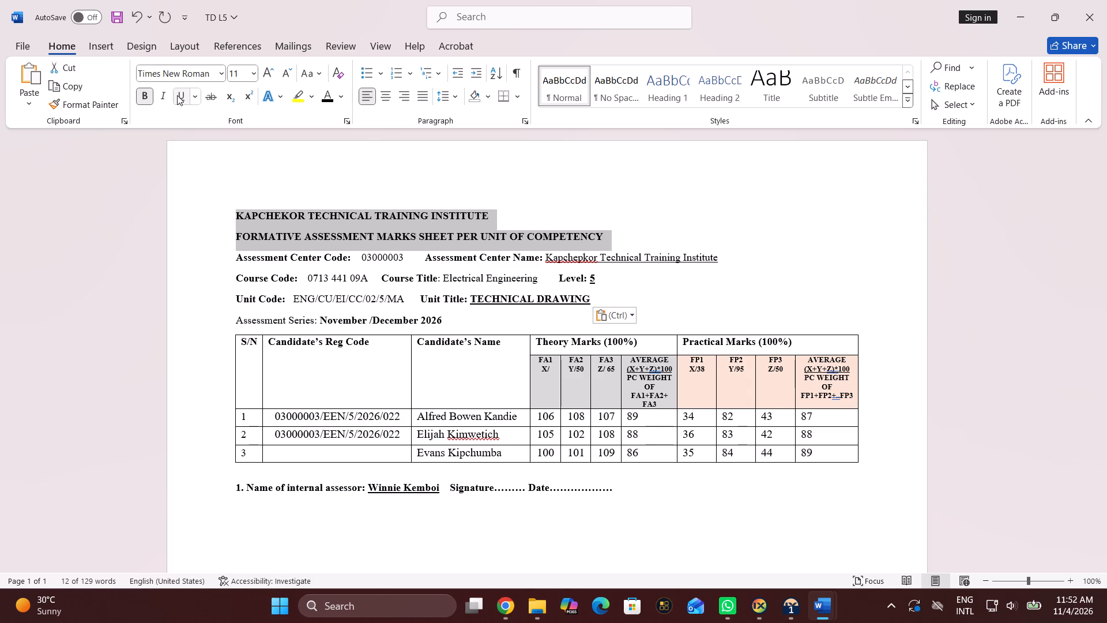
click(386, 101)
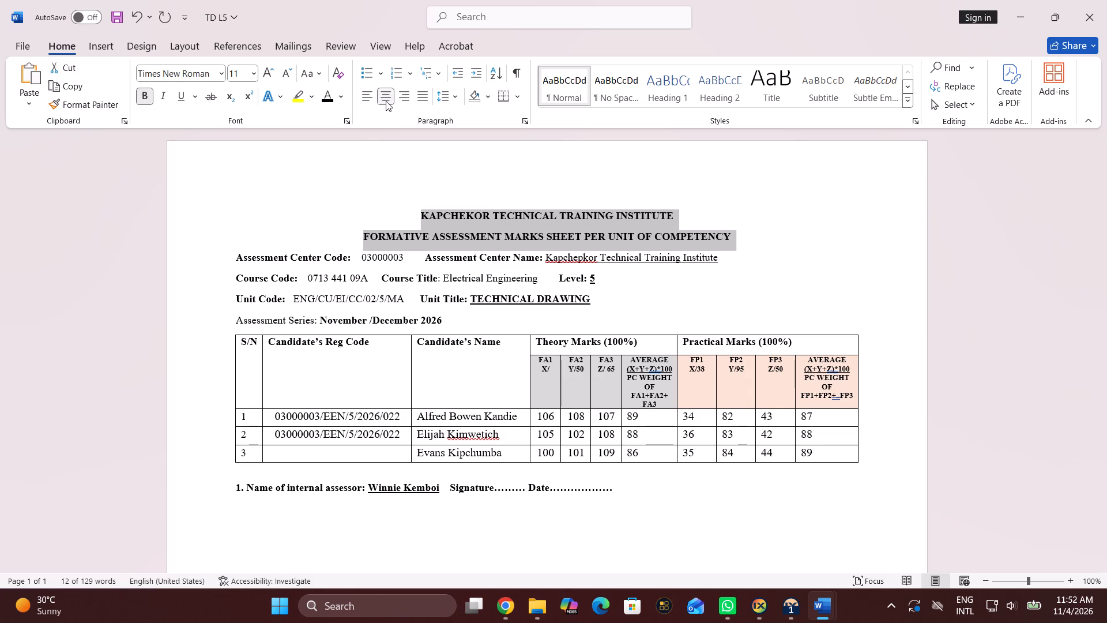
Copy the blue CONTINUOUS FORMATIVE ASSESSMENT MARKS SHEETS line from Math 2 L6 onto a new line below the TD L5 titles.
click(737, 232)
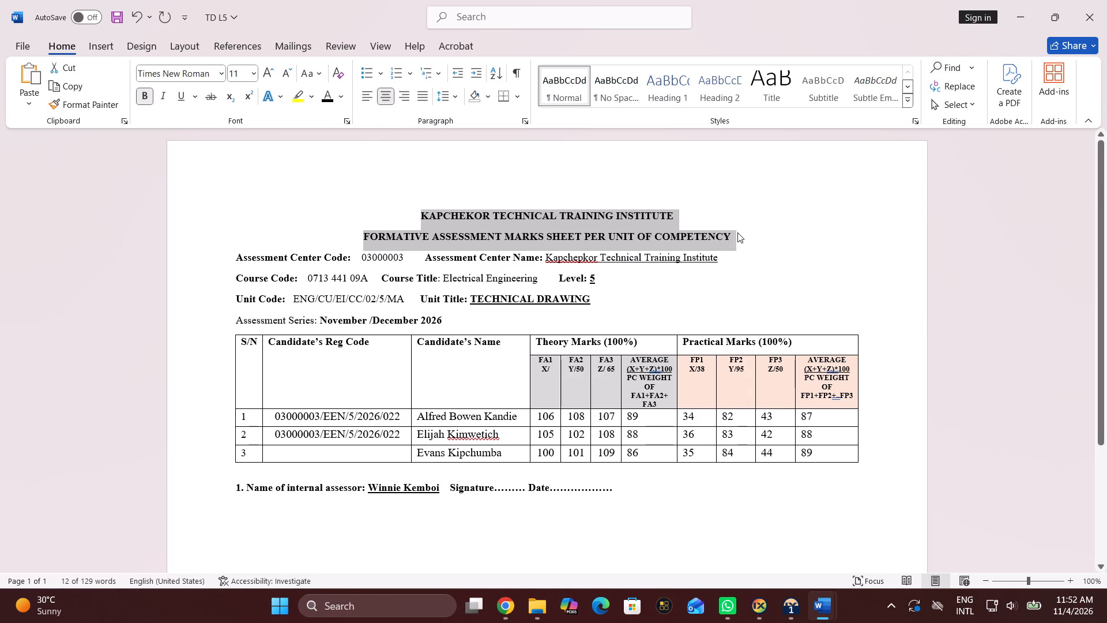
key(Return)
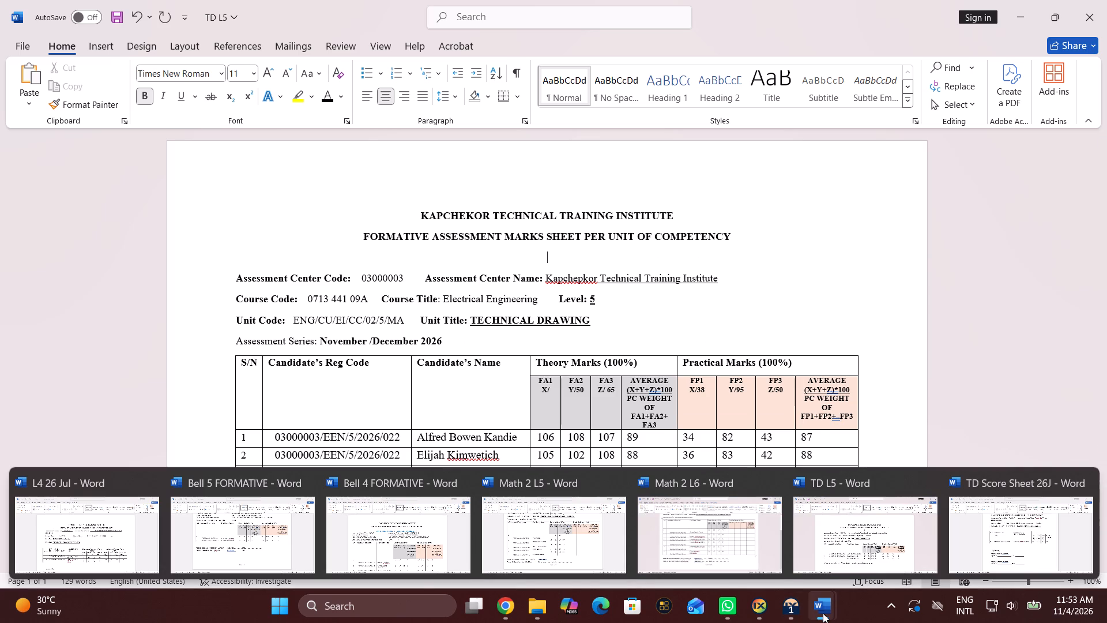
click(676, 535)
scroll(605, 341, up, 6)
drag(717, 245, 502, 260)
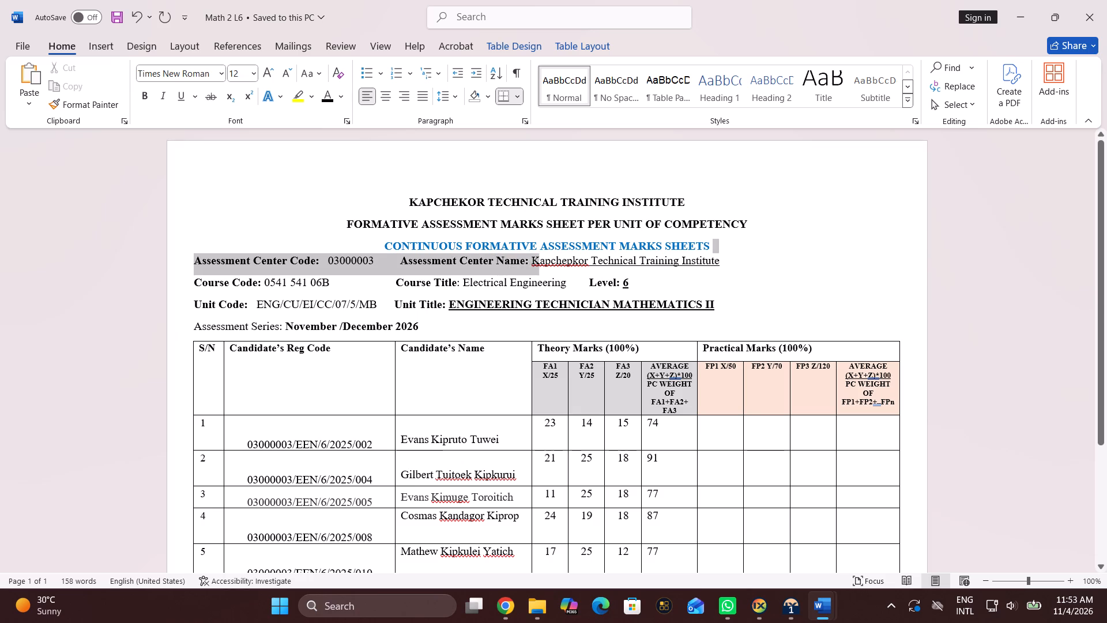
drag(502, 260, 406, 247)
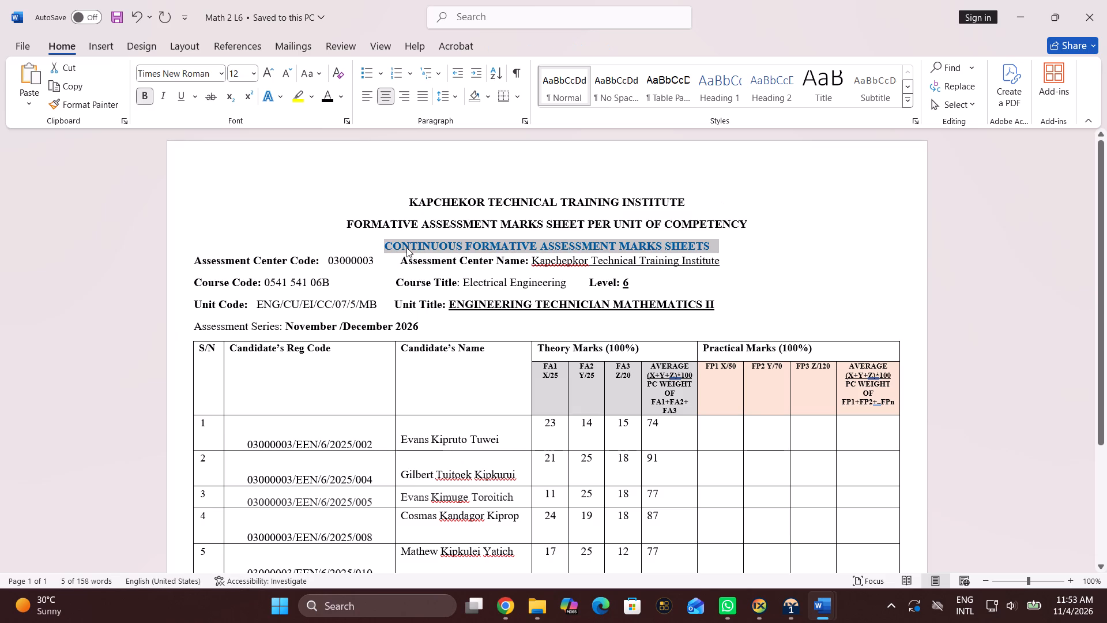
key(ctrl+c)
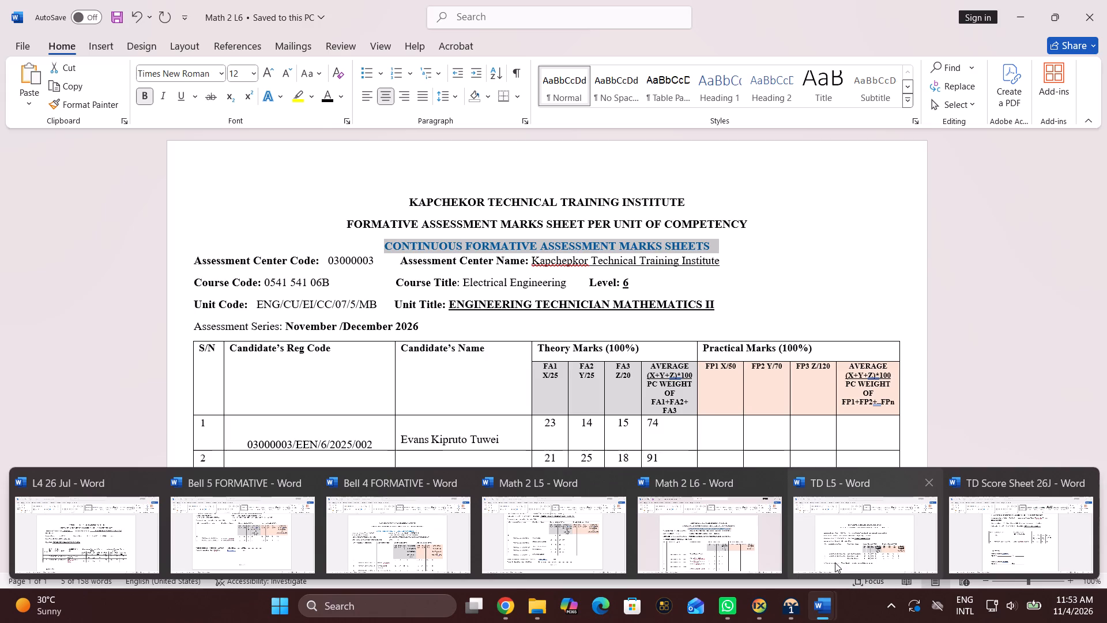
click(838, 556)
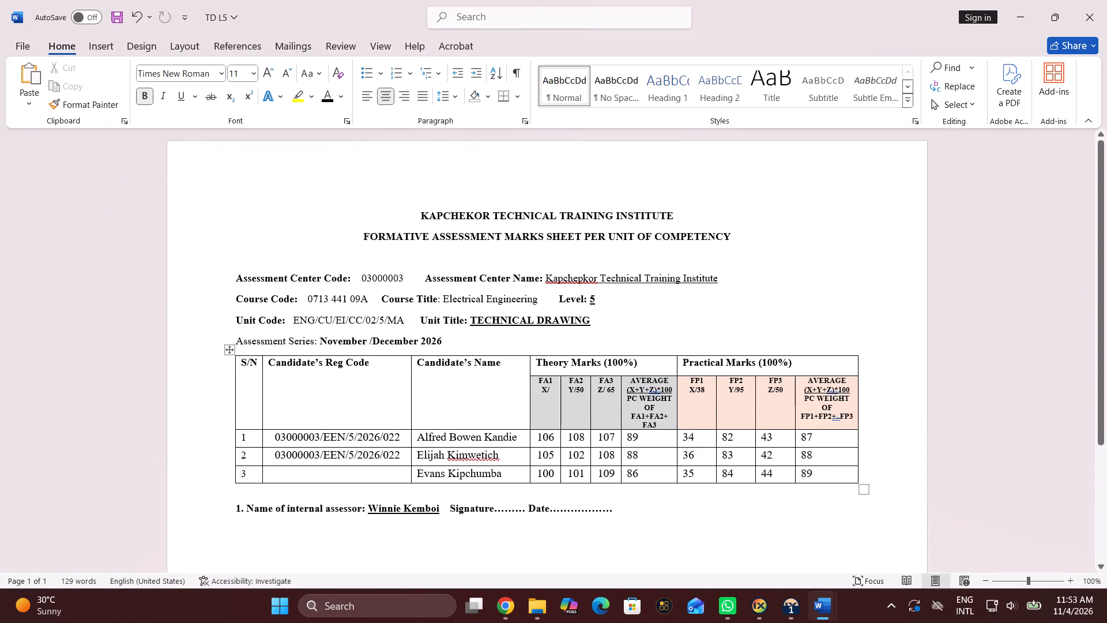
key(ctrl+v)
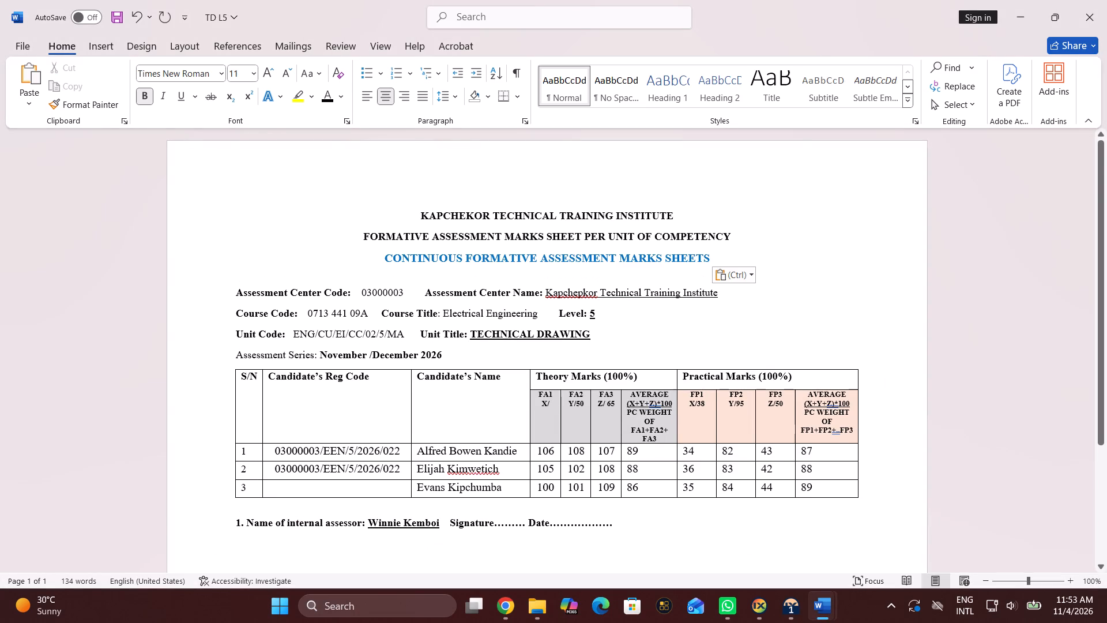
Look over the TD L5 marks table, and switch to the browser to view the submitted Project Crab task page.
scroll(747, 321, down, 3)
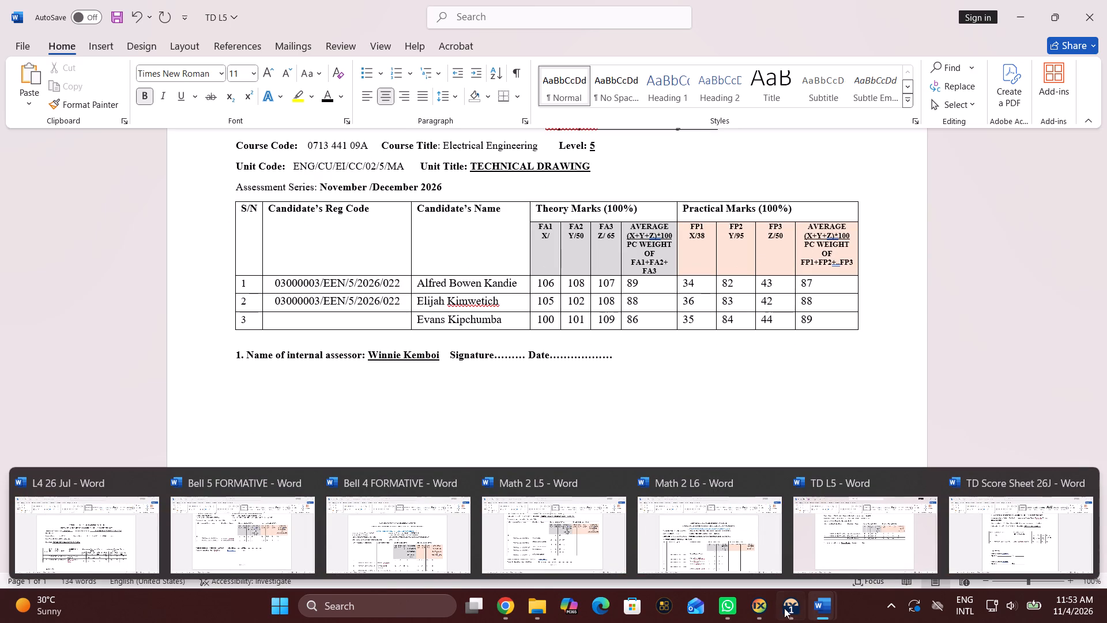
click(797, 553)
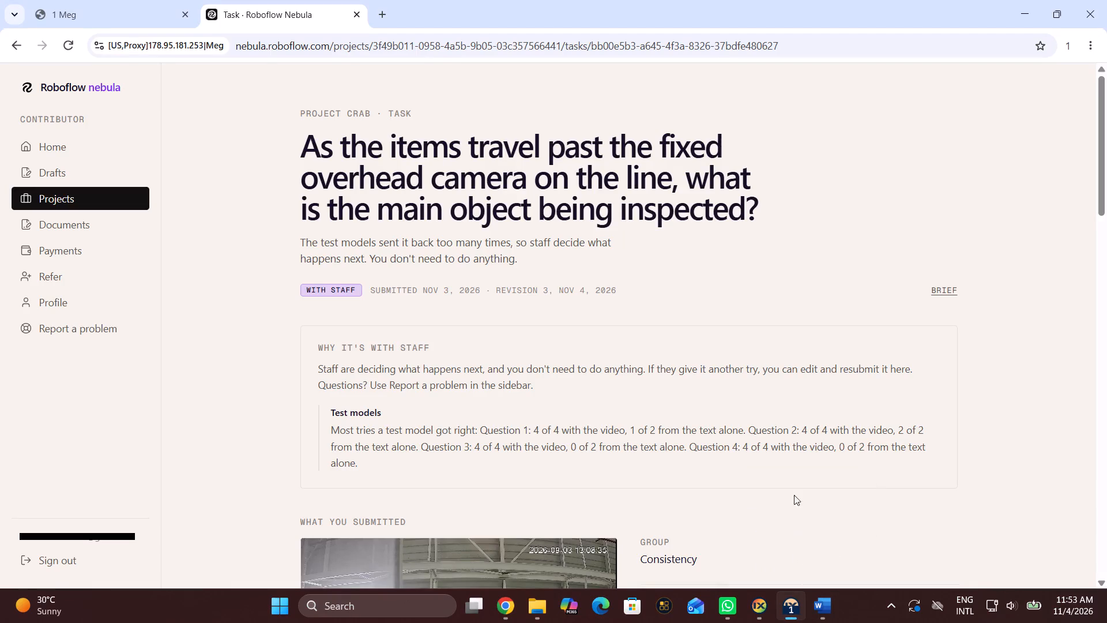
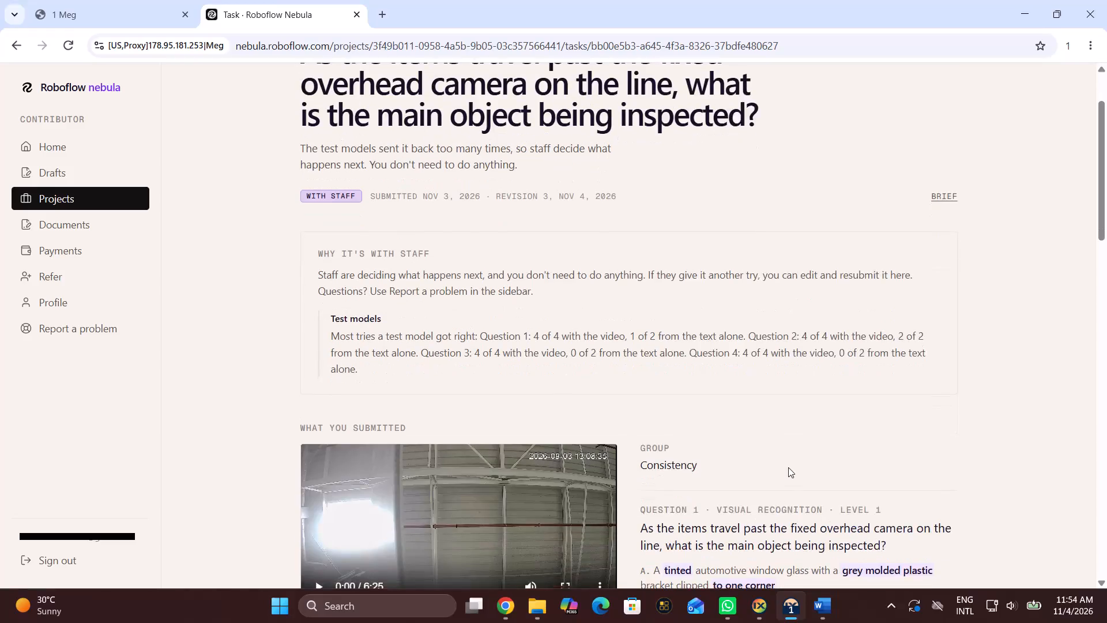
Read through the submitted task page, covering the test model feedback and the four submitted questions with their notes.
scroll(788, 467, down, 4)
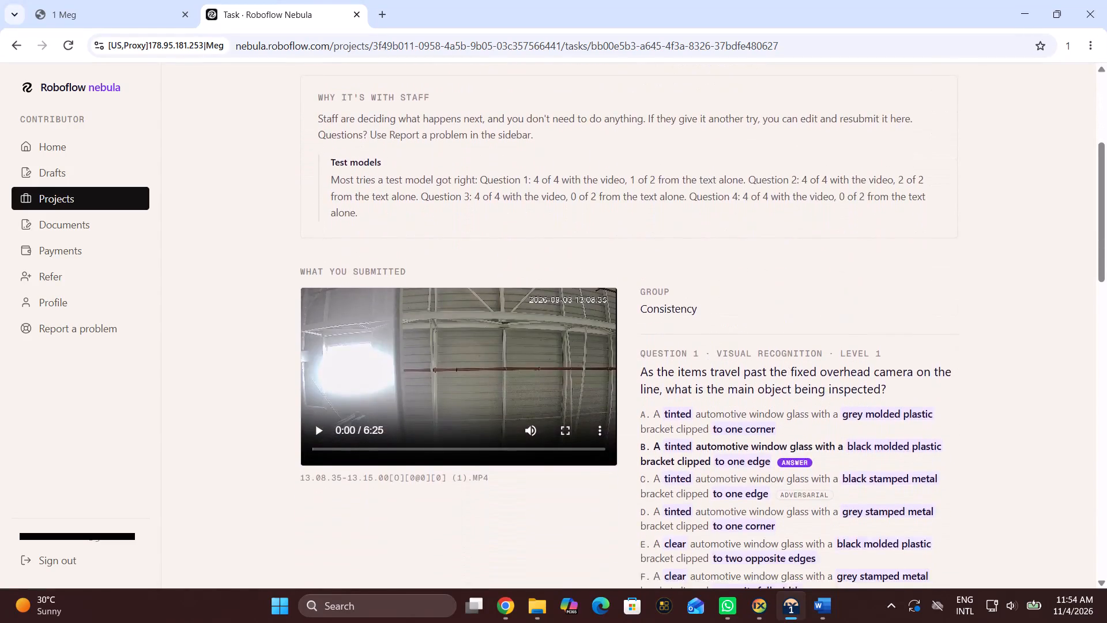
scroll(788, 467, down, 8)
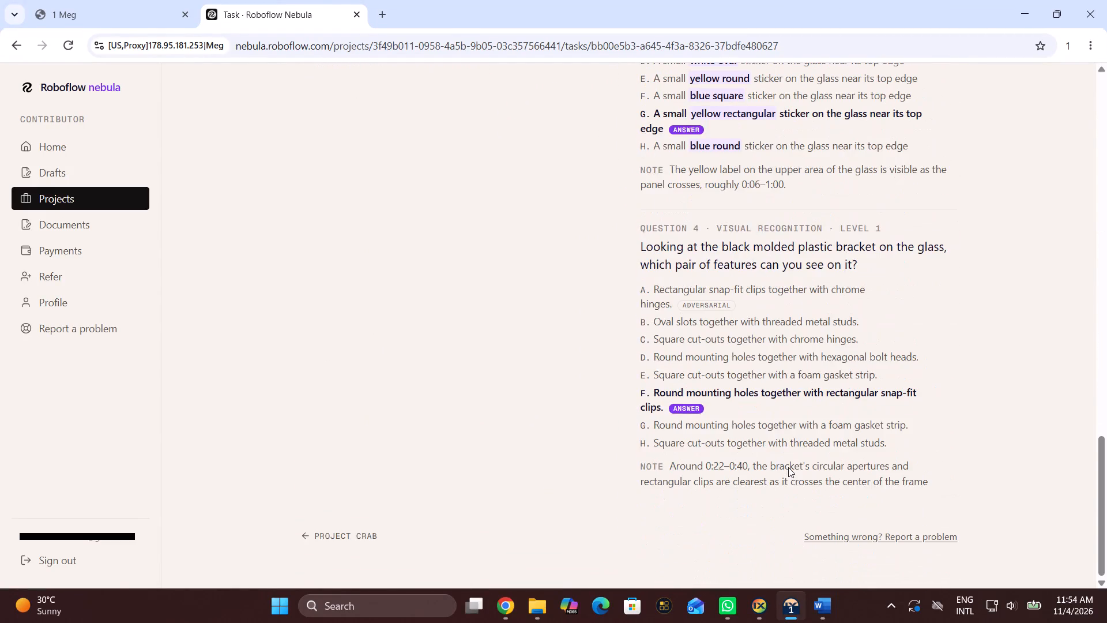
scroll(788, 467, up, 8)
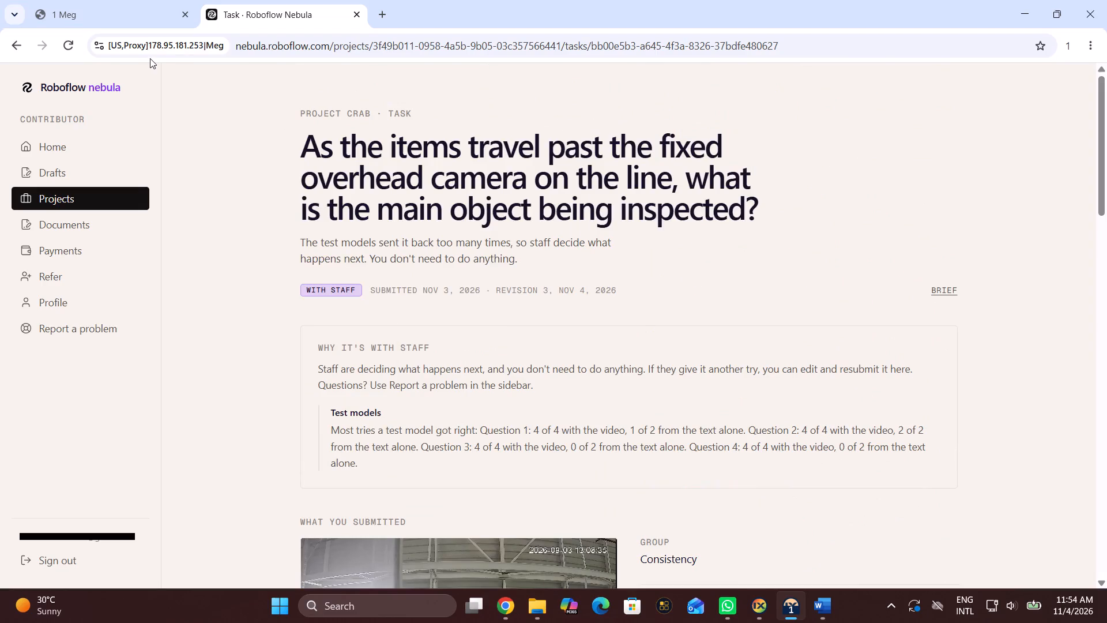
Open Project Crab from the projects list and look over its brief, leaderboard and submitted task status.
click(72, 202)
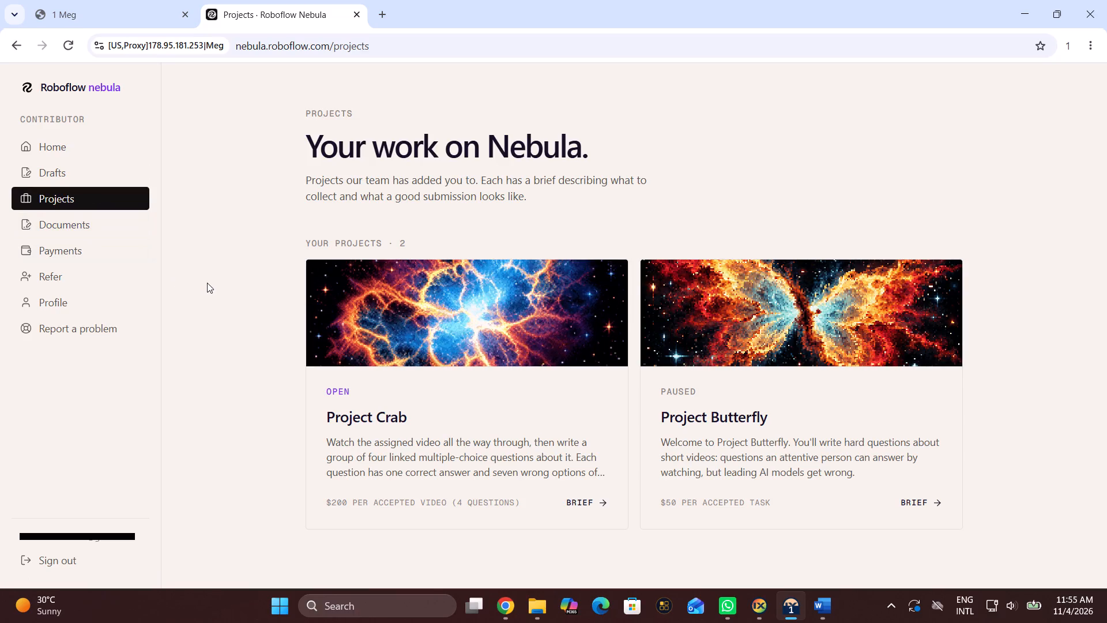
scroll(401, 387, down, 4)
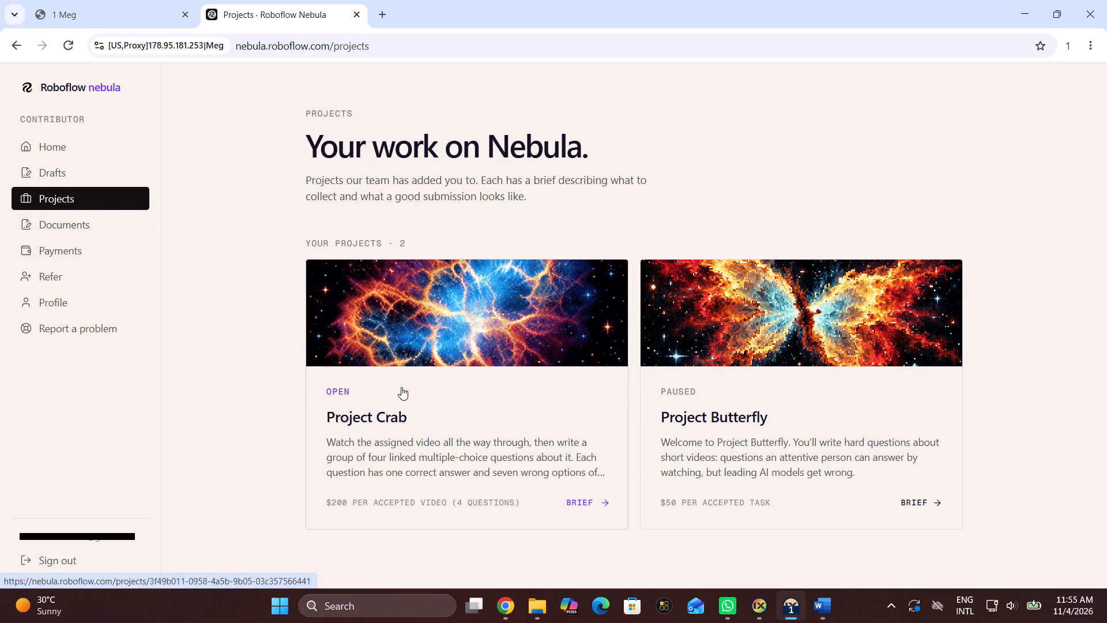
scroll(401, 387, down, 1)
scroll(370, 367, right, 1)
scroll(413, 335, down, 2)
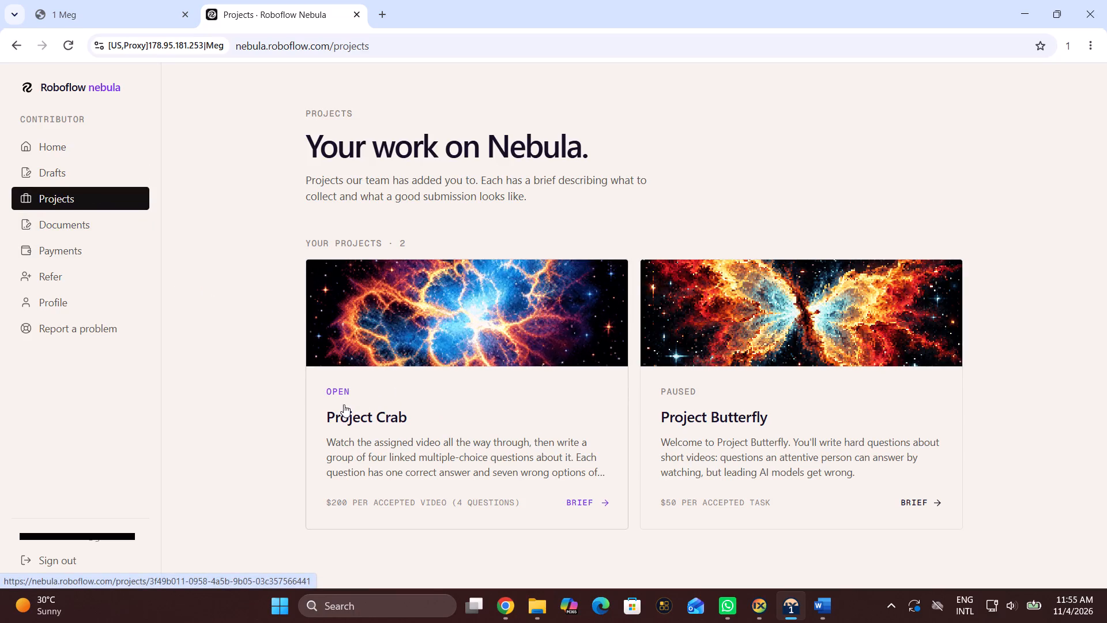
click(343, 389)
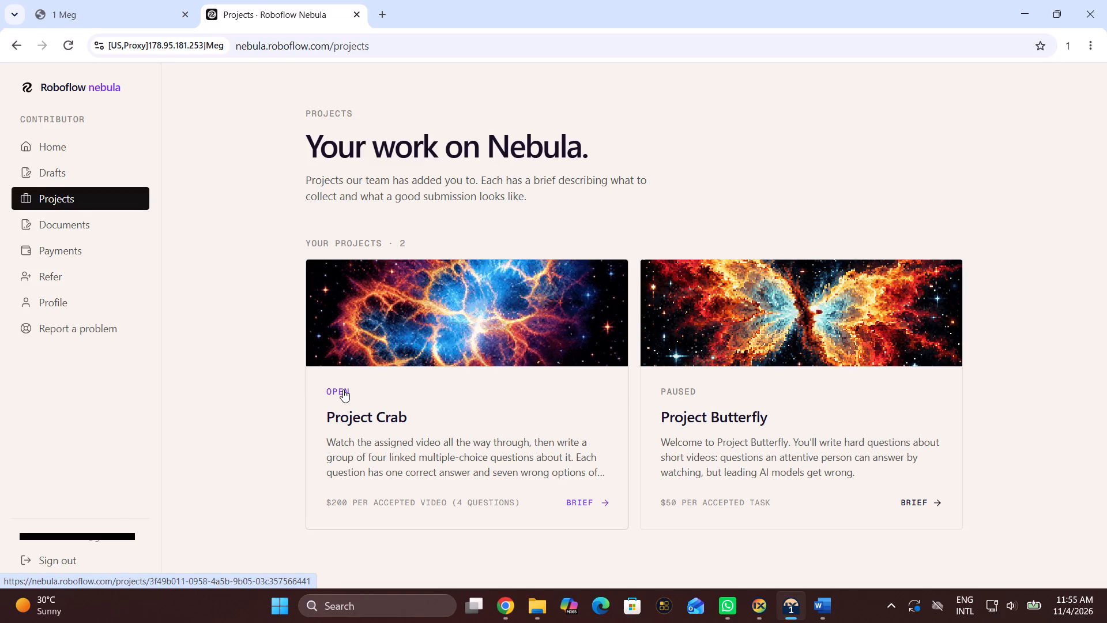
scroll(604, 436, down, 2)
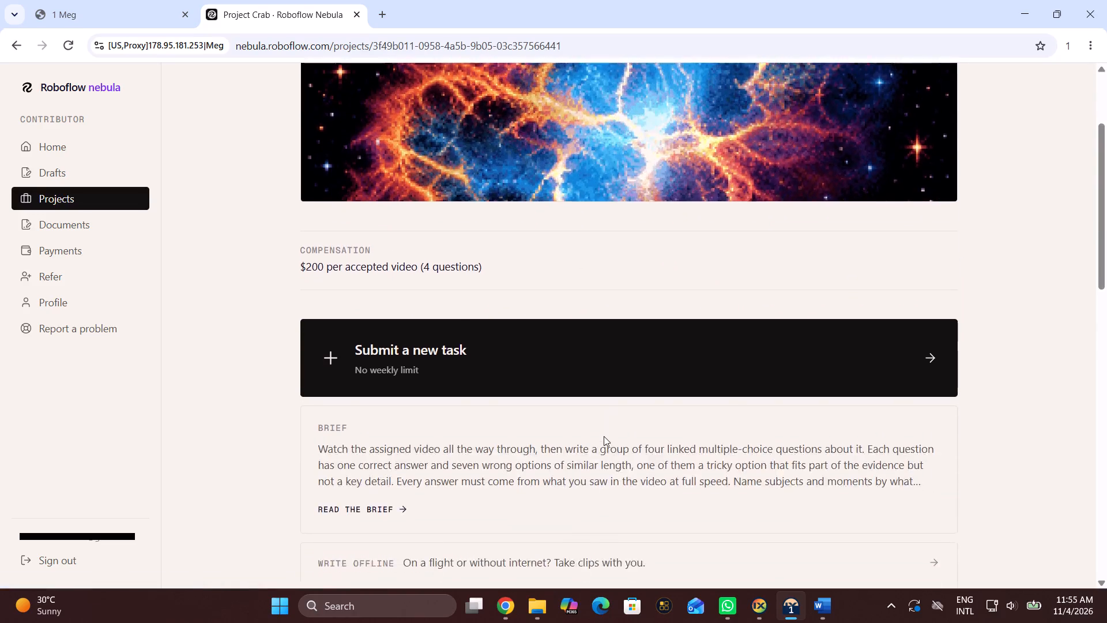
scroll(604, 436, down, 3)
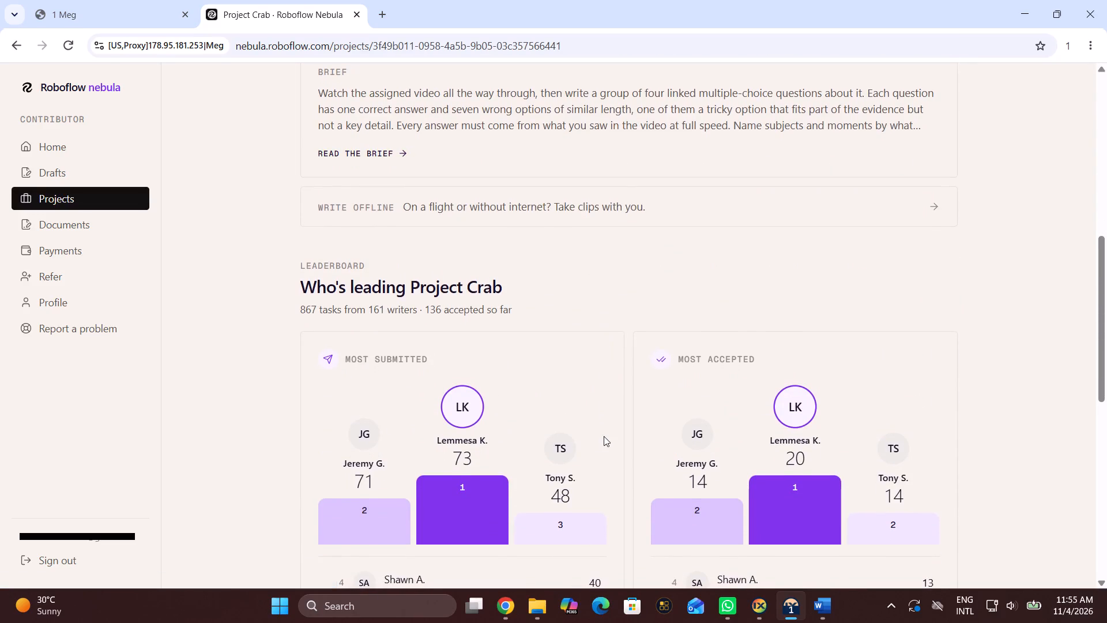
scroll(604, 436, down, 3)
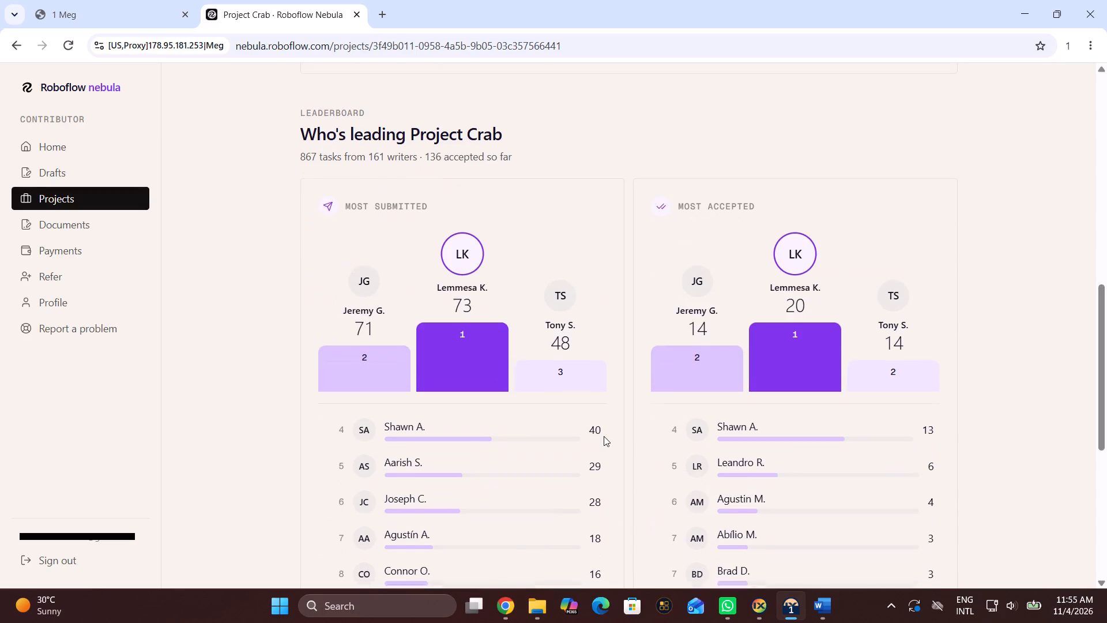
scroll(604, 436, down, 4)
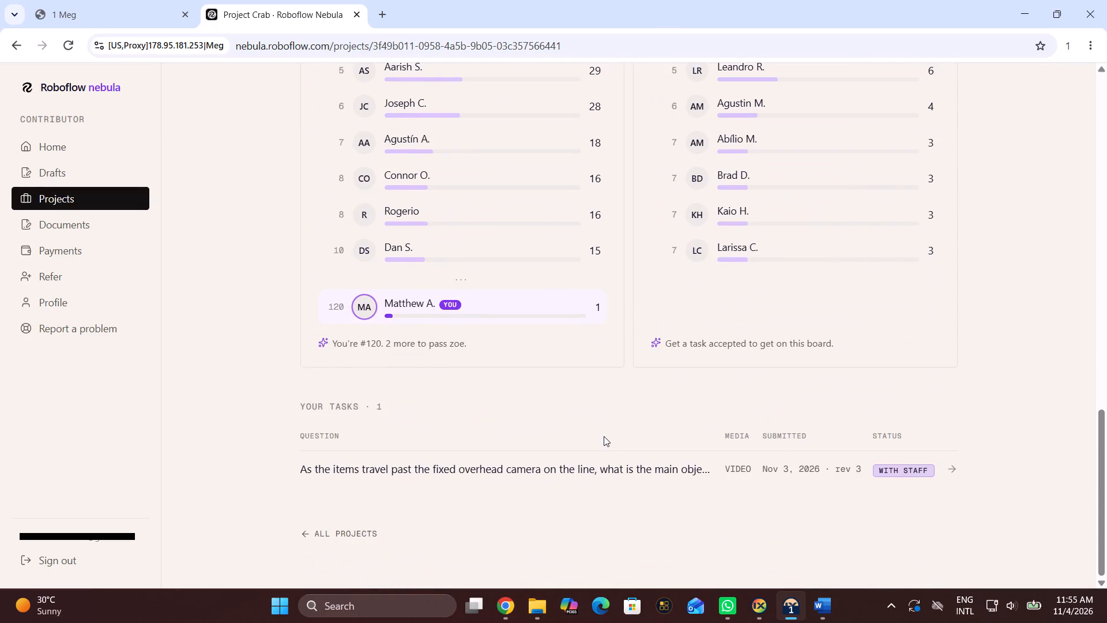
scroll(604, 436, up, 8)
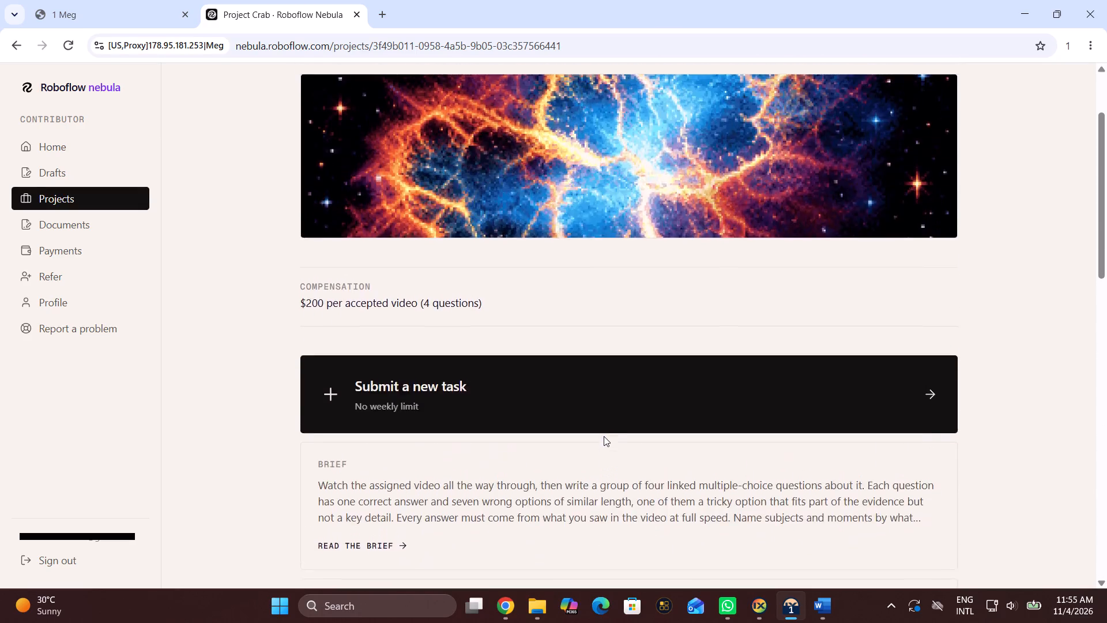
scroll(604, 436, up, 4)
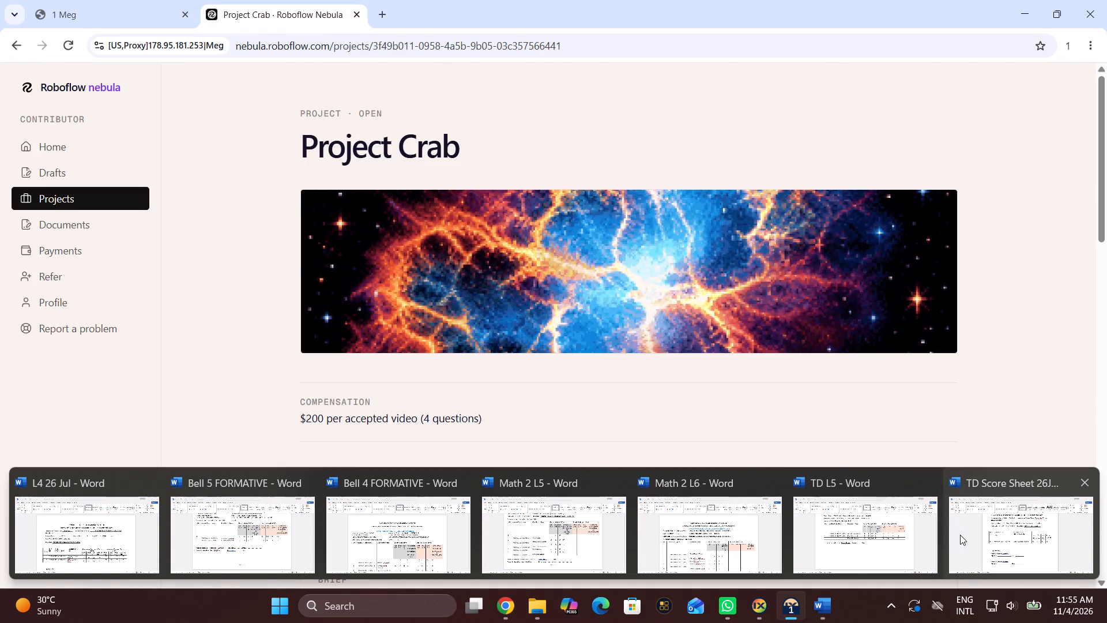
Copy the three candidate names from TD Score Sheet 26J over the names in the TD L5 marks table.
click(1007, 539)
scroll(707, 308, up, 2)
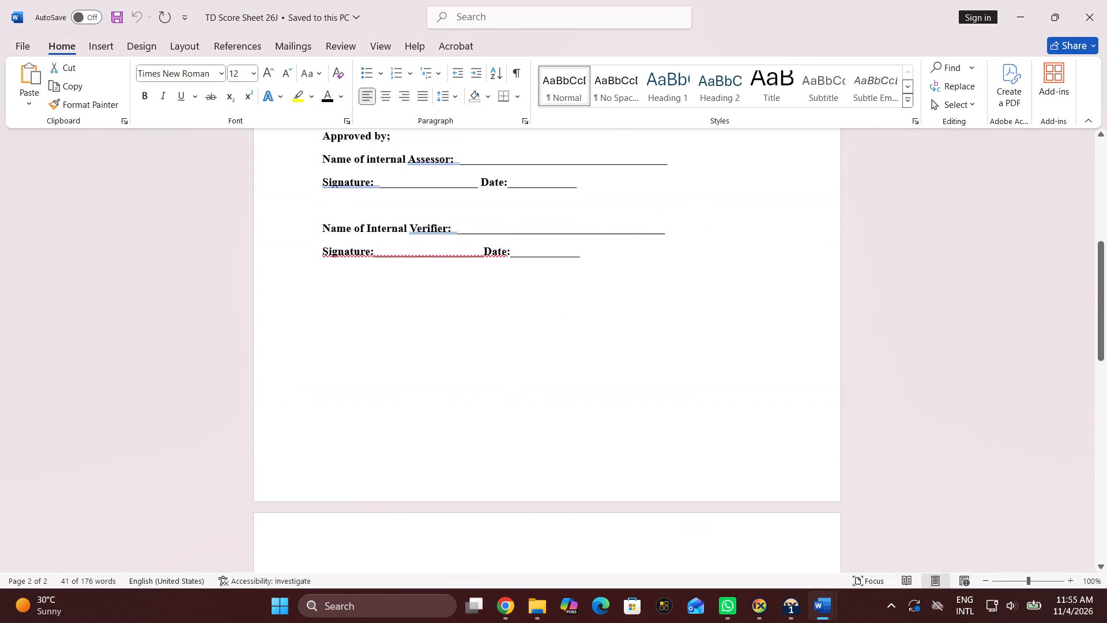
scroll(707, 308, up, 2)
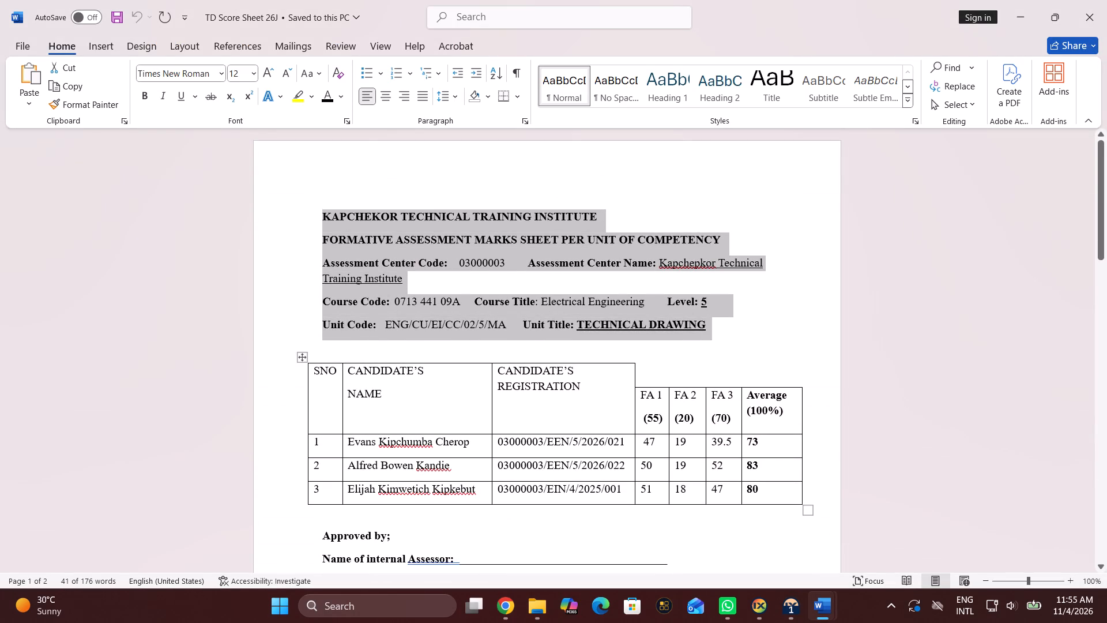
drag(480, 492, 352, 445)
key(ctrl+c)
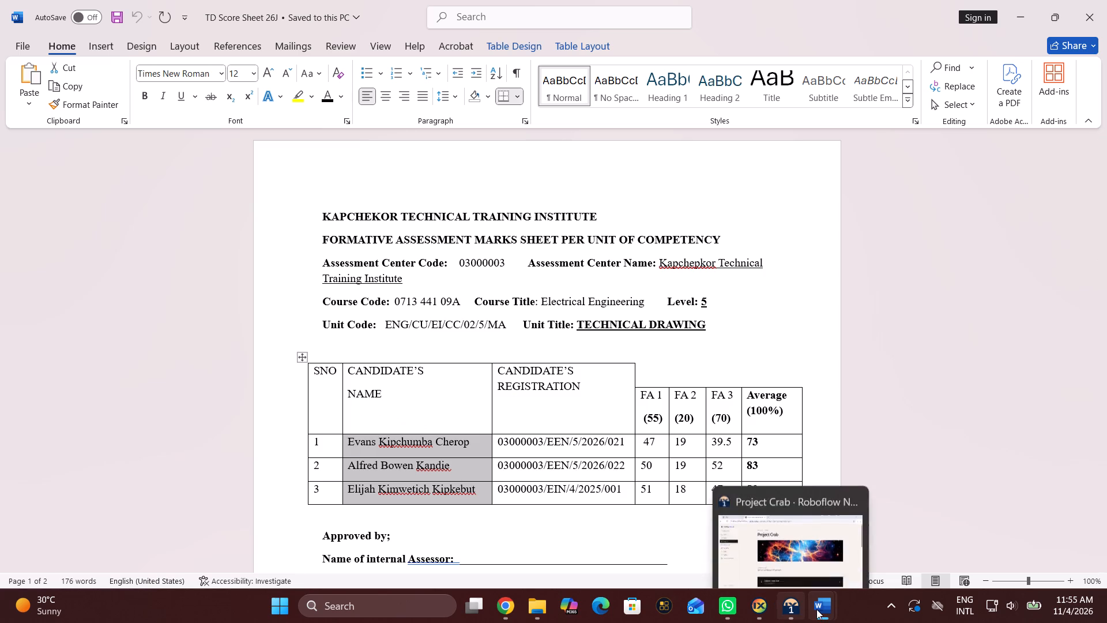
click(878, 532)
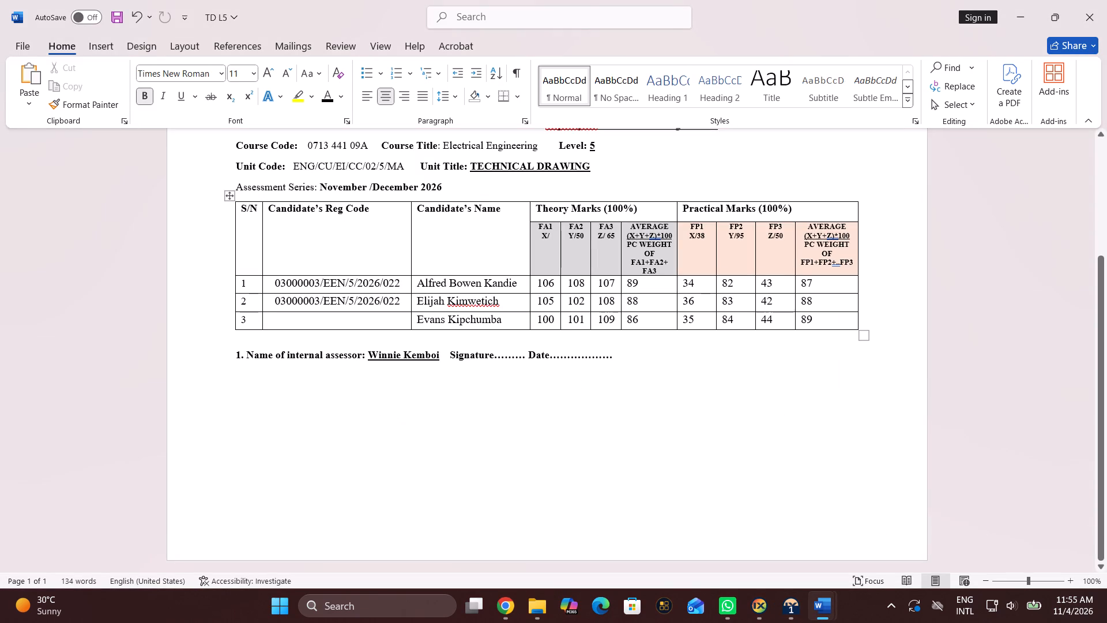
drag(420, 282, 480, 326)
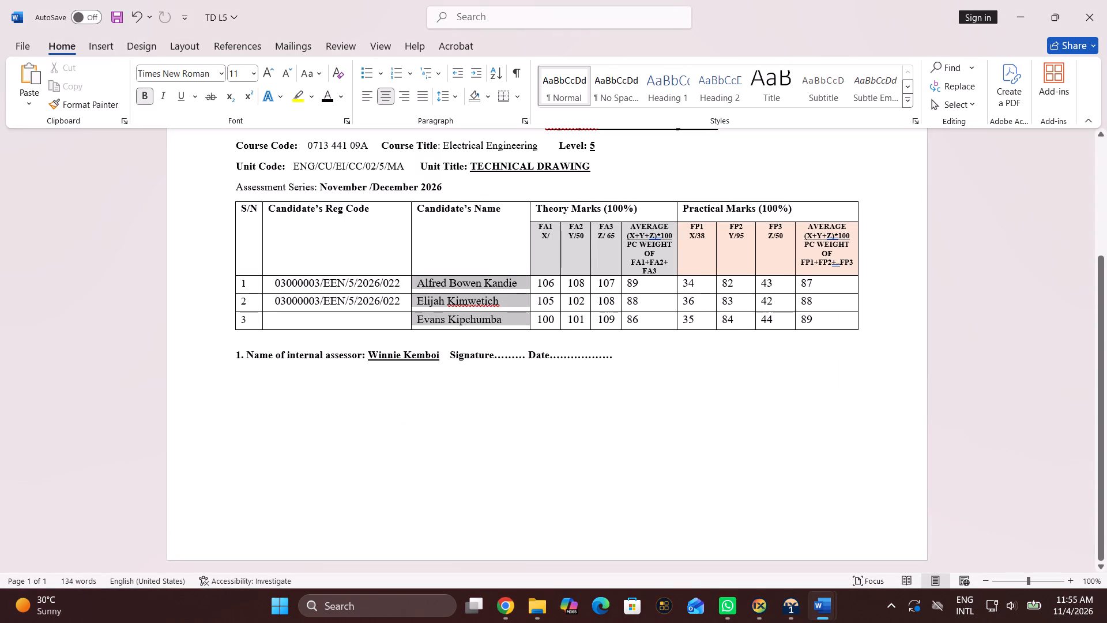
drag(480, 326, 481, 327)
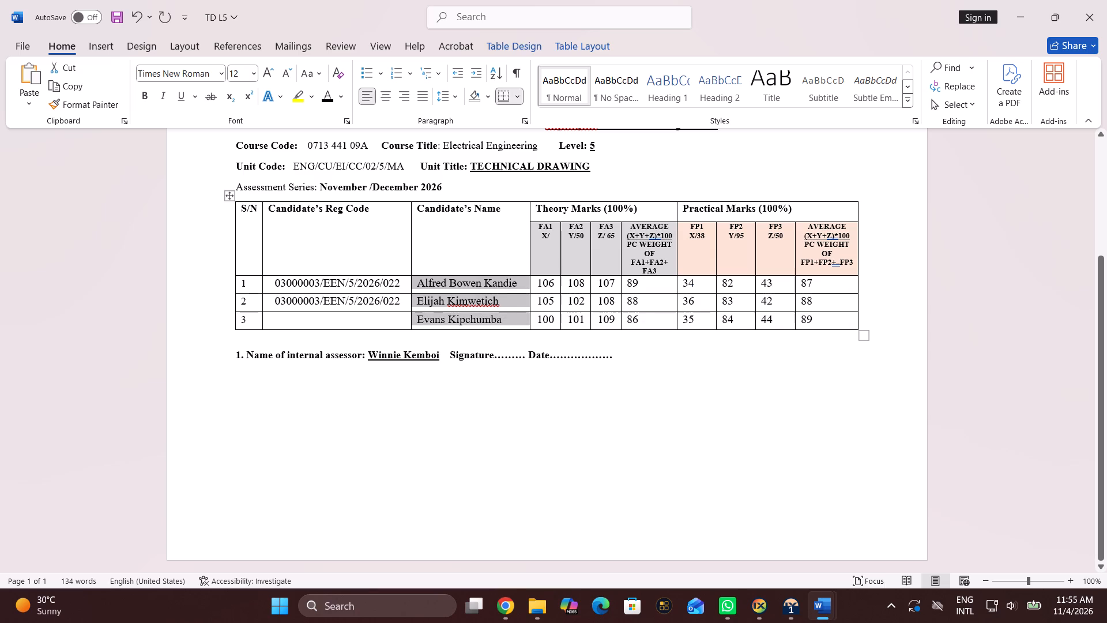
key(ctrl+v)
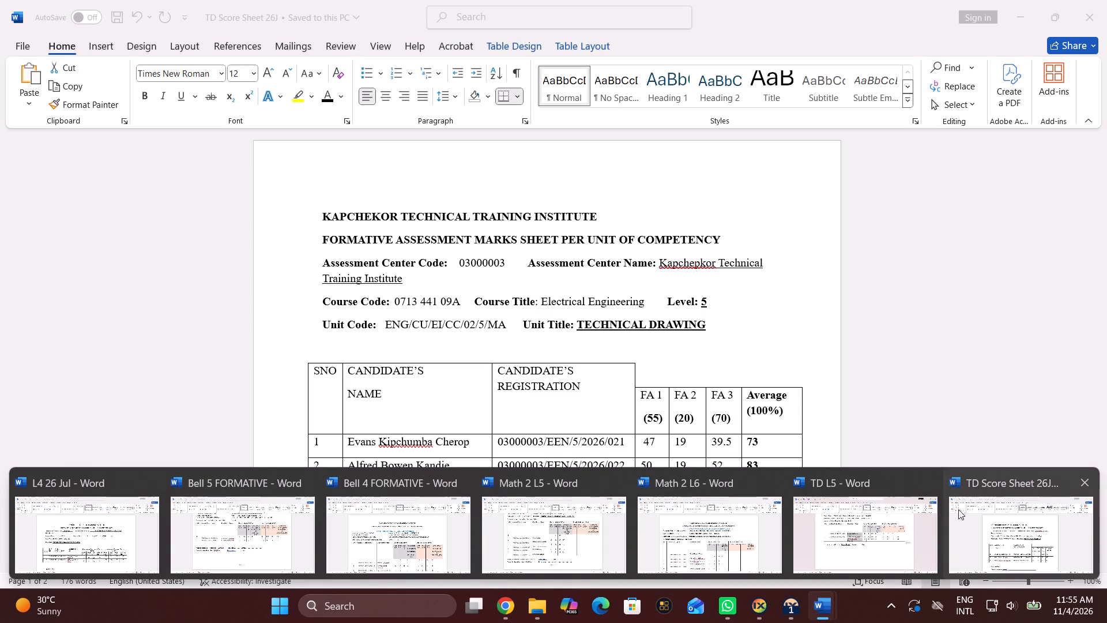
Copy the three candidate registration numbers from TD Score Sheet 26J over the Candidate's Reg Code cells in TD L5.
click(1026, 532)
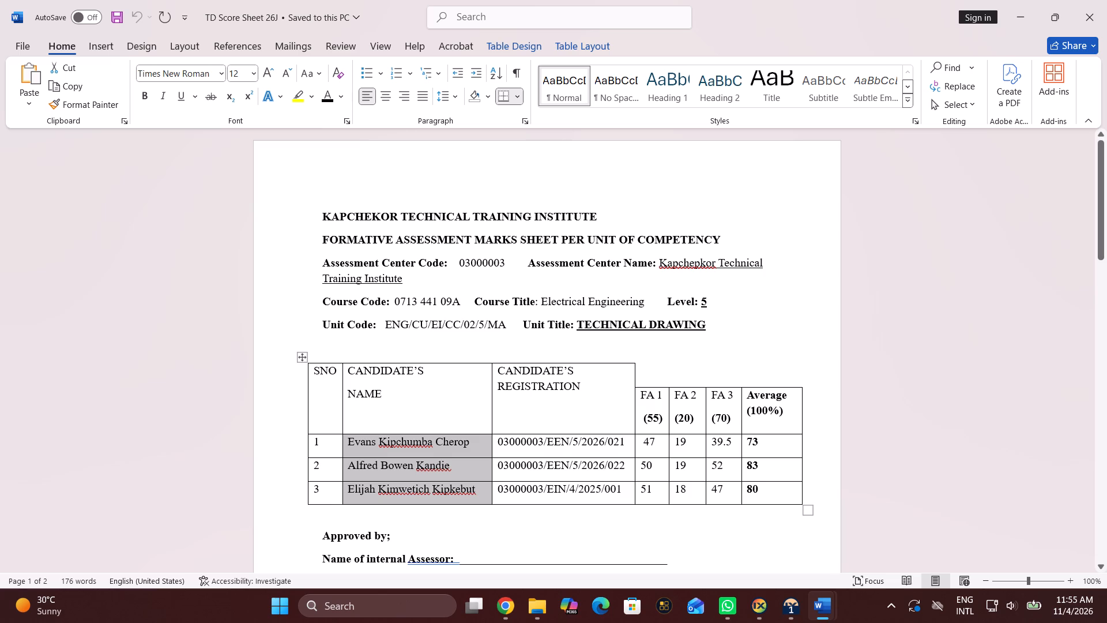
drag(626, 491, 519, 444)
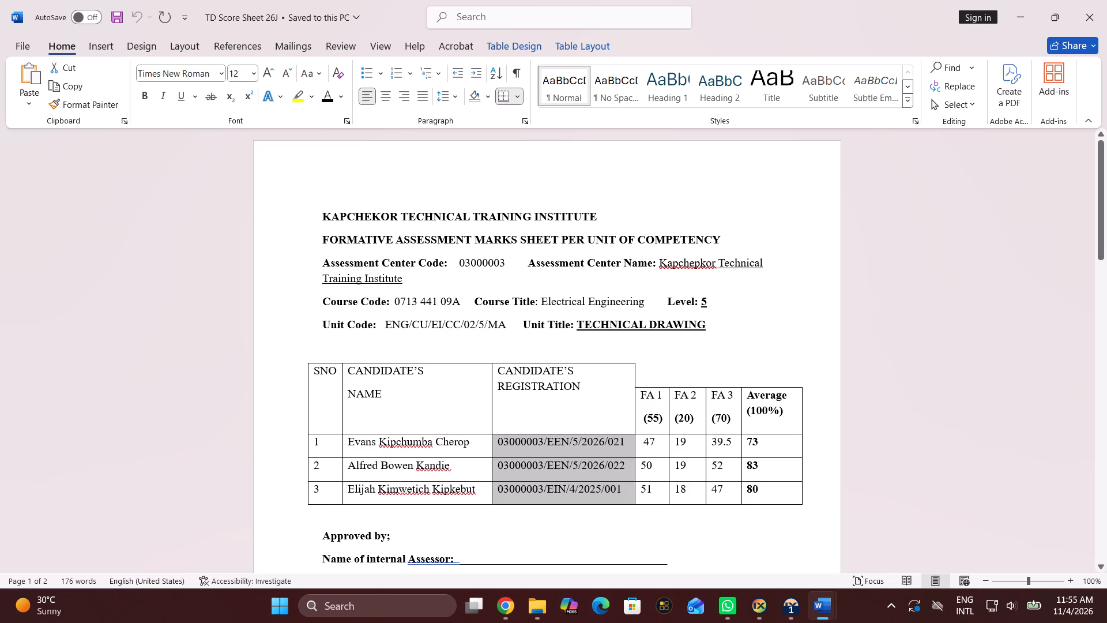
drag(519, 444, 519, 442)
key(ctrl+c)
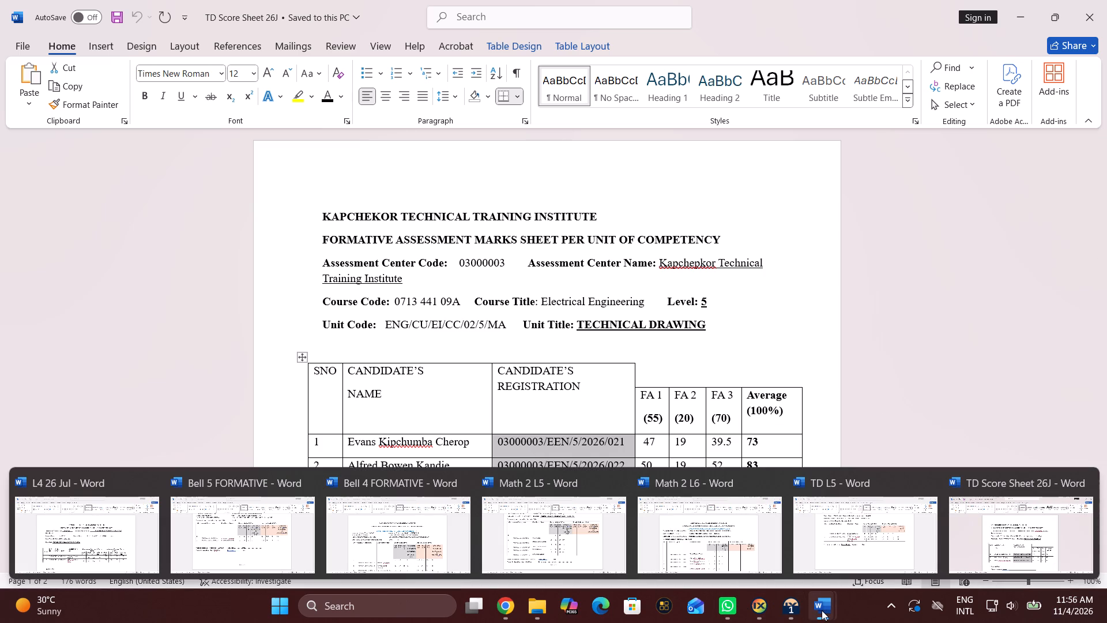
click(848, 543)
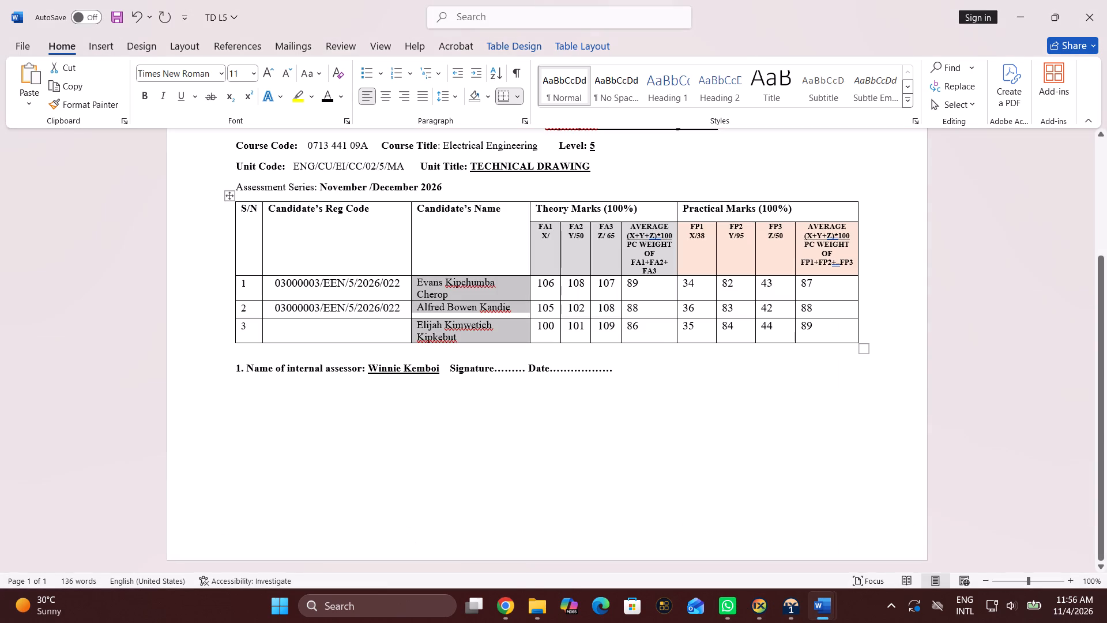
drag(272, 282, 350, 337)
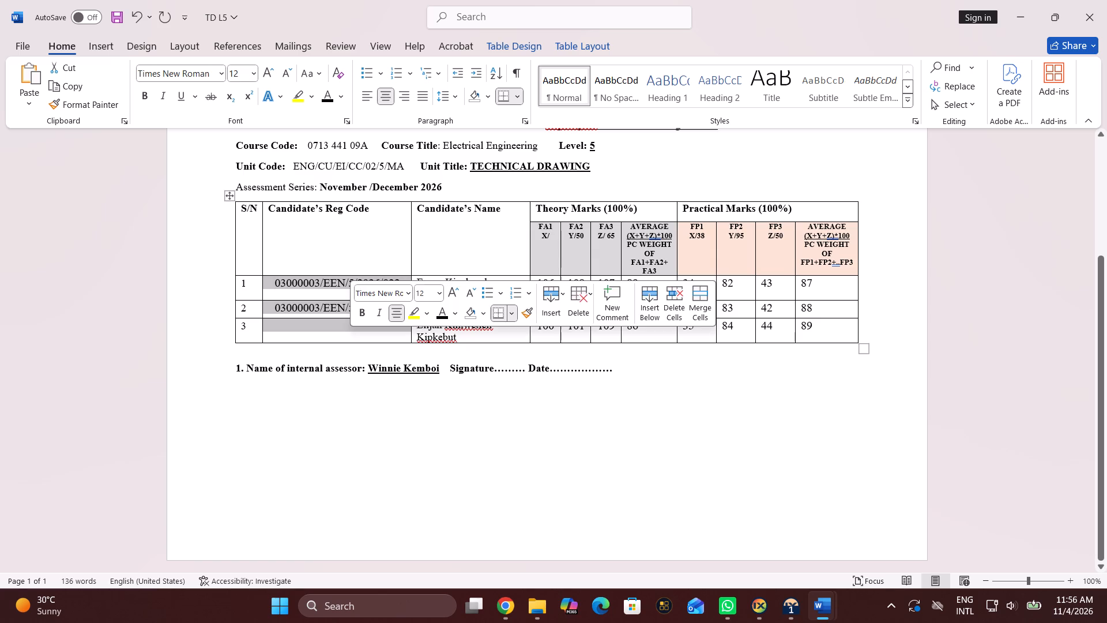
key(ctrl+v)
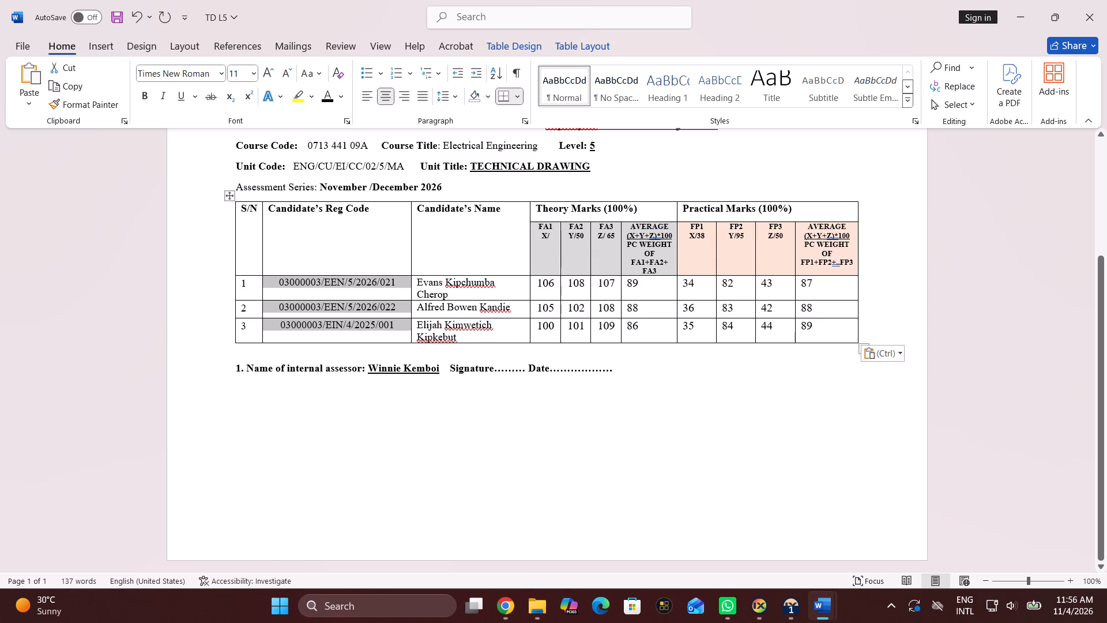
click(494, 449)
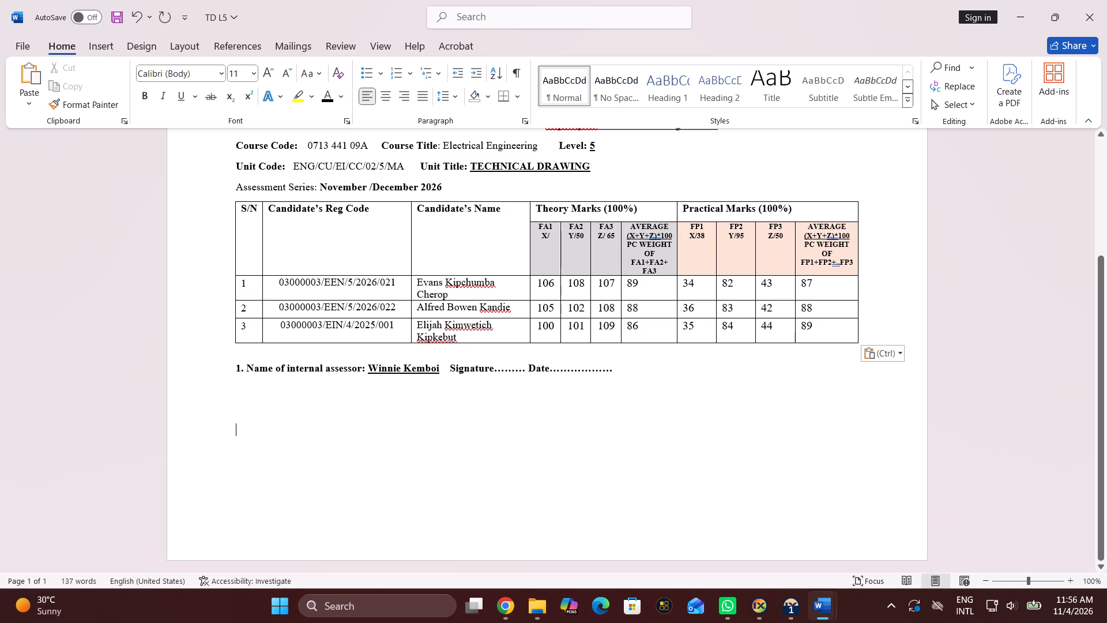
Delete everything after EIN/ in the third candidate's registration code.
drag(396, 326, 371, 327)
drag(371, 327, 351, 328)
drag(351, 328, 347, 328)
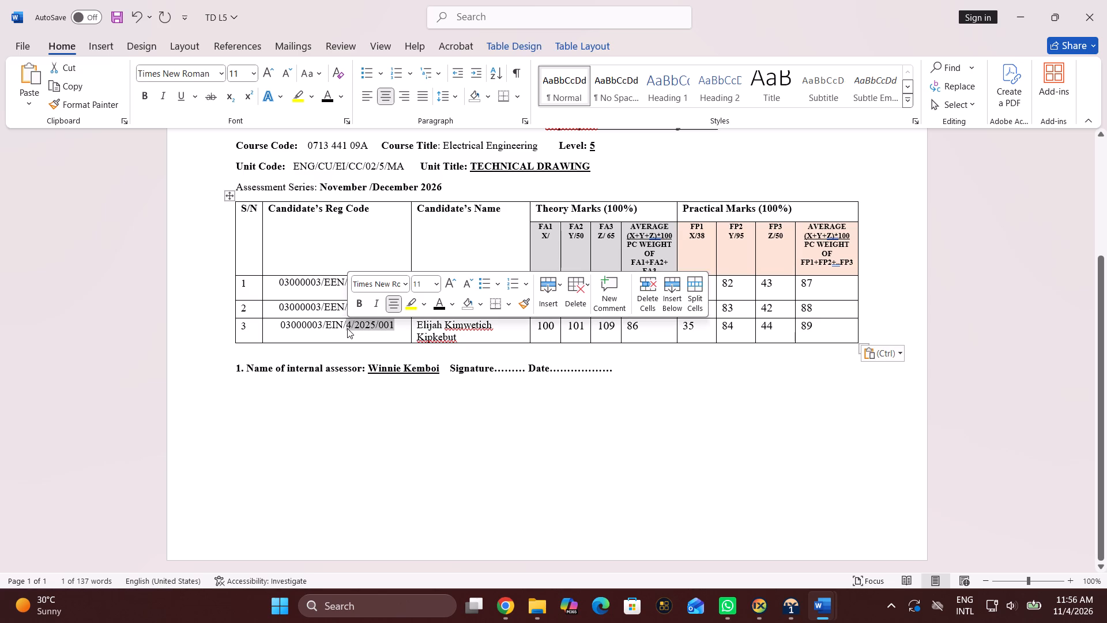
key(BackSpace)
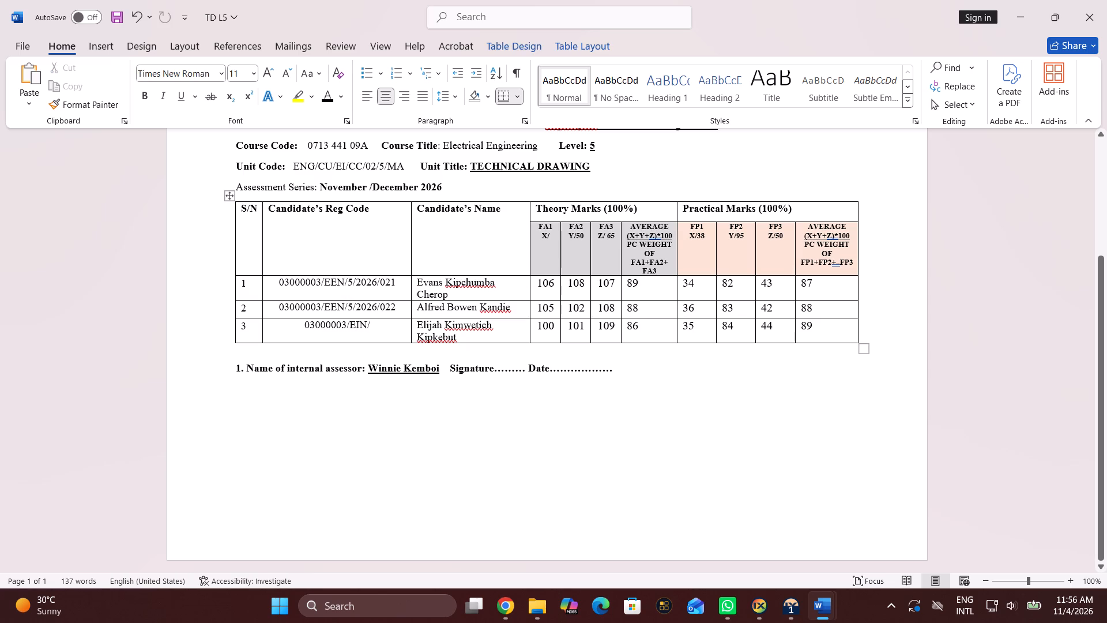
Align the third candidate's registration code to start at the left edge of its cell.
click(302, 323)
click(363, 94)
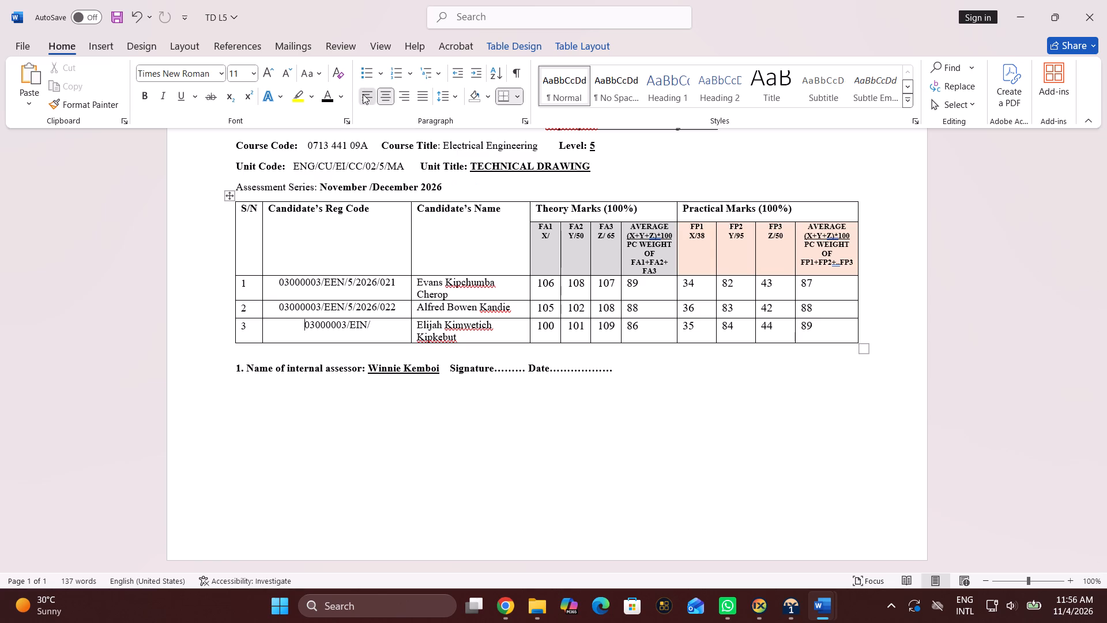
click(363, 94)
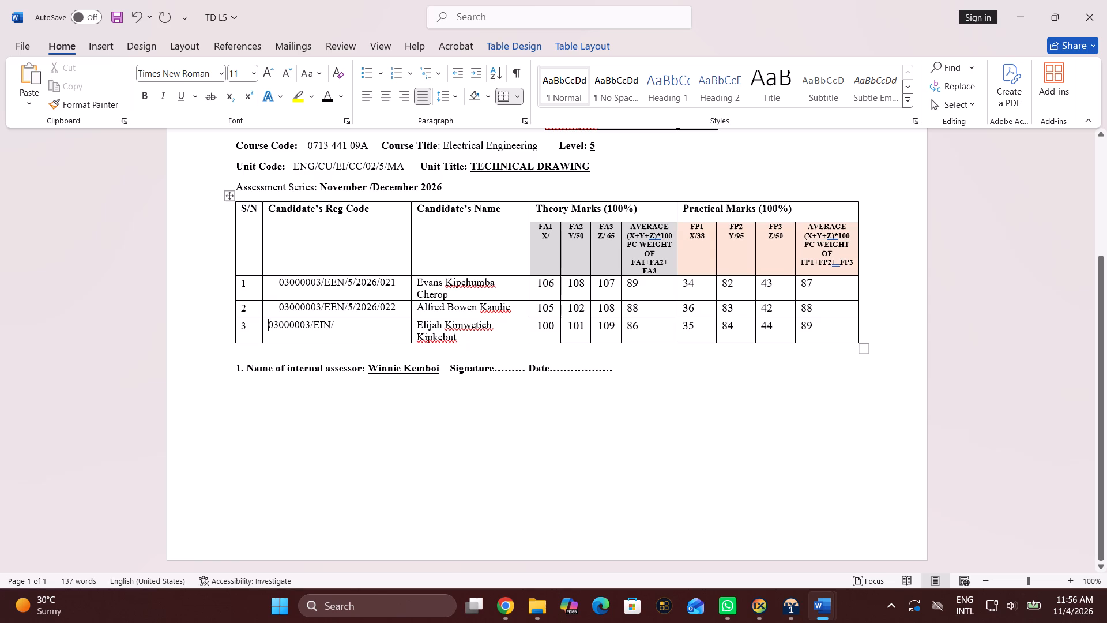
Clear all theory and practical marks, including the averages, from the three candidates' rows.
drag(540, 285, 818, 329)
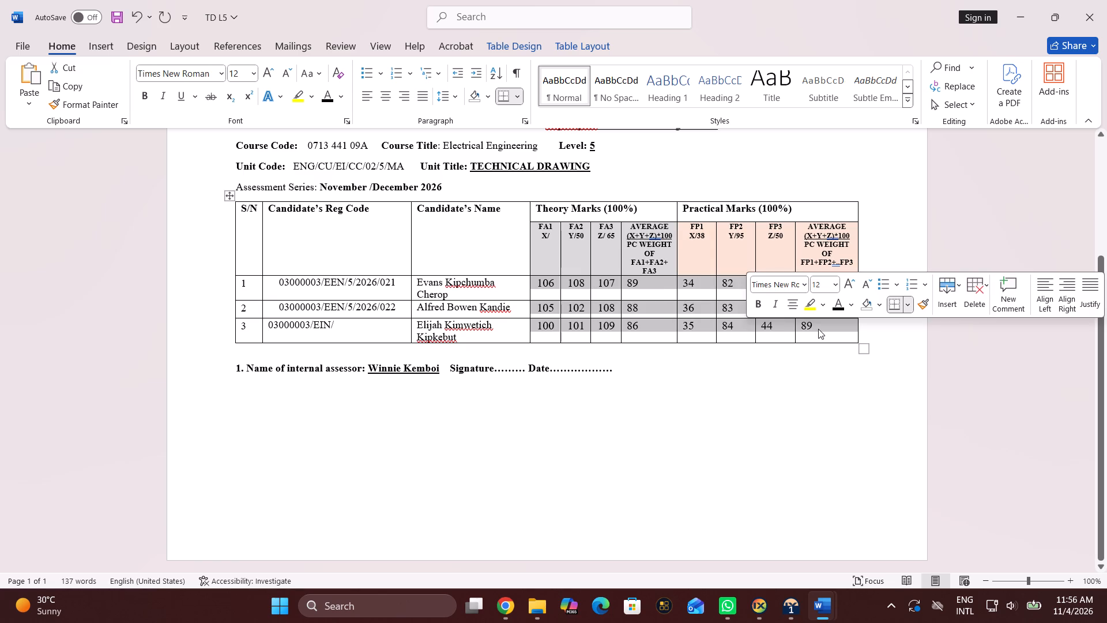
key(Delete)
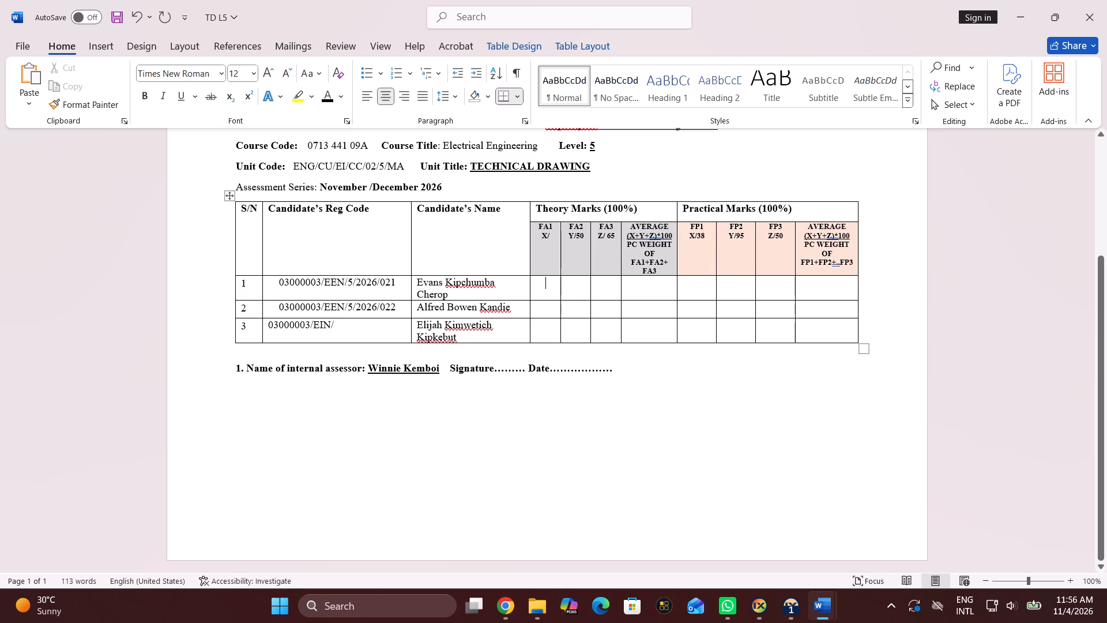
Set the maximum marks in the theory headings to X/55 for FA1, Y/20 for FA2 and 70 for FA3.
click(554, 234)
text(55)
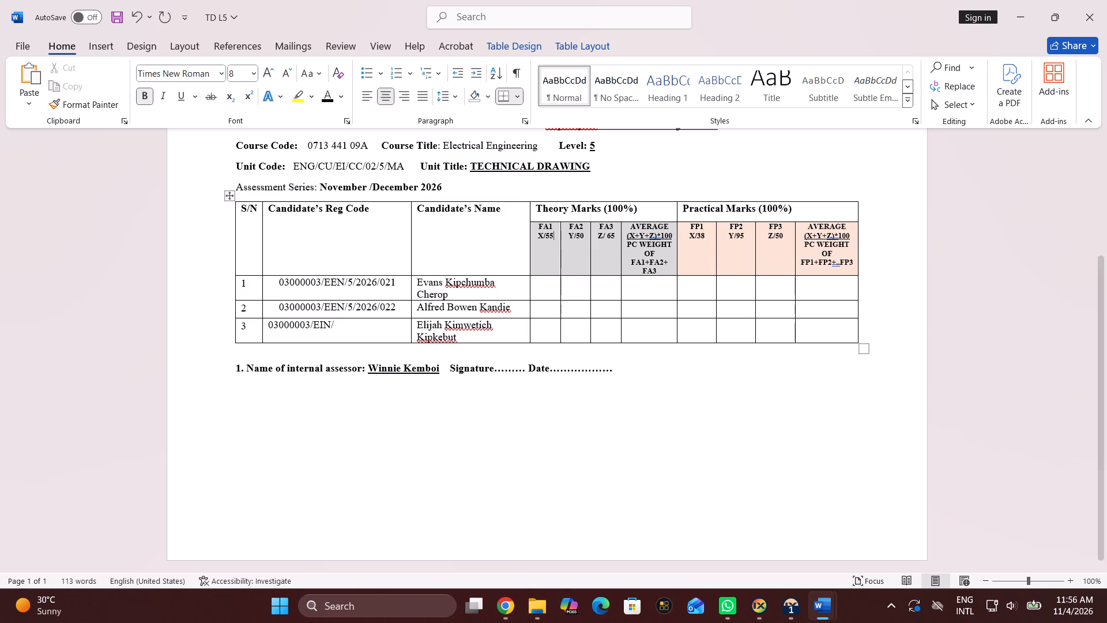
click(580, 235)
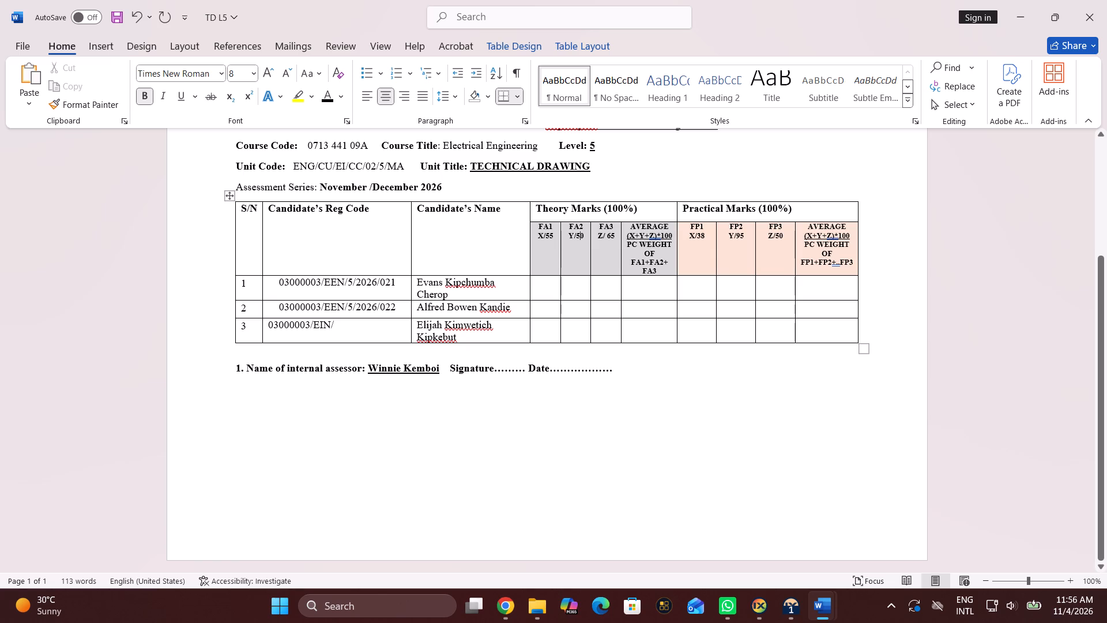
key(BackSpace)
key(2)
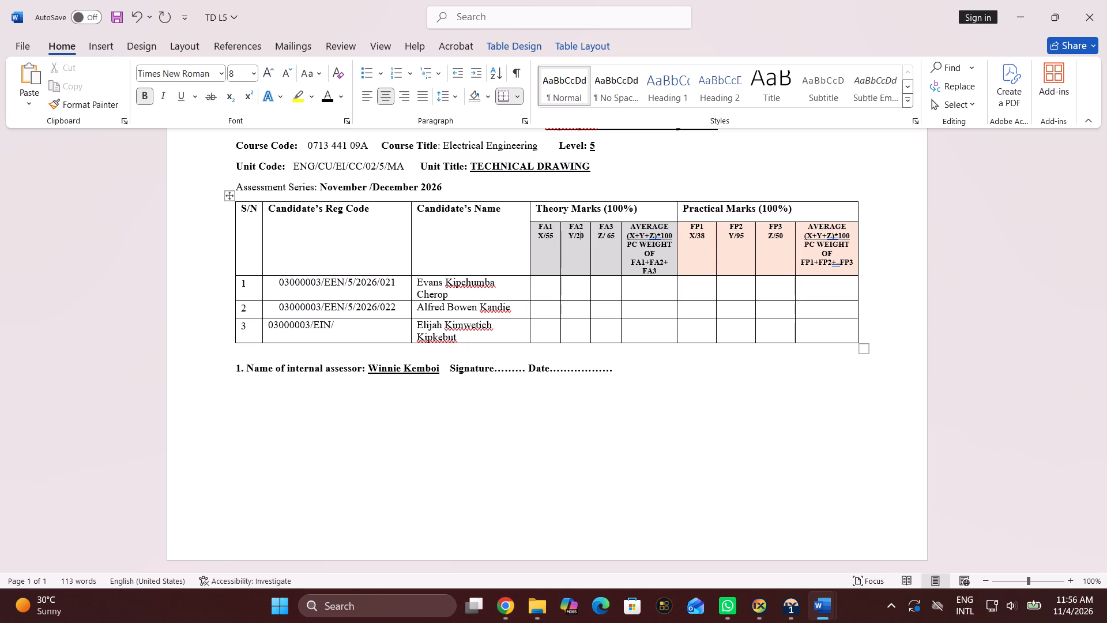
click(553, 211)
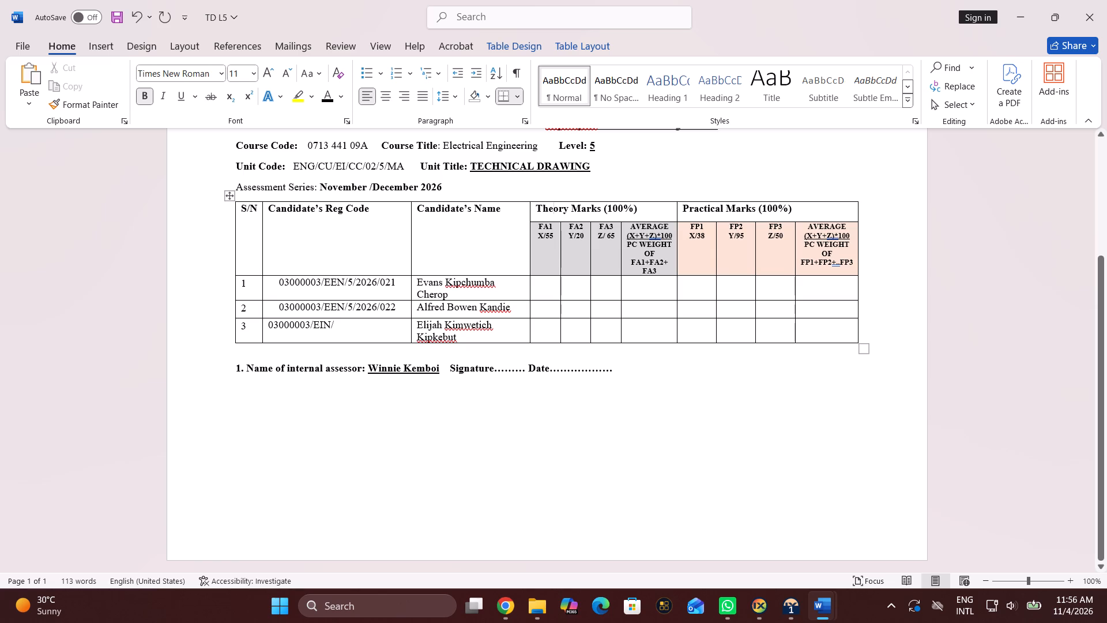
click(617, 237)
key(BackSpace)
key(BackSpace)
key(BackSpace)
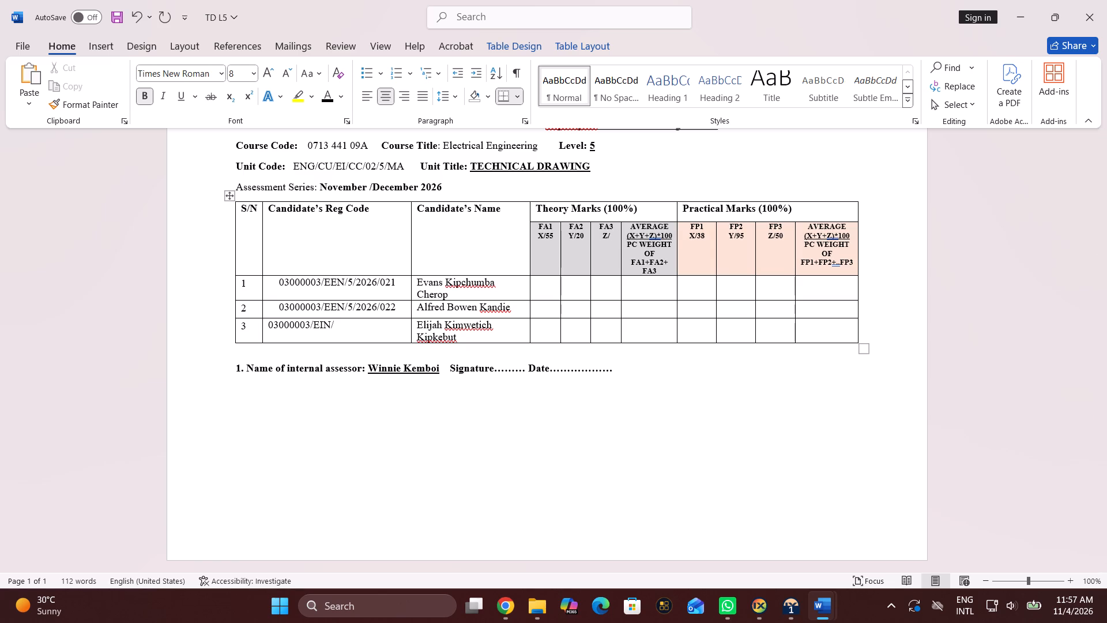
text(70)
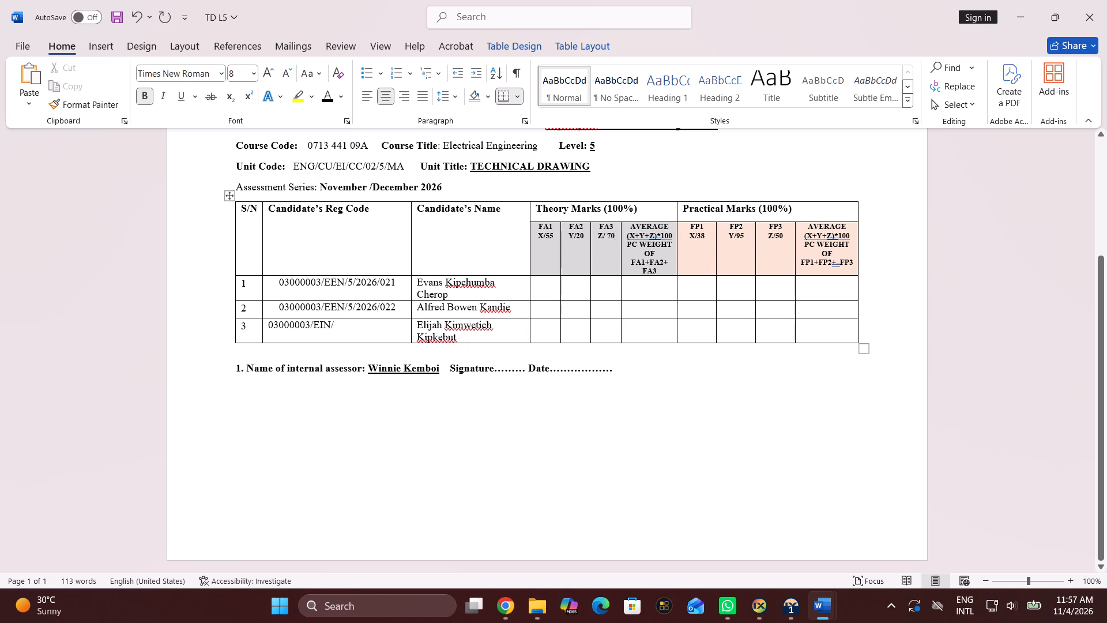
Set the text of the whole document to Times New Roman, size 12.
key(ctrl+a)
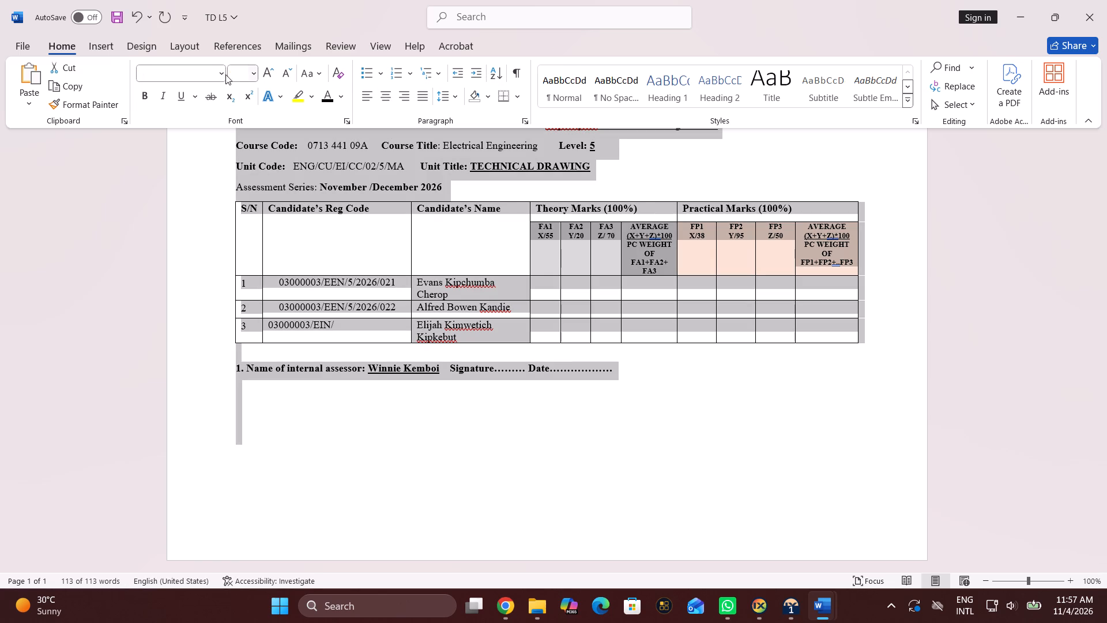
click(221, 73)
click(222, 178)
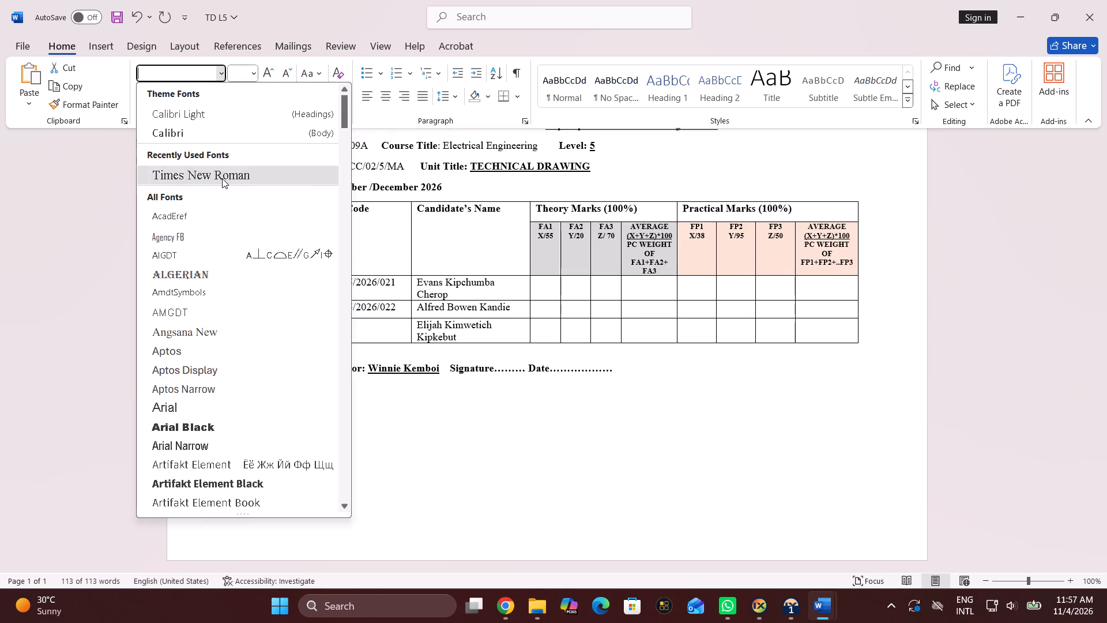
click(257, 73)
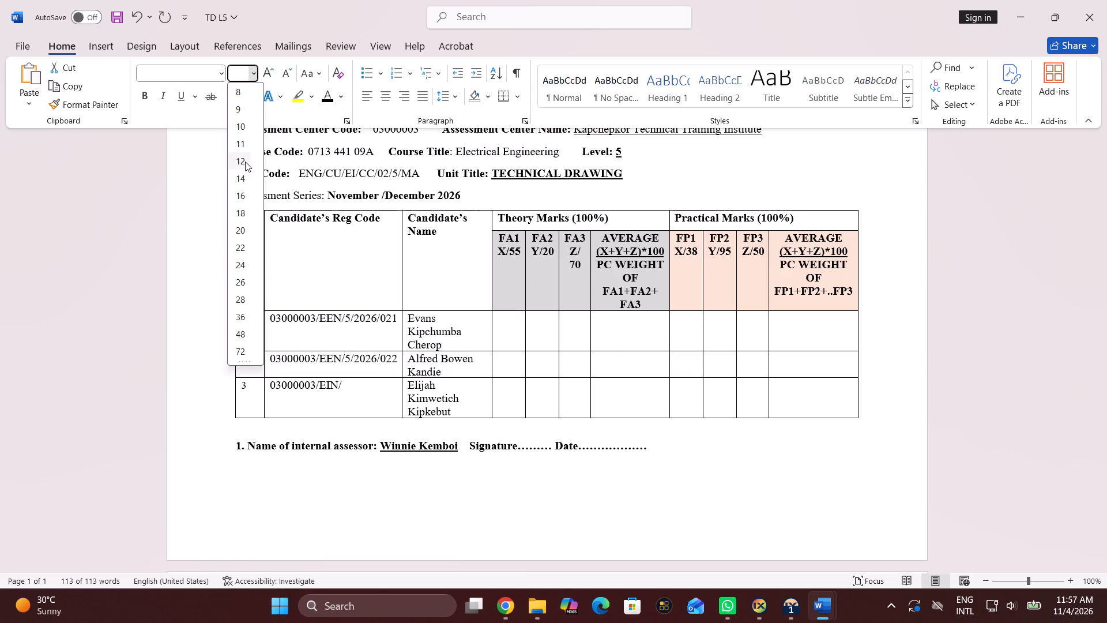
click(242, 160)
click(819, 413)
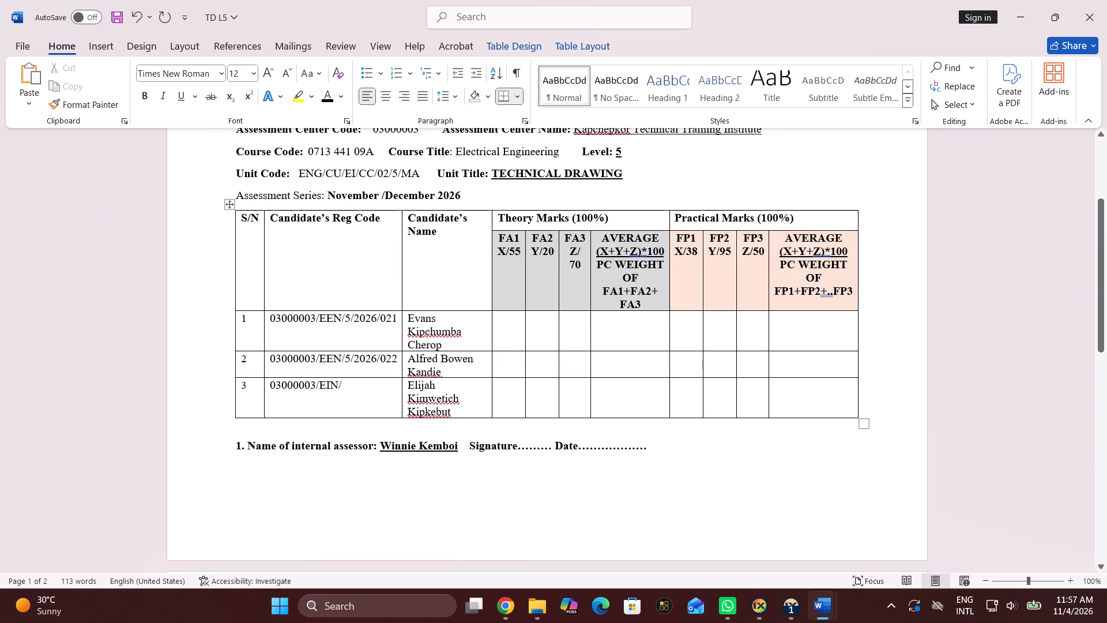
Remove the space after the slash in the FA3 heading so that it reads Z/70 on one line.
click(570, 253)
key(BackSpace)
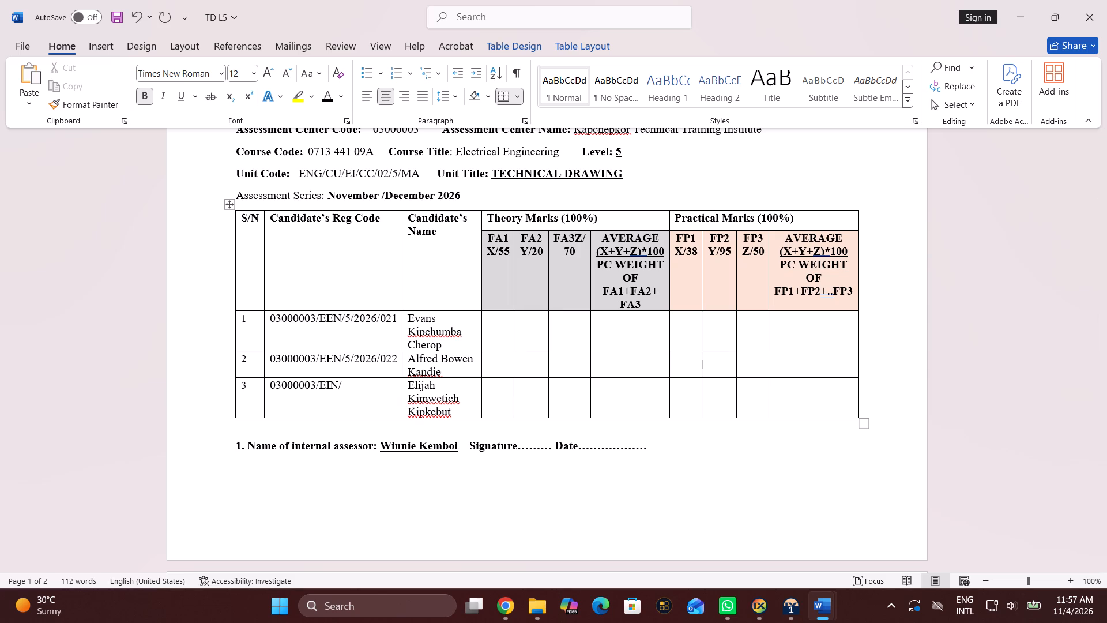
key(Return)
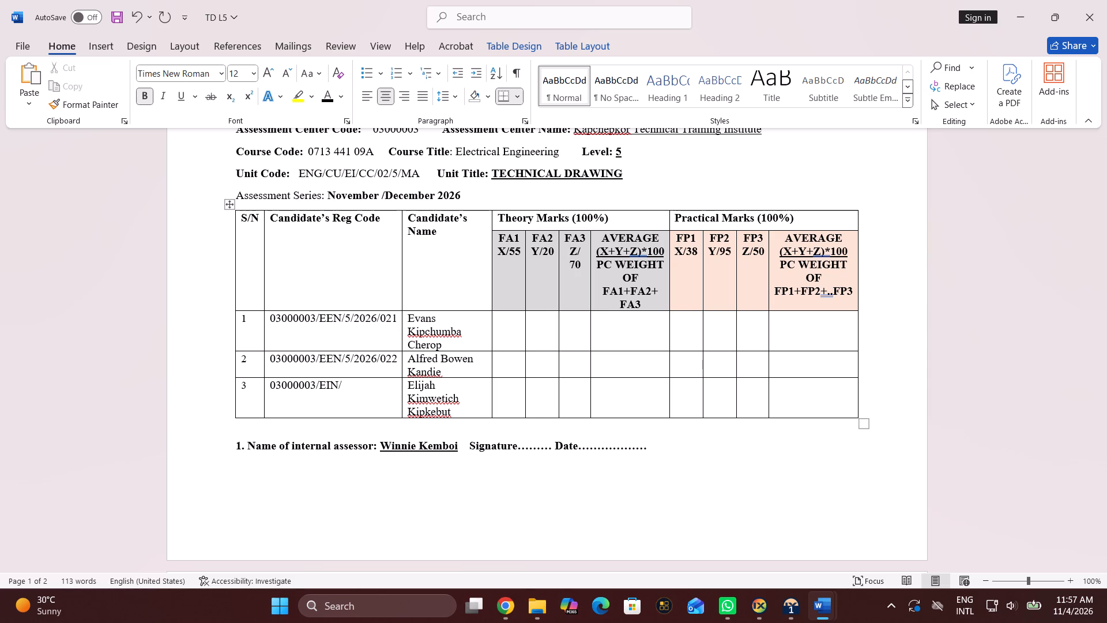
key(BackSpace)
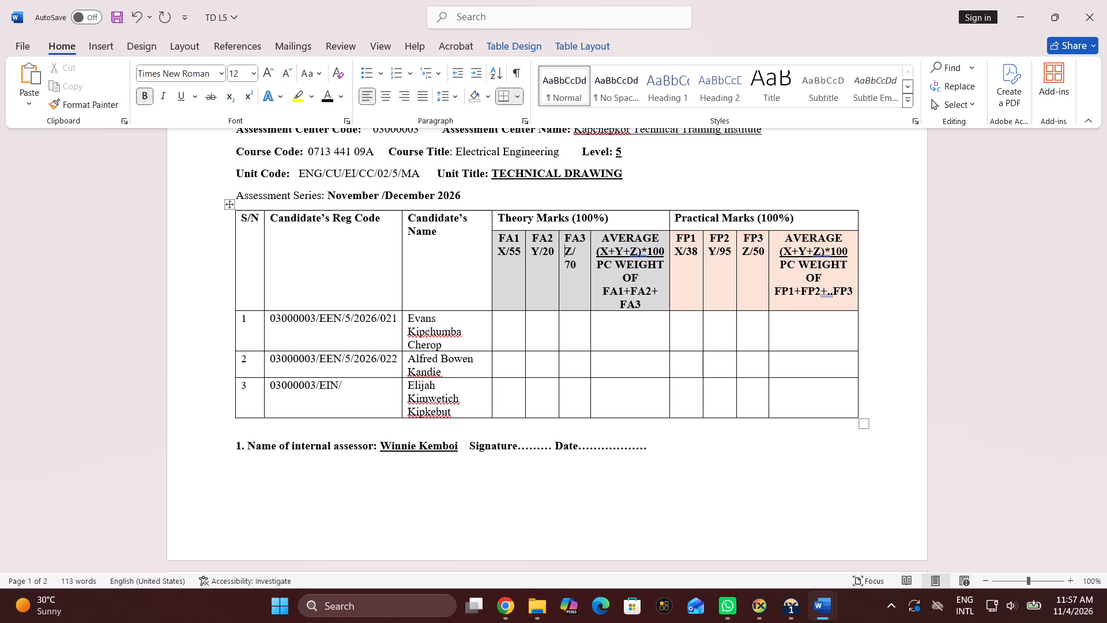
click(577, 249)
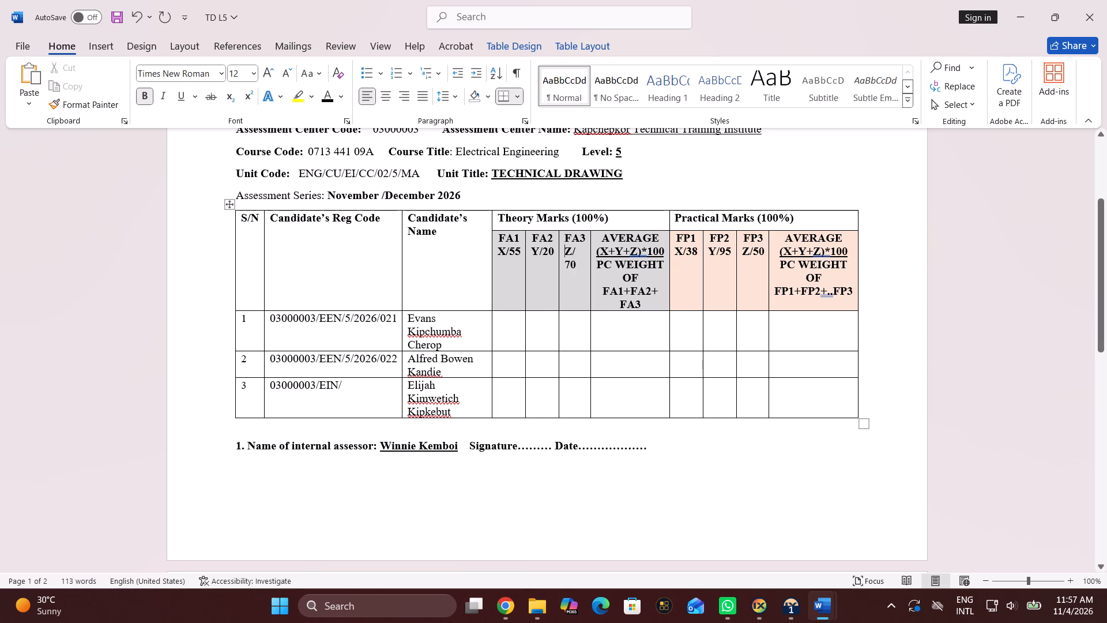
key(Delete)
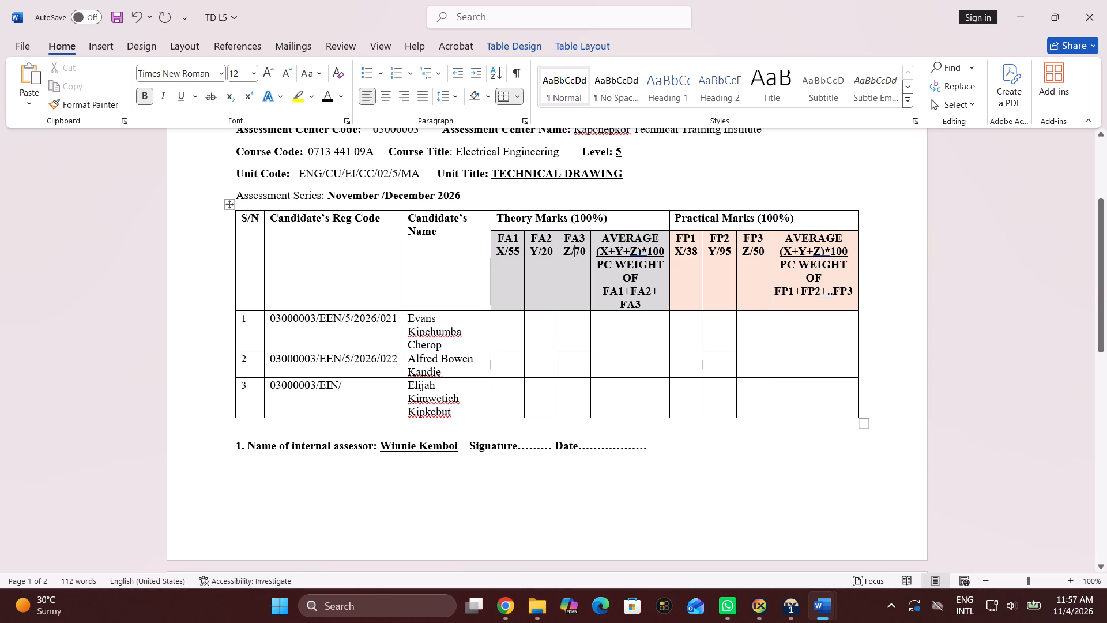
Shade the whole Practical Marks section, from its heading down to the third candidate's row, dark grey.
drag(685, 218, 714, 243)
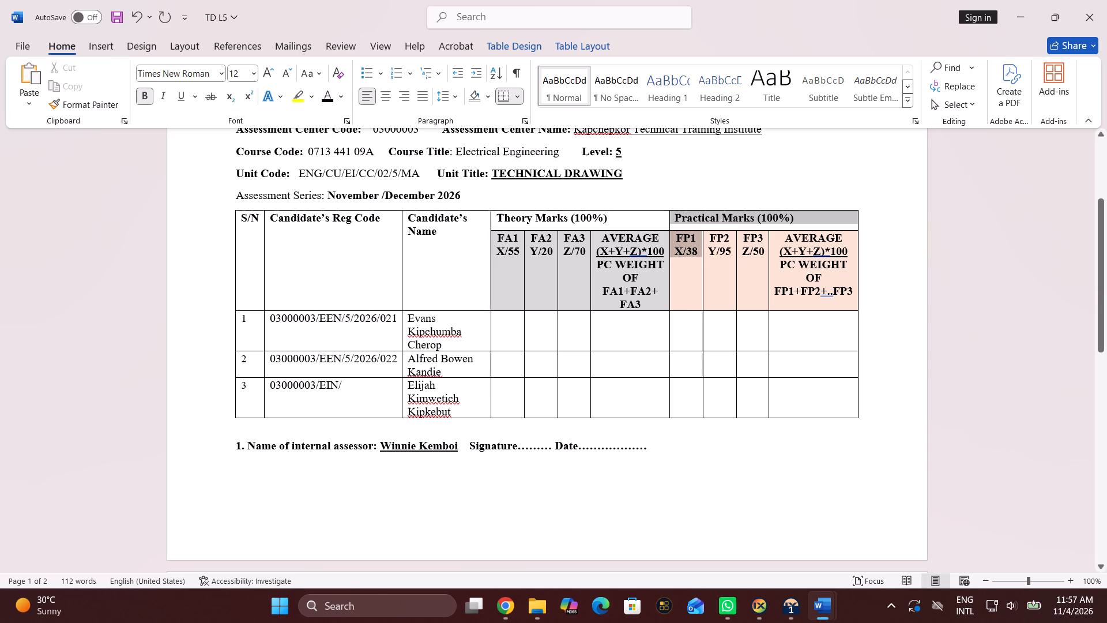
drag(714, 243, 817, 423)
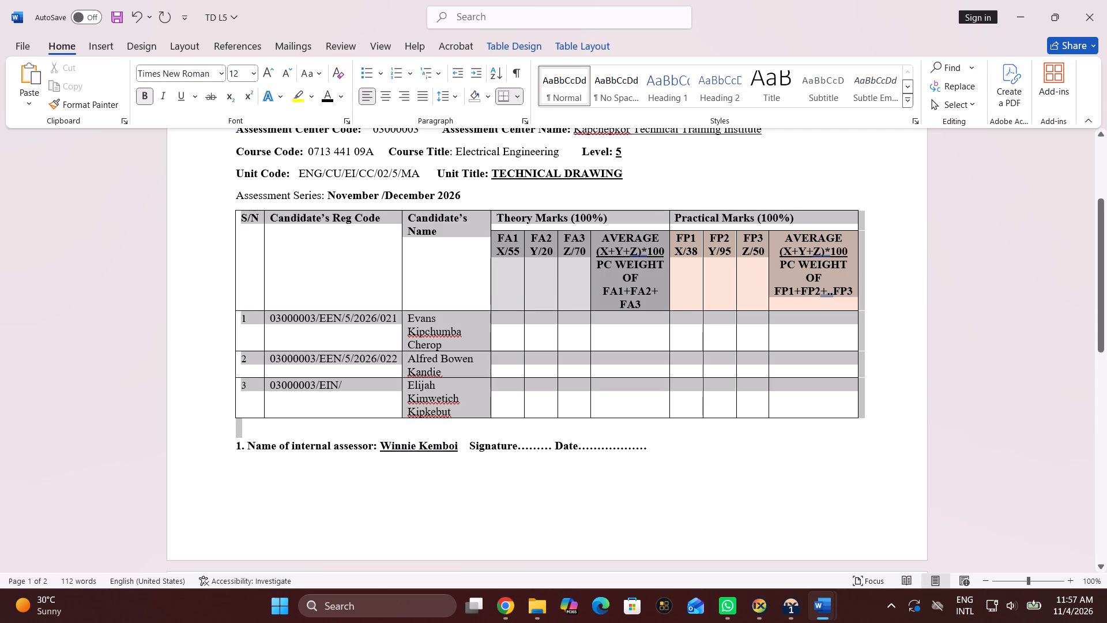
drag(817, 423, 819, 424)
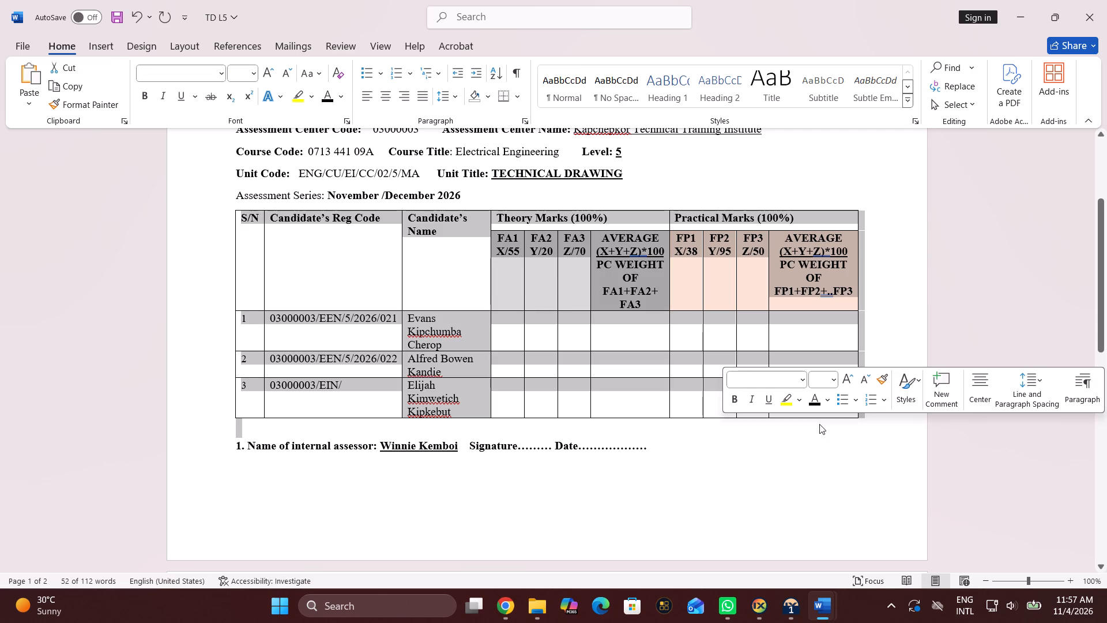
click(741, 508)
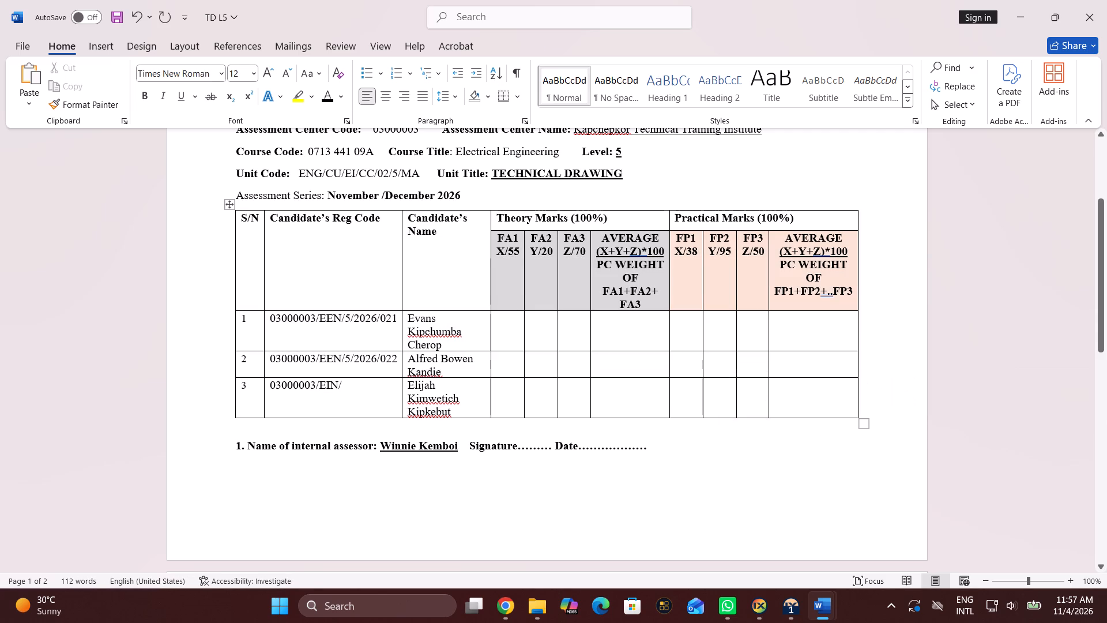
drag(680, 224, 711, 292)
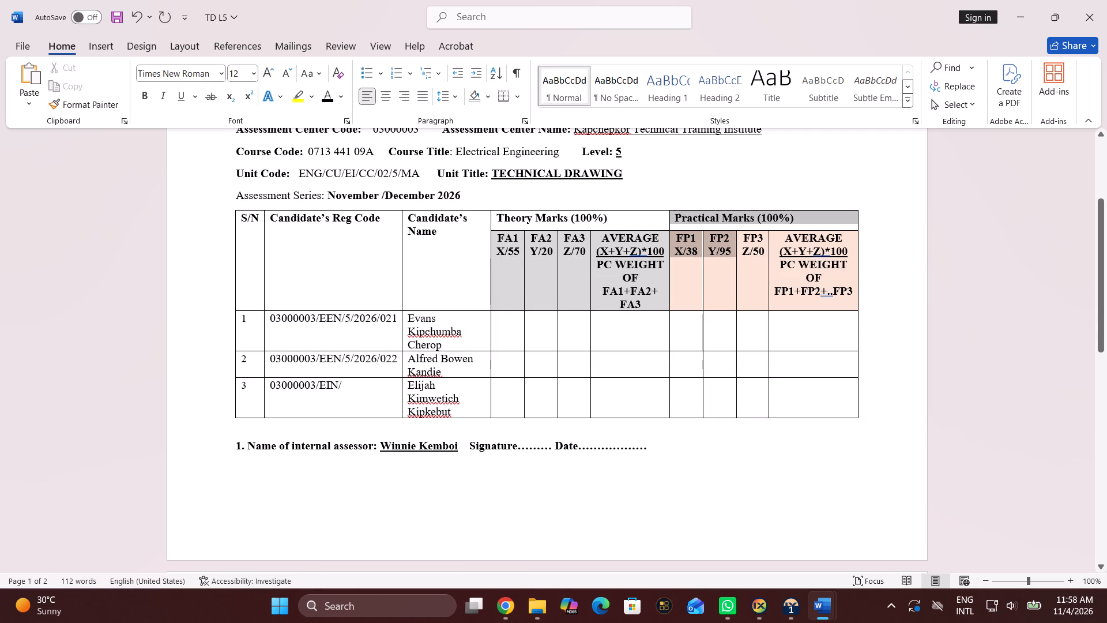
drag(711, 292, 800, 422)
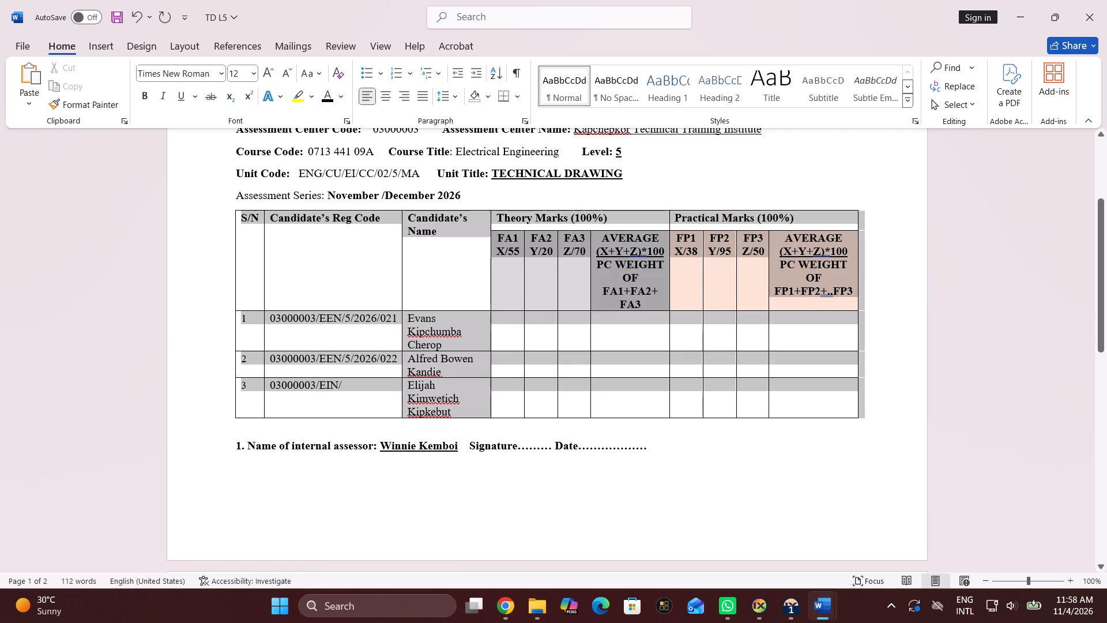
drag(800, 422, 800, 388)
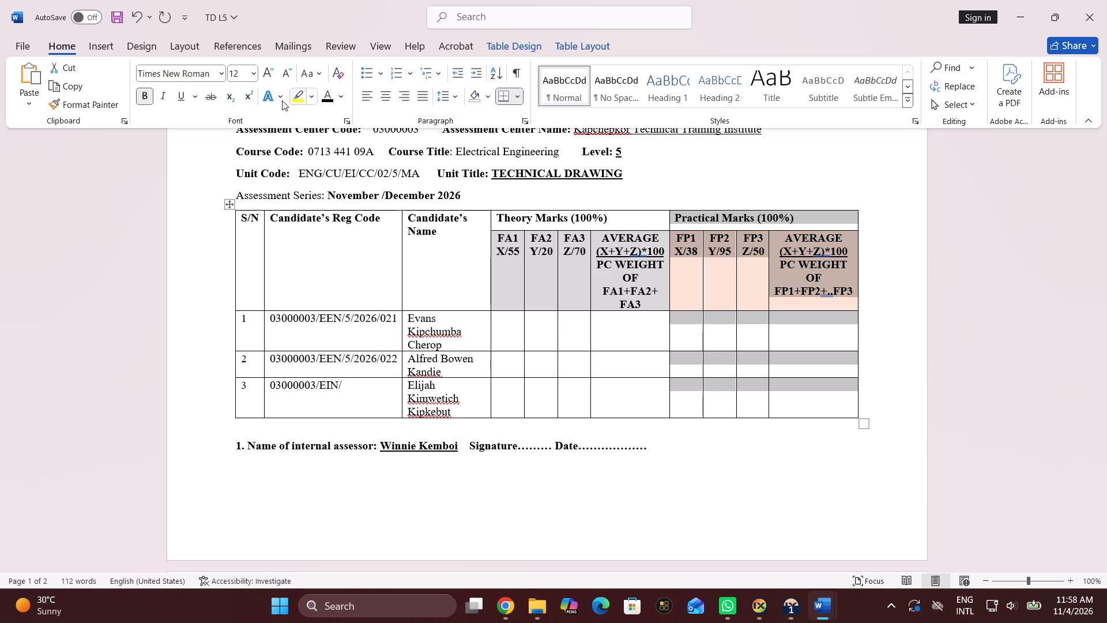
click(488, 100)
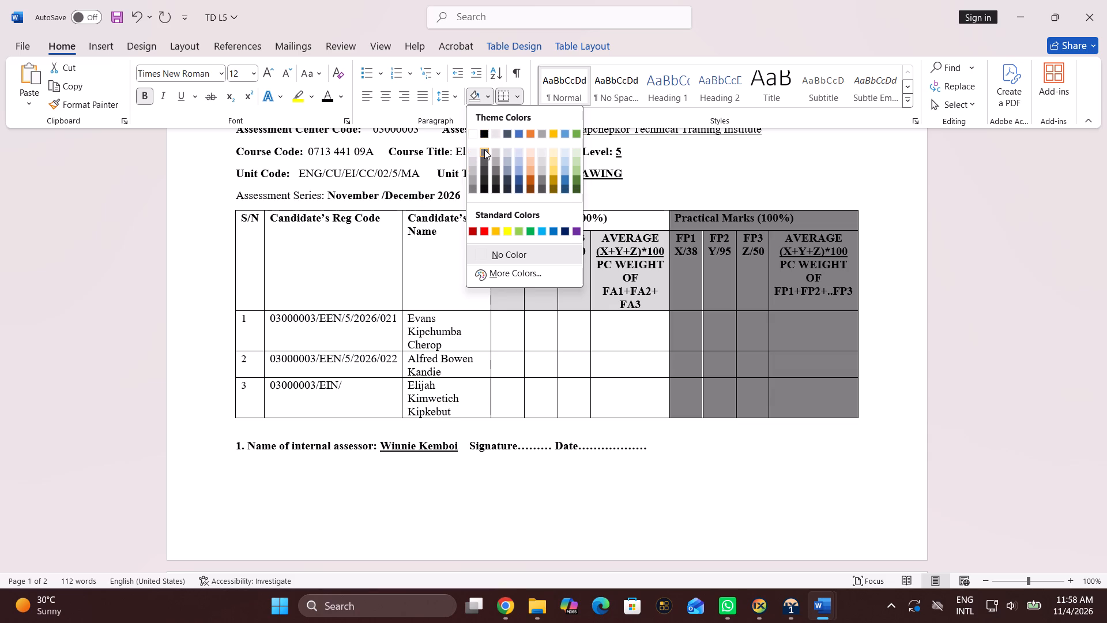
click(484, 149)
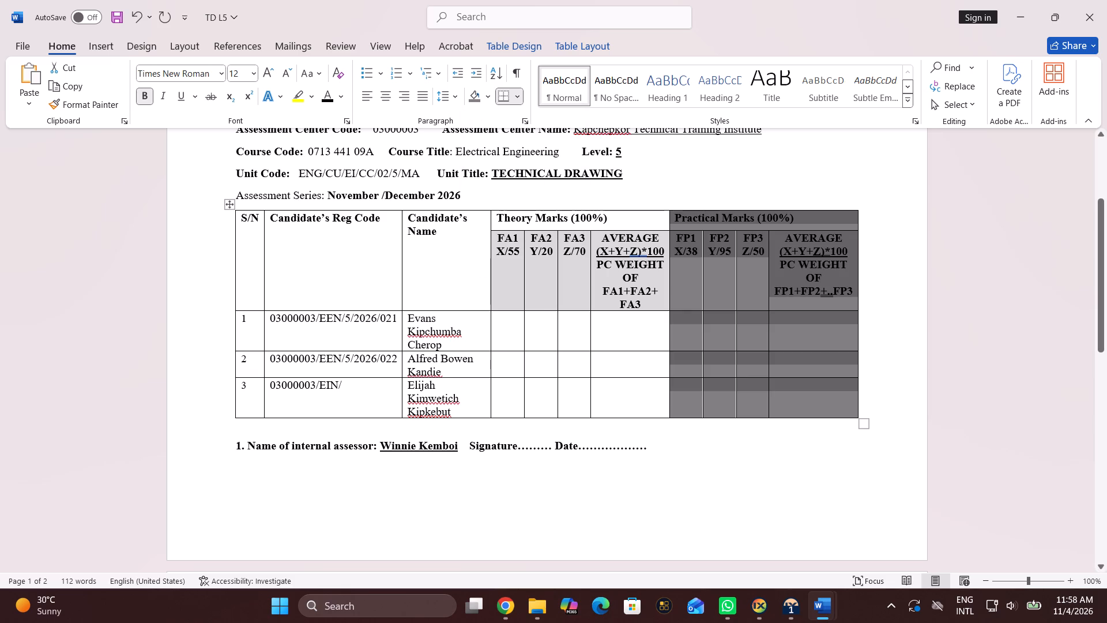
Delete the maximum marks from the FP1, FP2 and FP3 practical headings, leaving X/, Y/ and Z/.
click(700, 249)
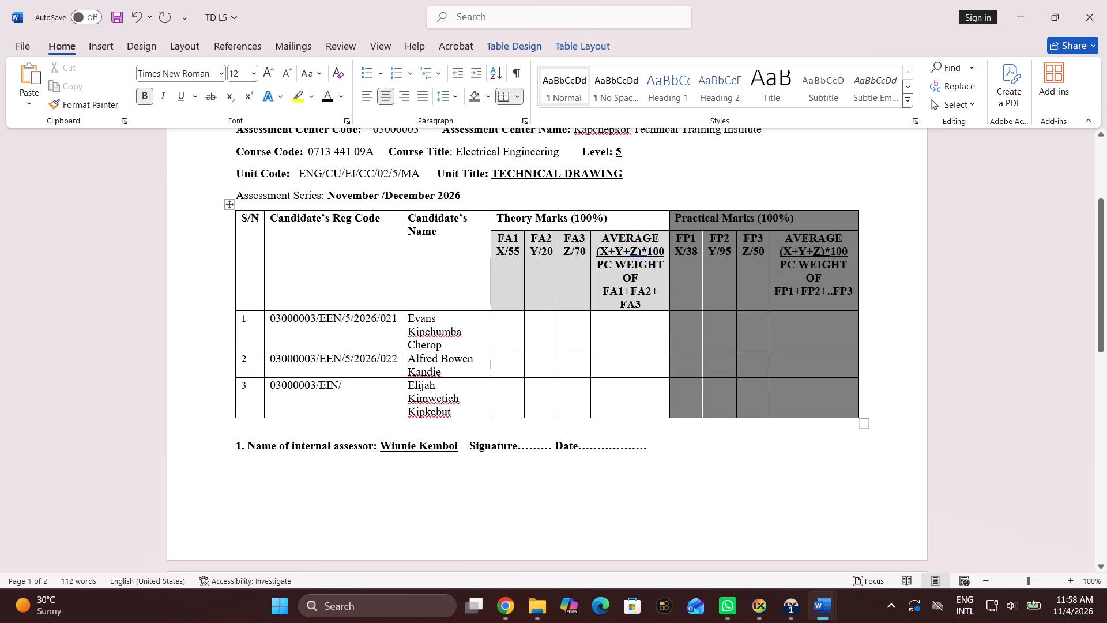
click(699, 249)
key(BackSpace)
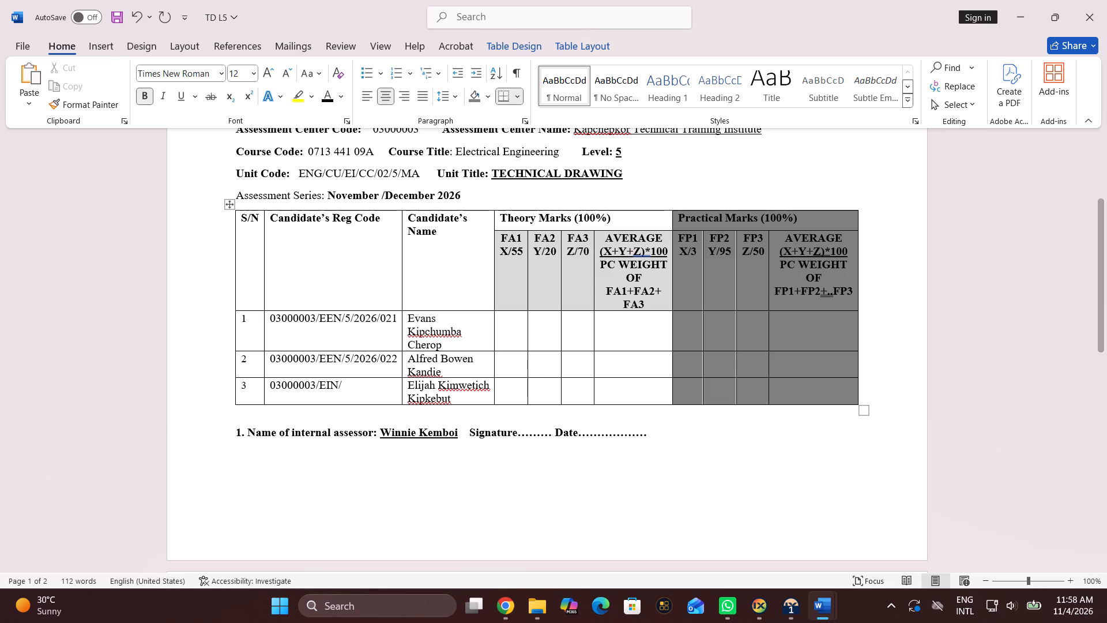
key(BackSpace)
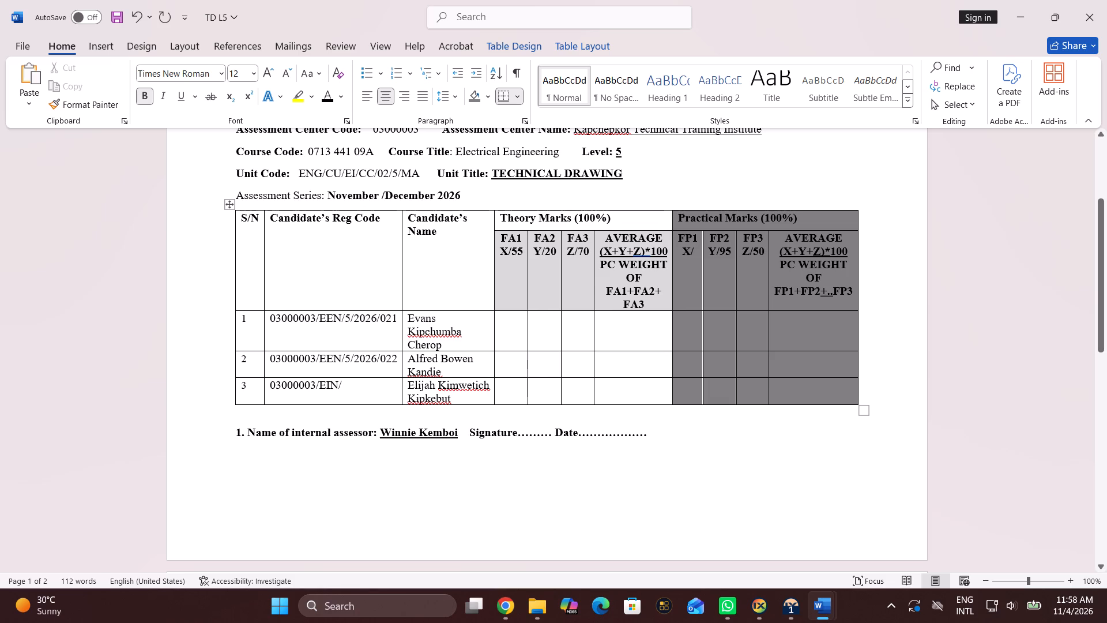
click(733, 253)
key(BackSpace)
key(BackSpace)
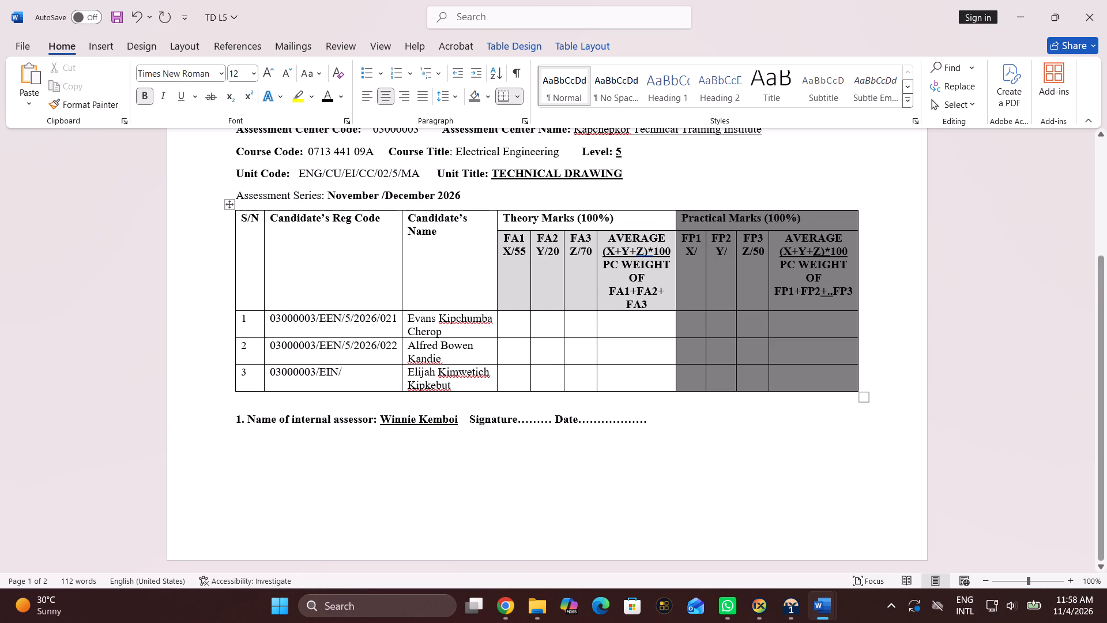
click(766, 252)
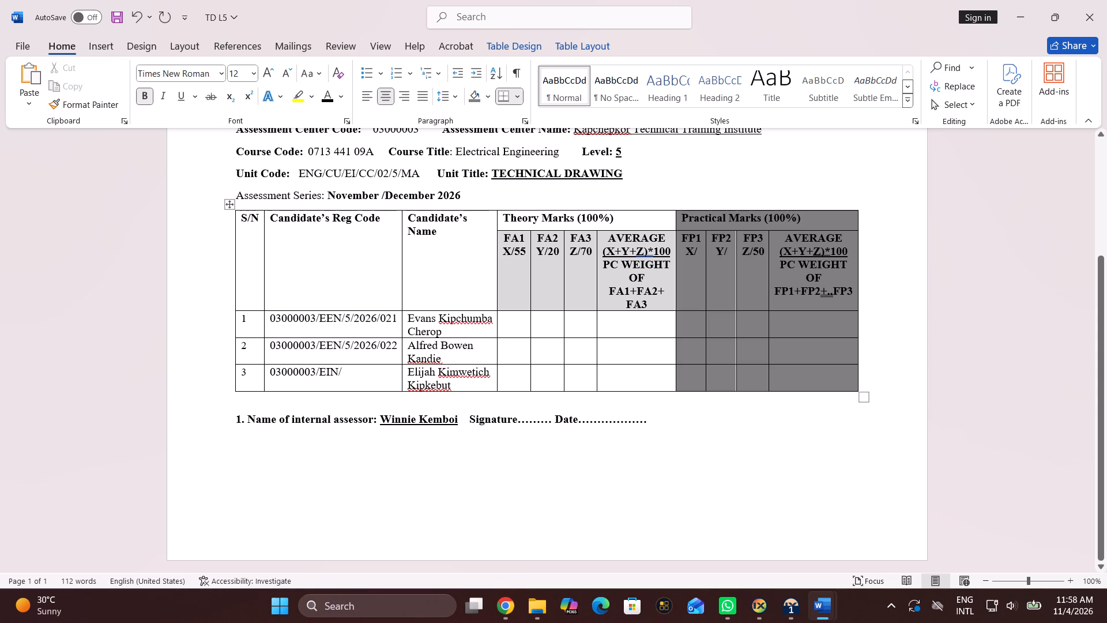
key(BackSpace)
key(BackSpace)
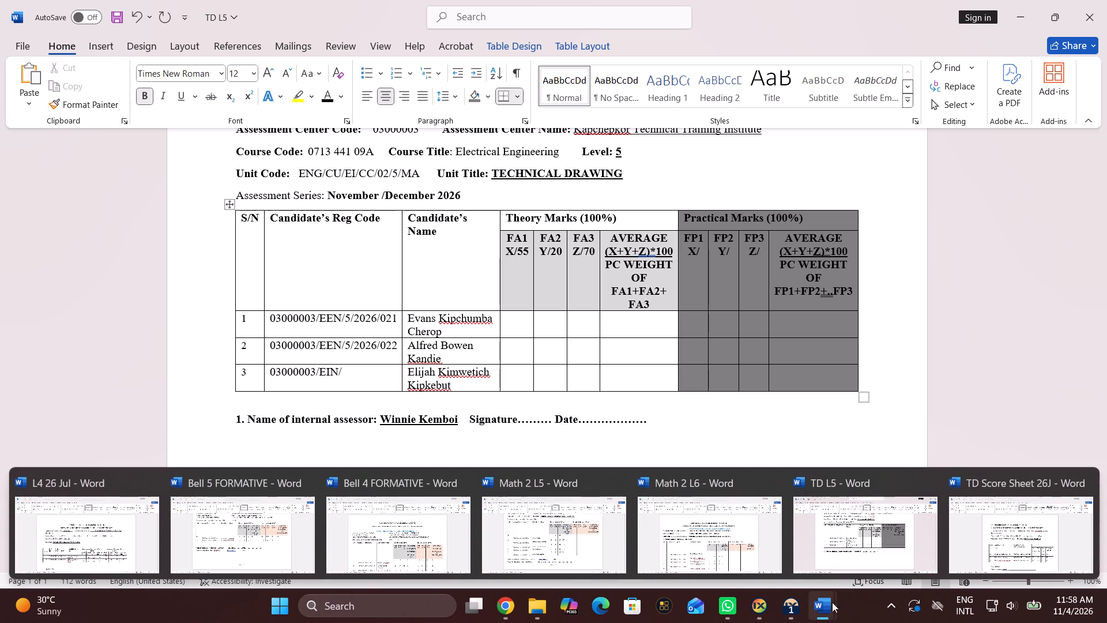
In the Math 2 L6 document, delete the maximum marks from the FP1, FP2 and FP3 headings, leaving X/, Y/ and Z/.
click(745, 543)
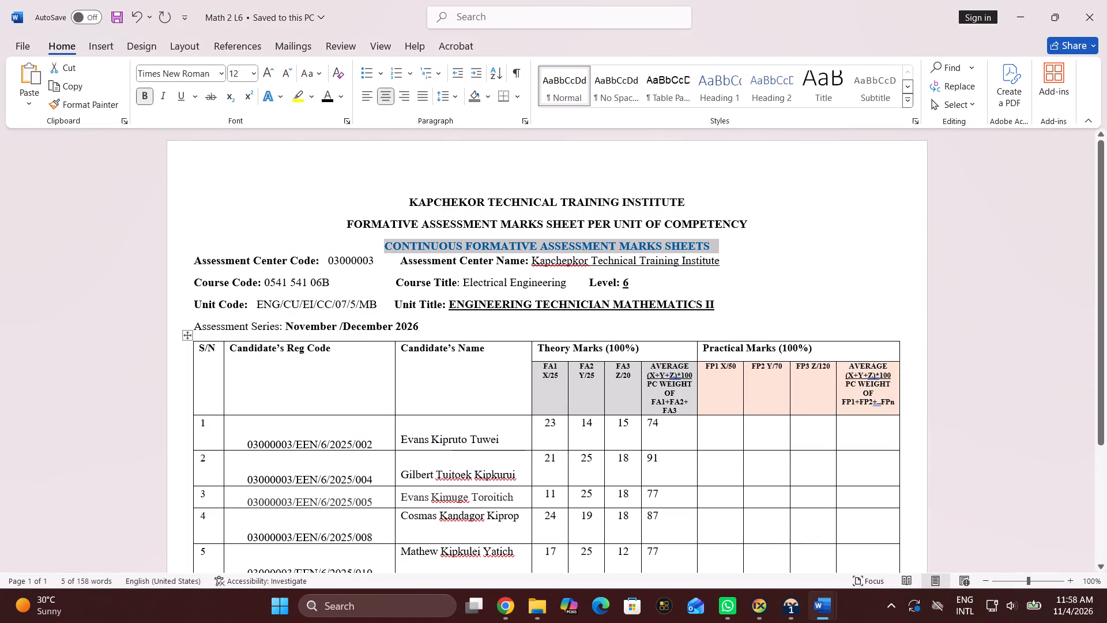
scroll(731, 422, down, 1)
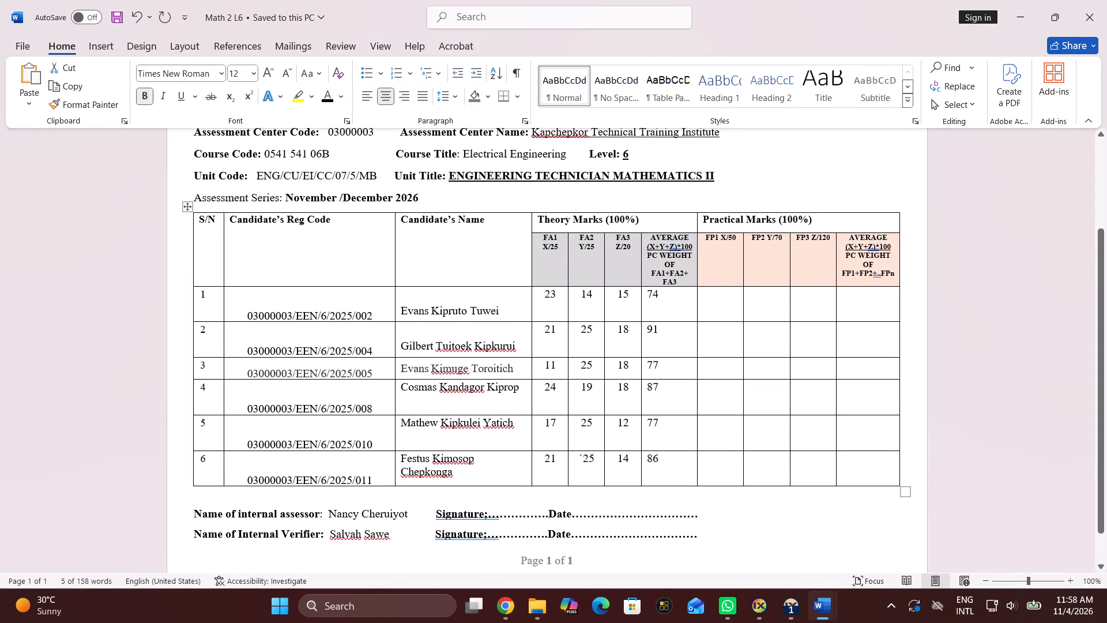
click(735, 237)
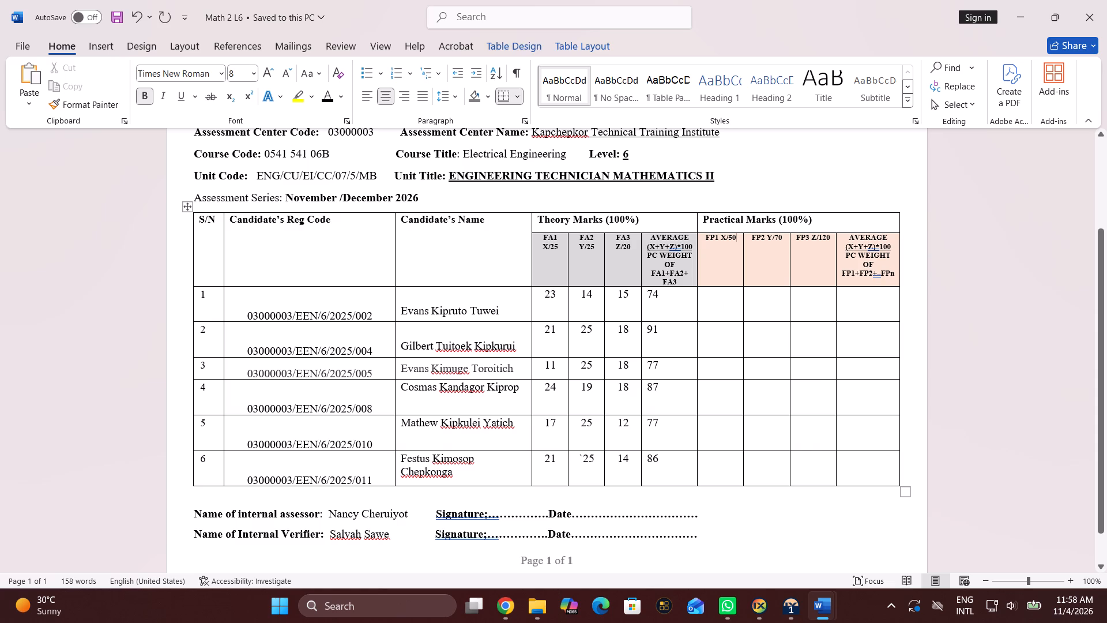
key(BackSpace)
key(BackSpace)
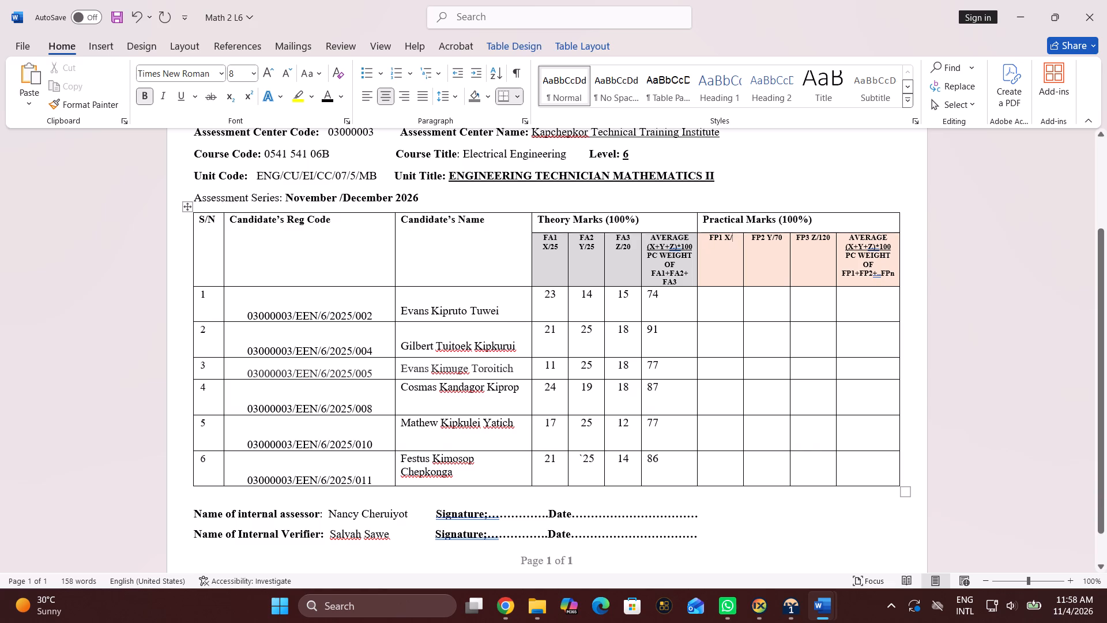
click(786, 236)
key(BackSpace)
key(BackSpace)
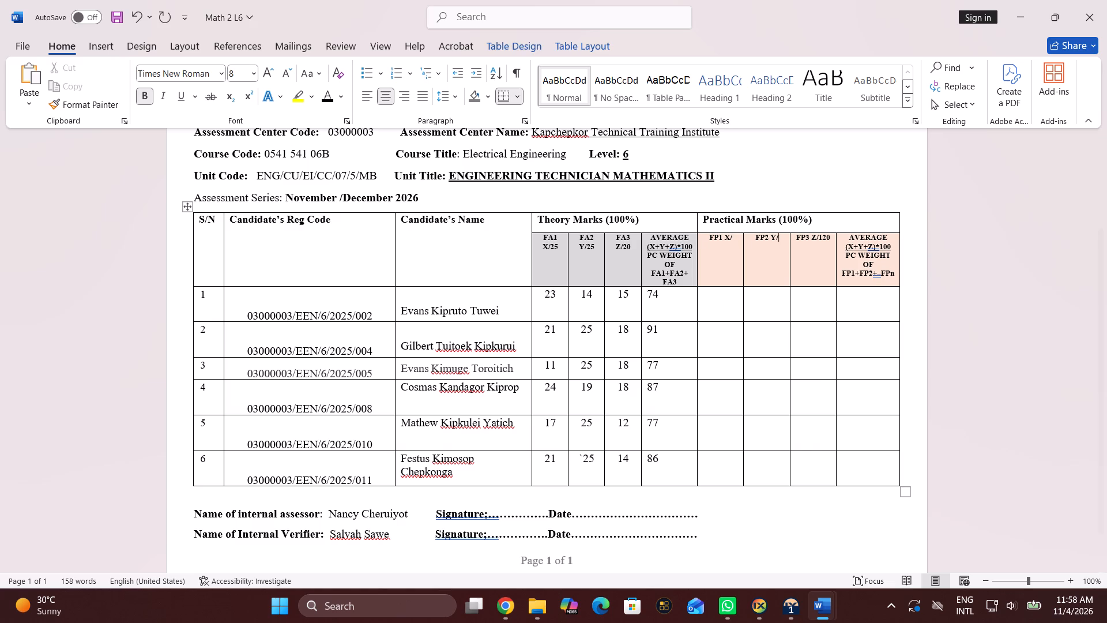
click(833, 237)
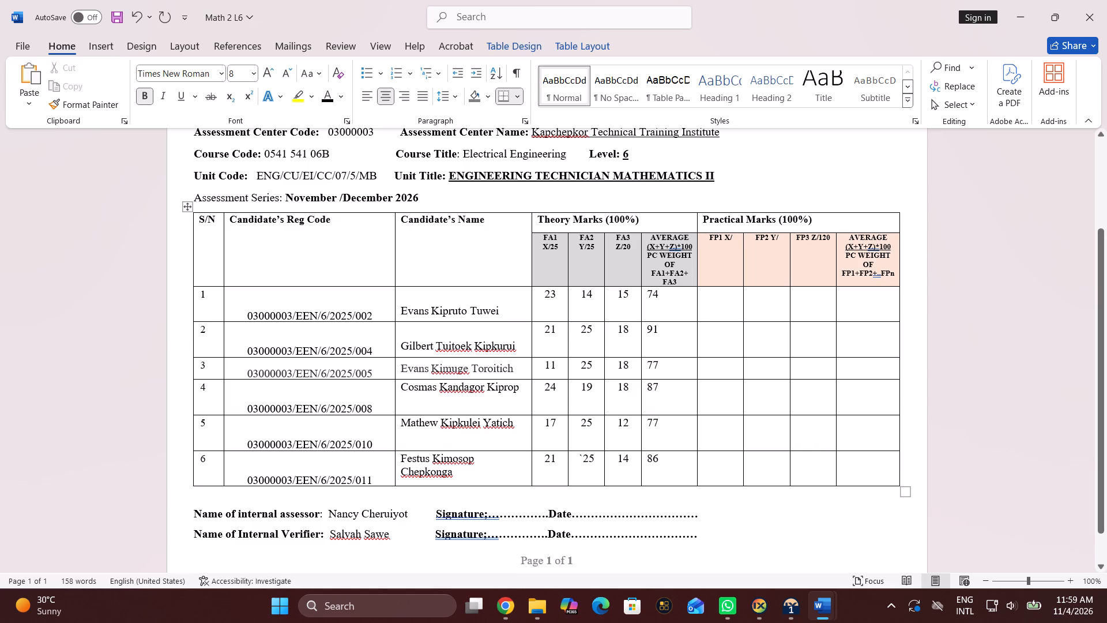
key(BackSpace)
key(BackSpace)
key(BackSpace)
Shade the whole Practical Marks section of the Math 2 L6 table, from its heading to the sixth candidate's row, dark grey.
drag(738, 224, 815, 452)
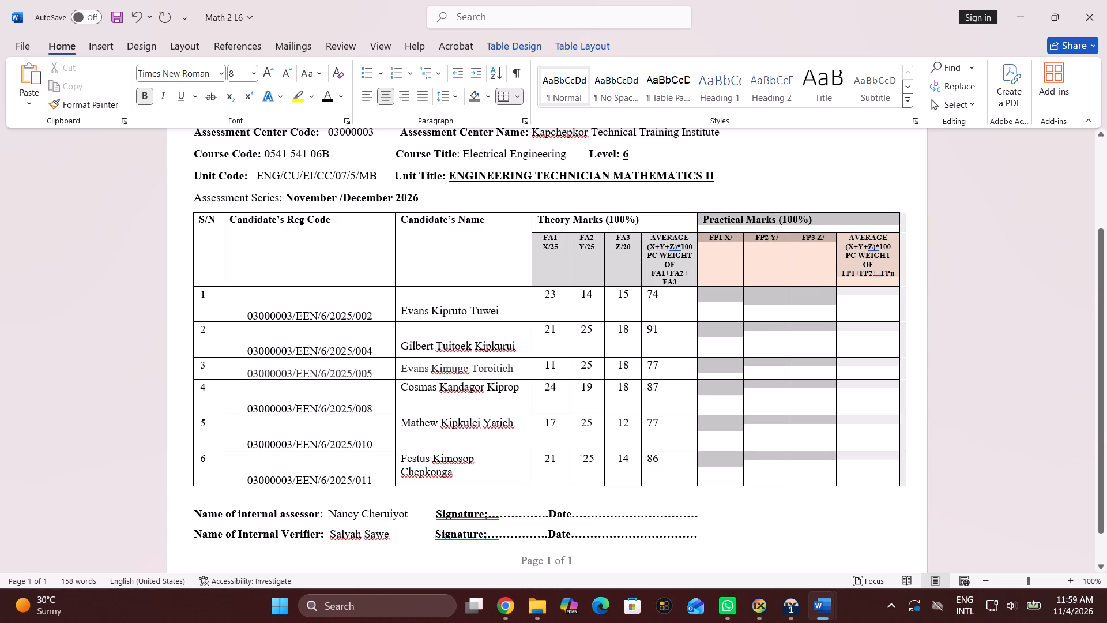
drag(815, 452, 812, 445)
click(709, 226)
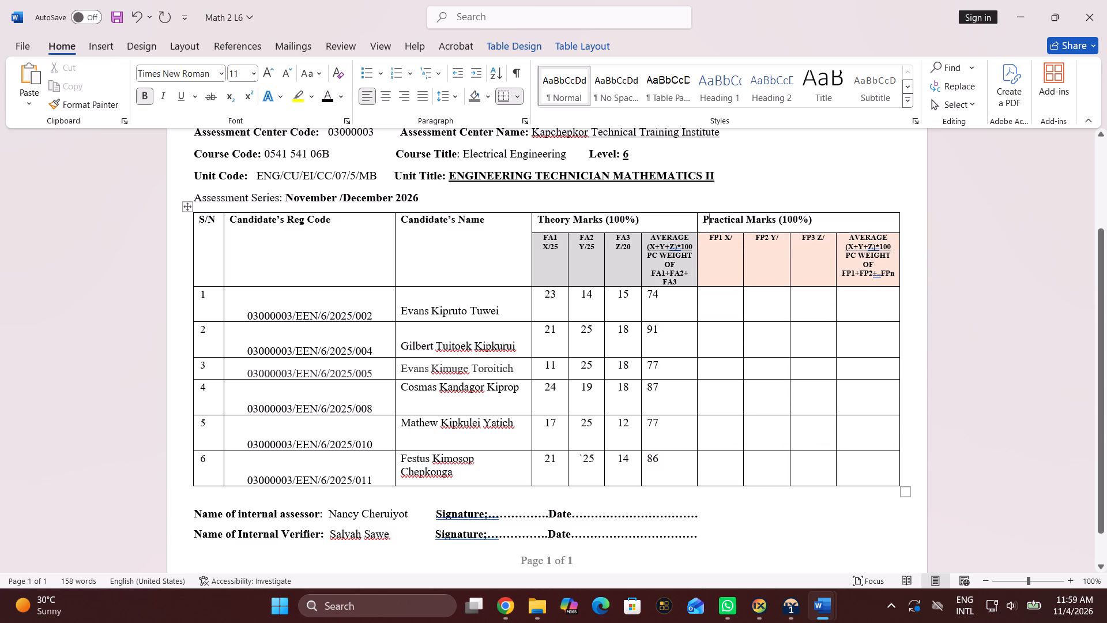
drag(709, 226, 846, 455)
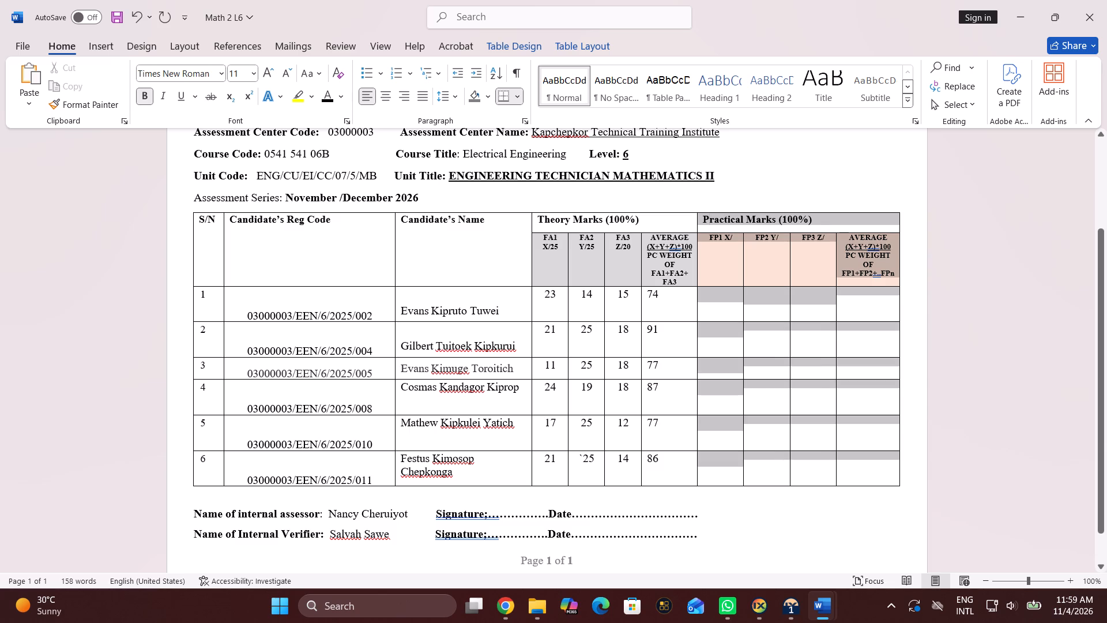
drag(846, 455, 852, 457)
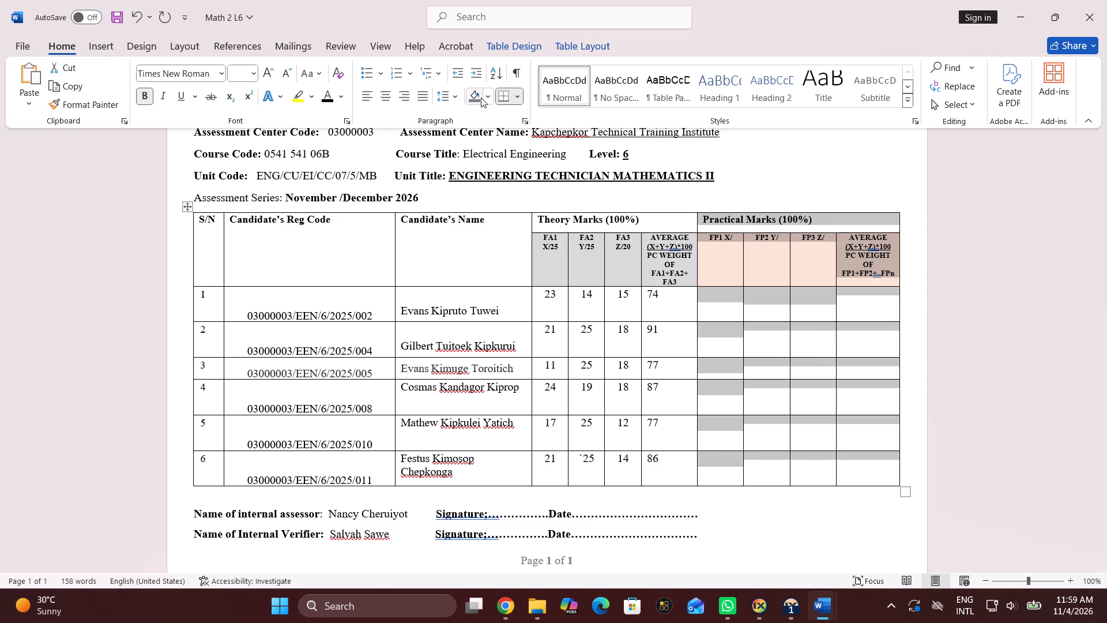
click(477, 97)
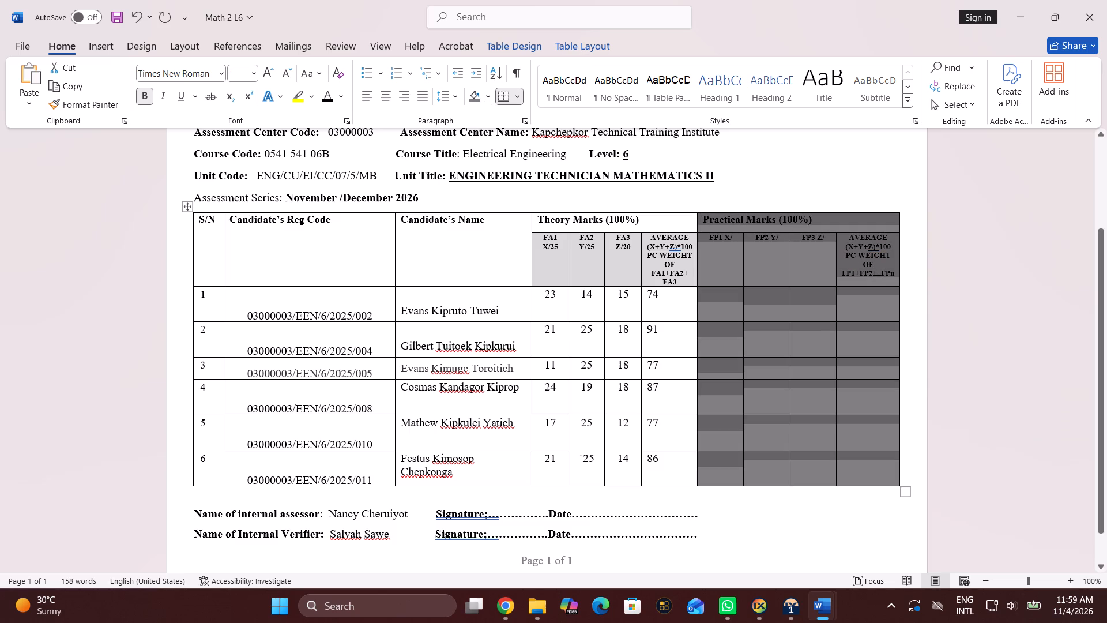
click(790, 553)
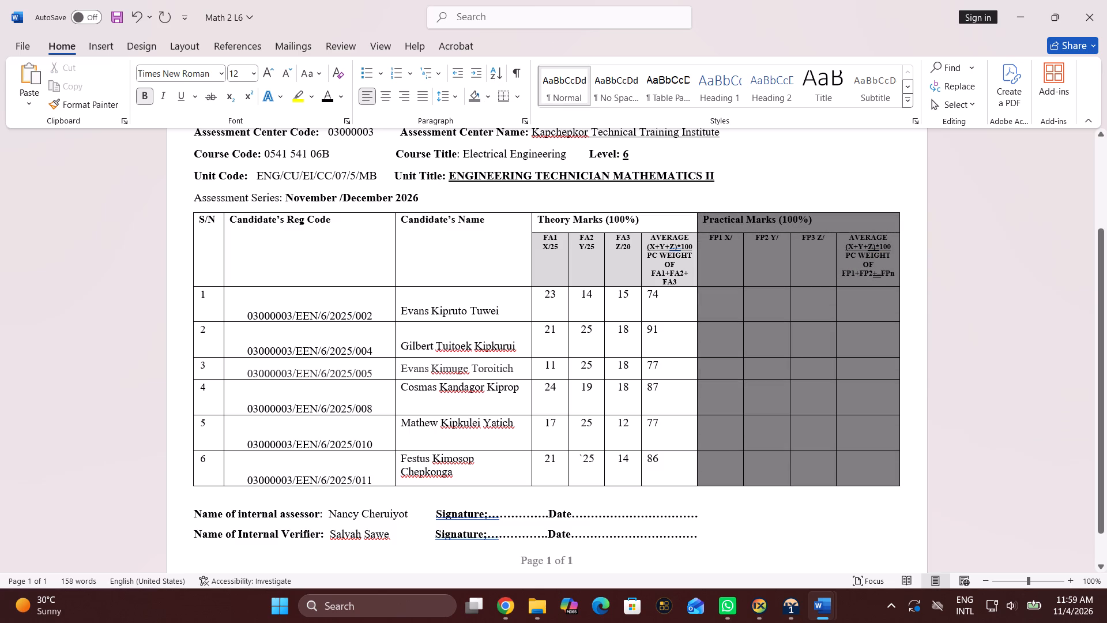
Copy the internal assessor and verifier signature lines from Math 2 L6 and paste them over the internal assessor line in TD L5.
drag(711, 543, 190, 517)
key(ctrl+c)
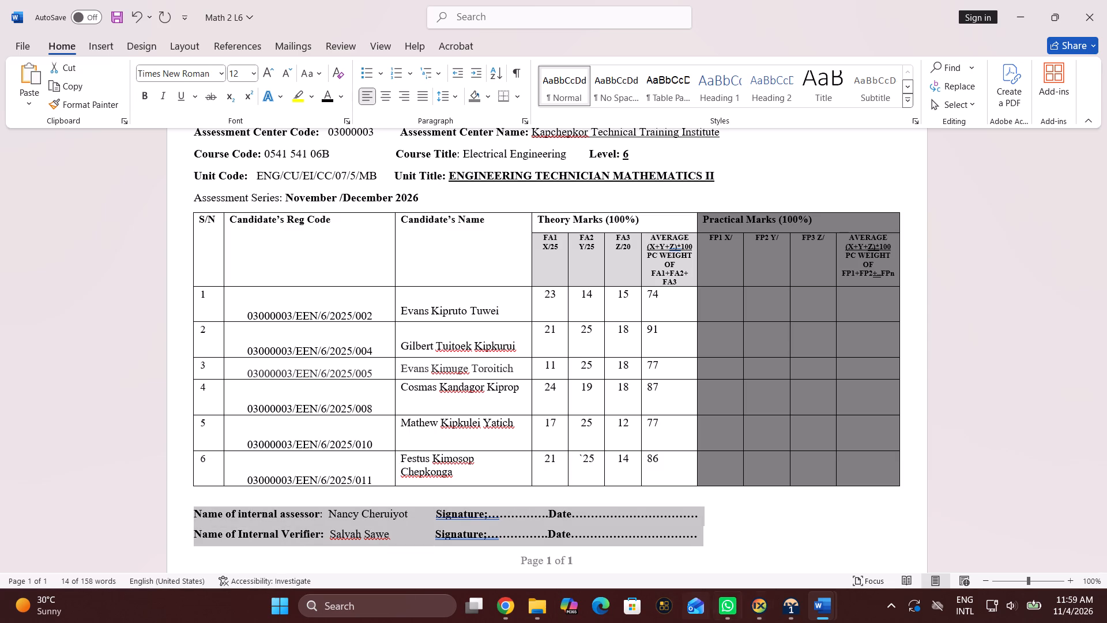
click(898, 538)
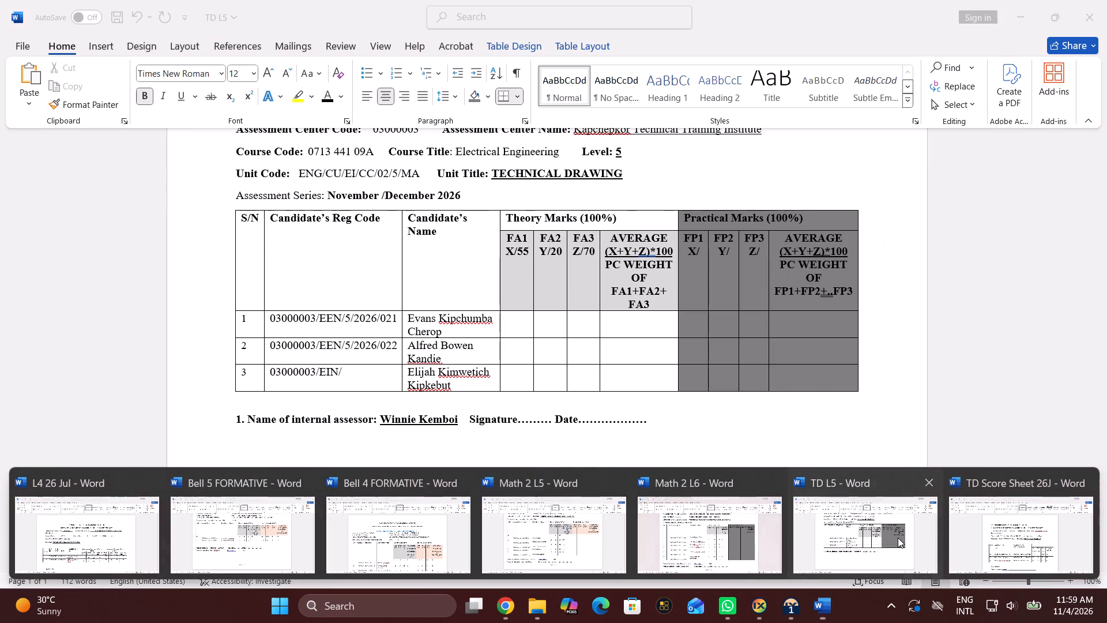
drag(657, 421, 608, 418)
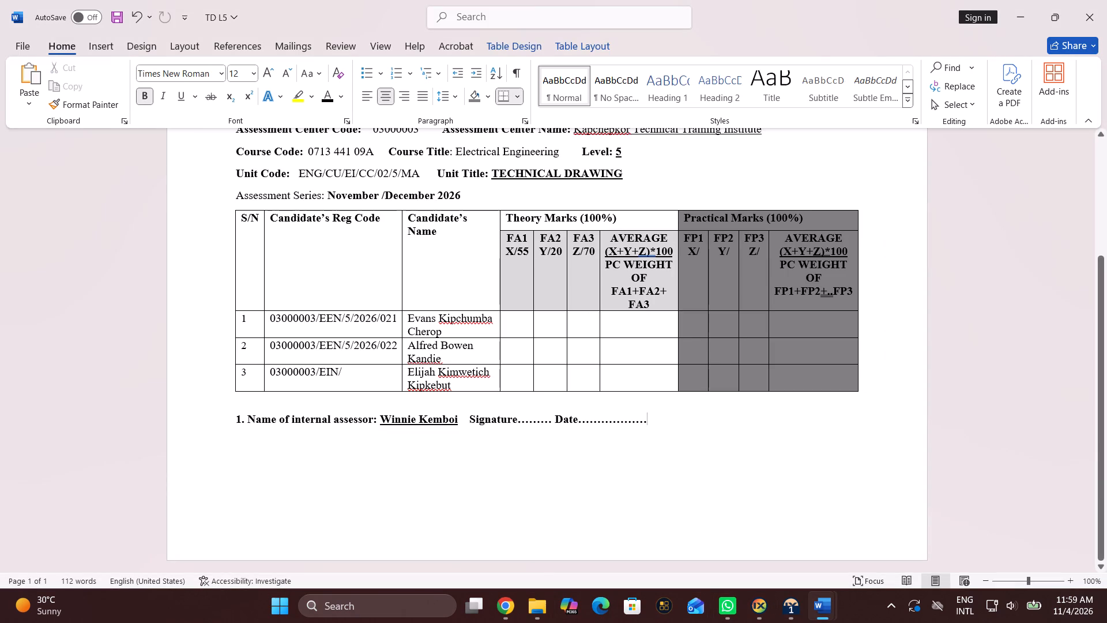
drag(608, 418, 235, 418)
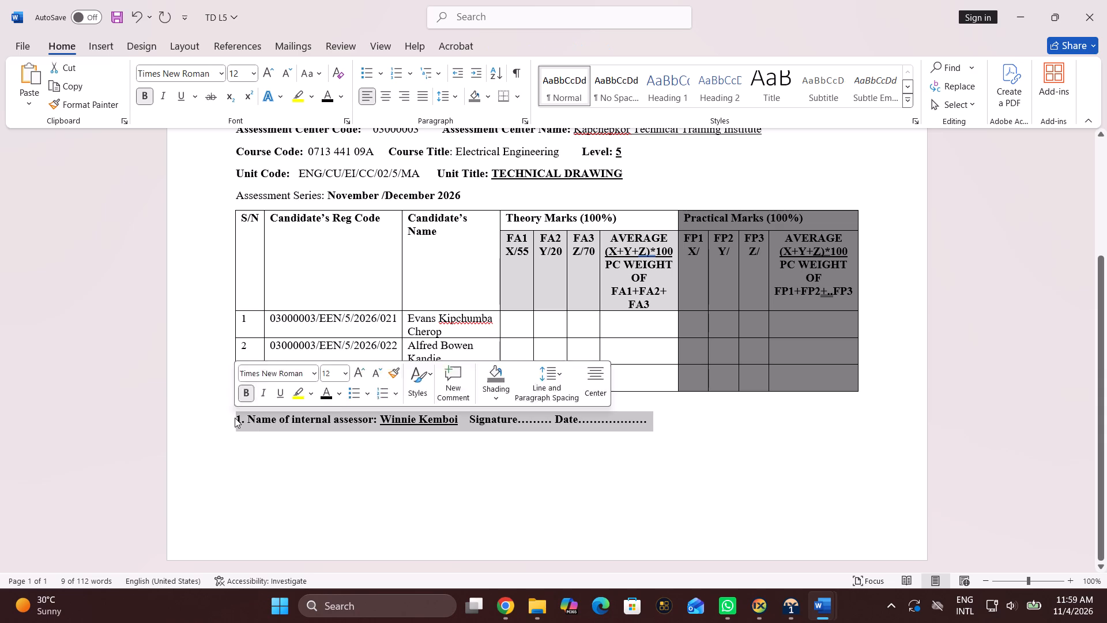
key(ctrl+v)
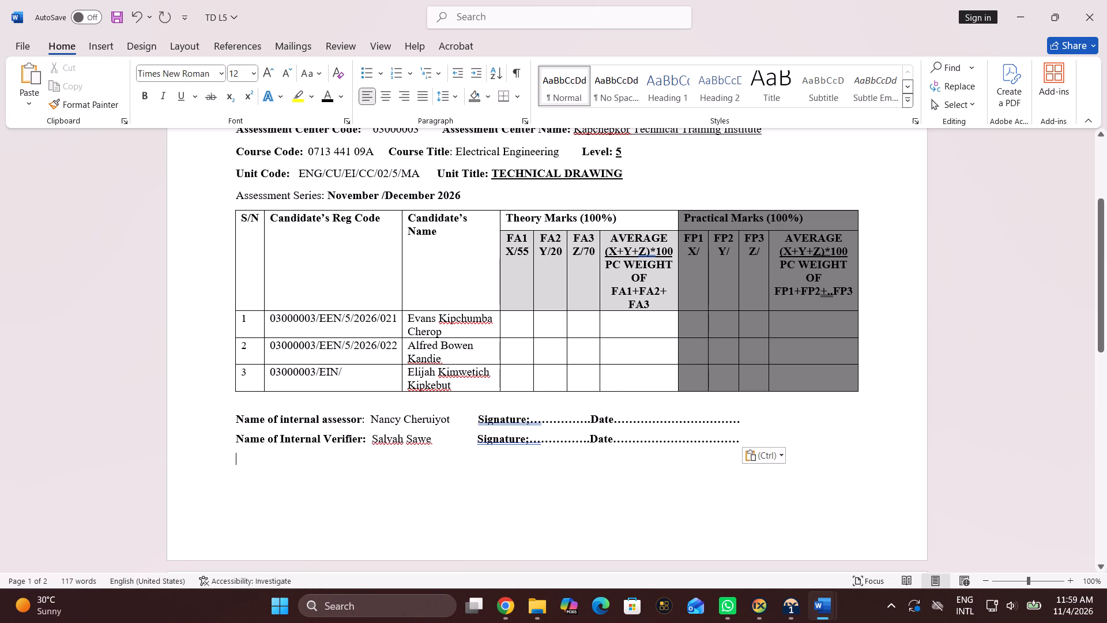
click(629, 483)
Enter the FA1 marks 47, 50 and 51 for candidates 1, 2 and 3 in the TD L5 table.
click(523, 318)
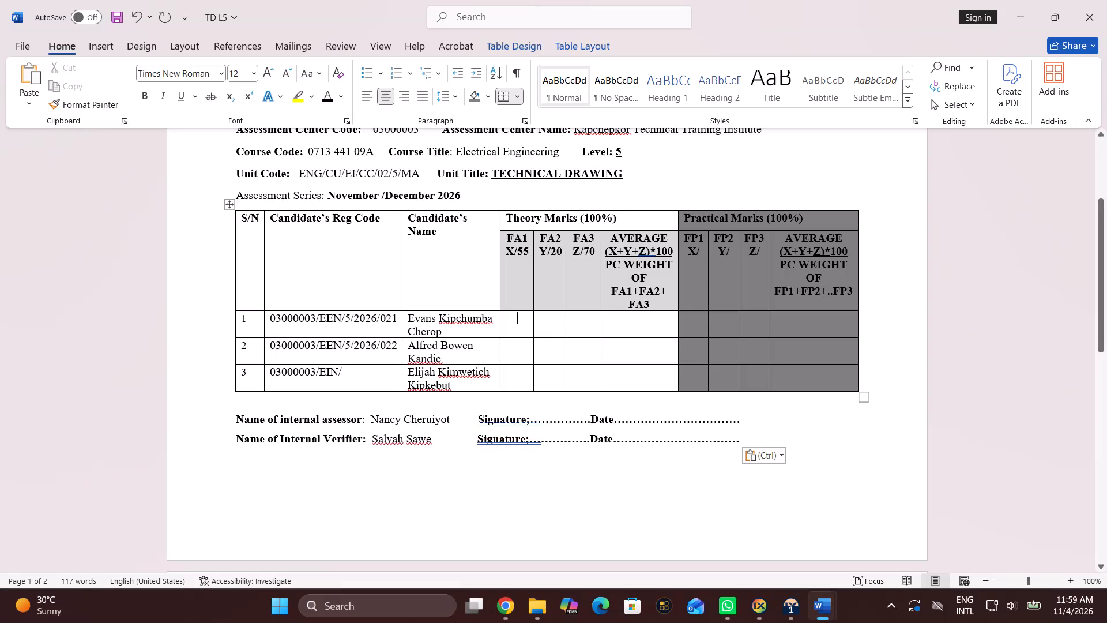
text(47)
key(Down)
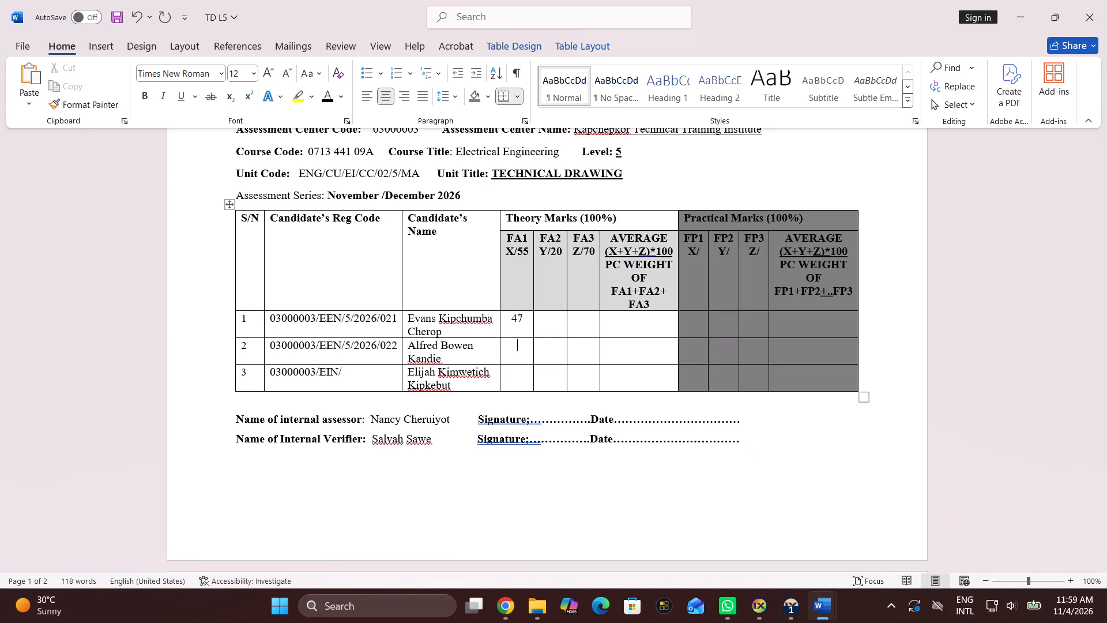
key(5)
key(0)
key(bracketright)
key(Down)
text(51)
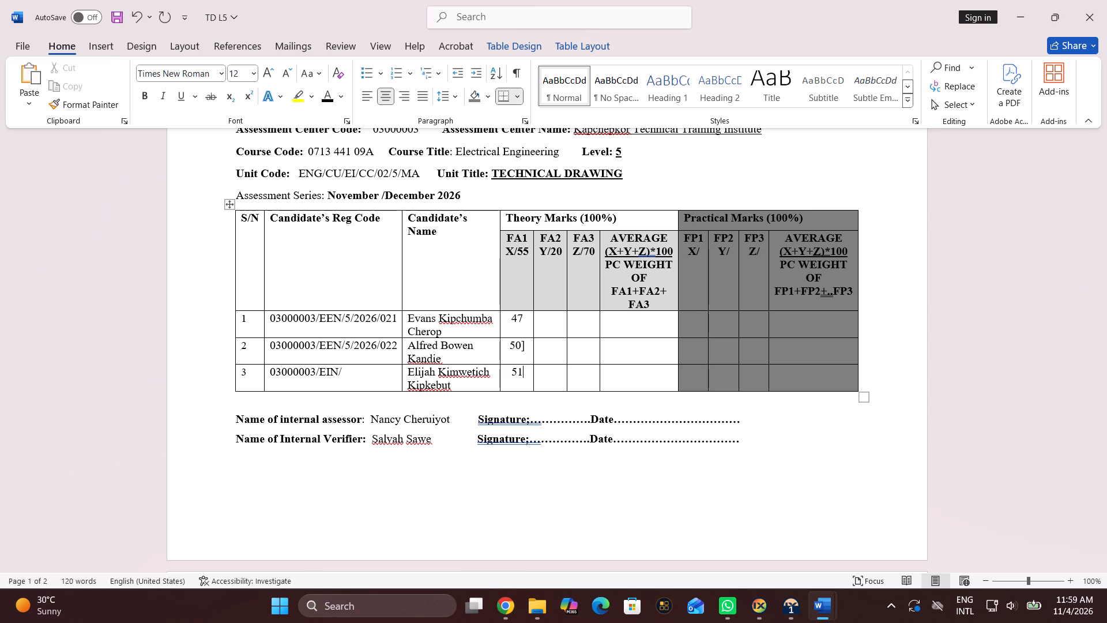
click(530, 351)
key(BackSpace)
Enter the FA2 marks 19, 19 and 18 for candidates 1, 2 and 3 in the TD L5 table.
key(Right)
key(Down)
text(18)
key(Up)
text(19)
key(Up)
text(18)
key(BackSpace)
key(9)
Enter the FA3 marks 39.5, 52 and 47 for candidates 1, 2 and 3 in the TD L5 table.
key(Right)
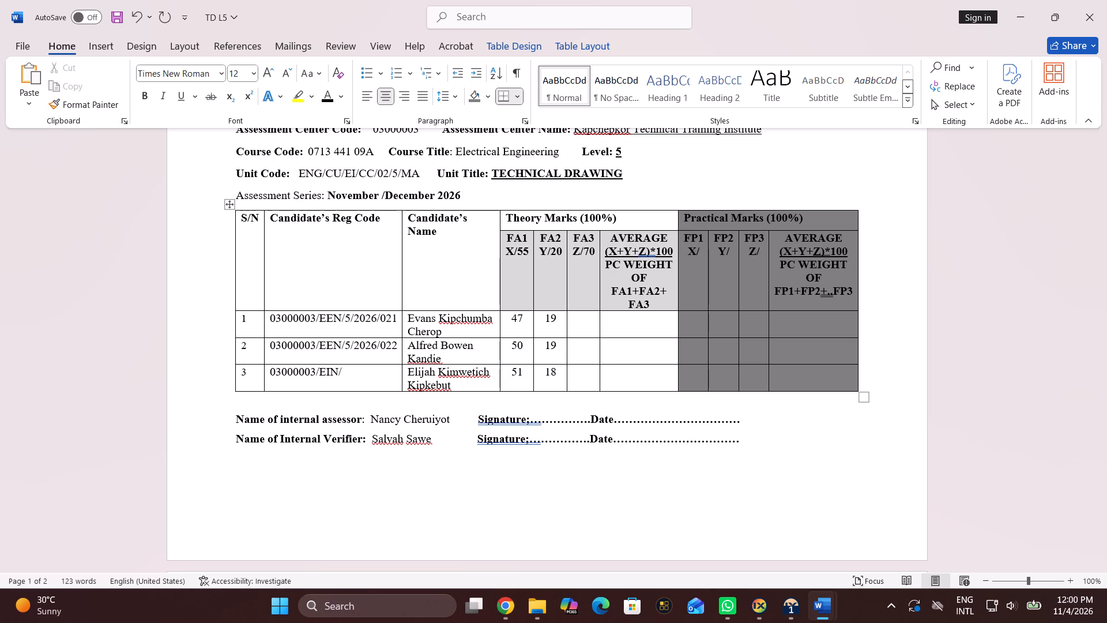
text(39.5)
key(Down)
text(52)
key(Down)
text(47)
Enter the theory averages 73, 83 and 80 for candidates 1, 2 and 3 in the TD L5 table.
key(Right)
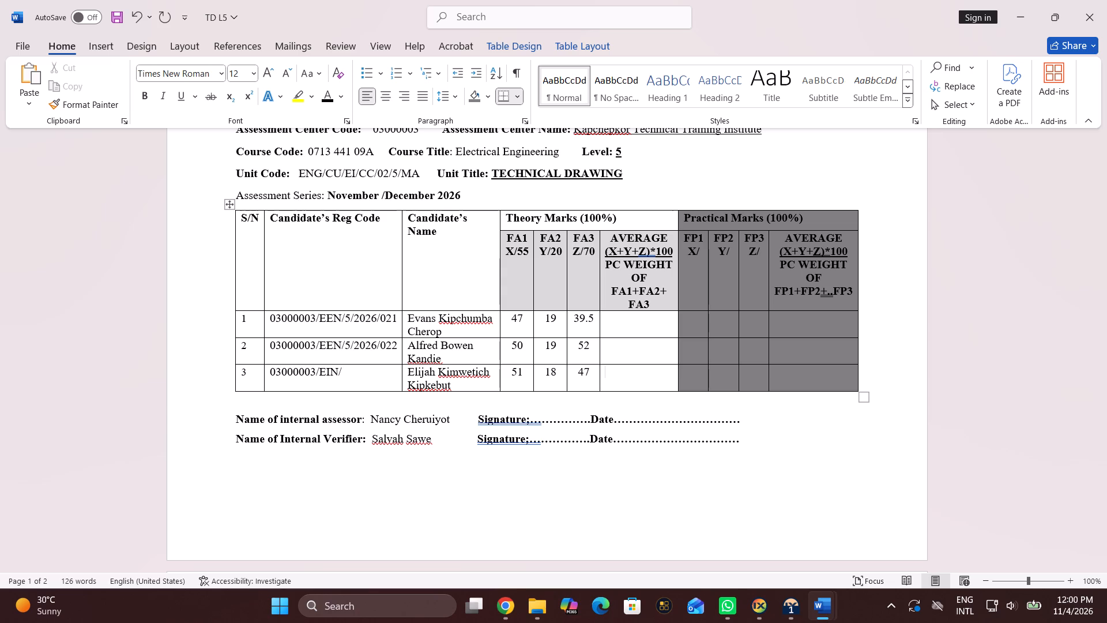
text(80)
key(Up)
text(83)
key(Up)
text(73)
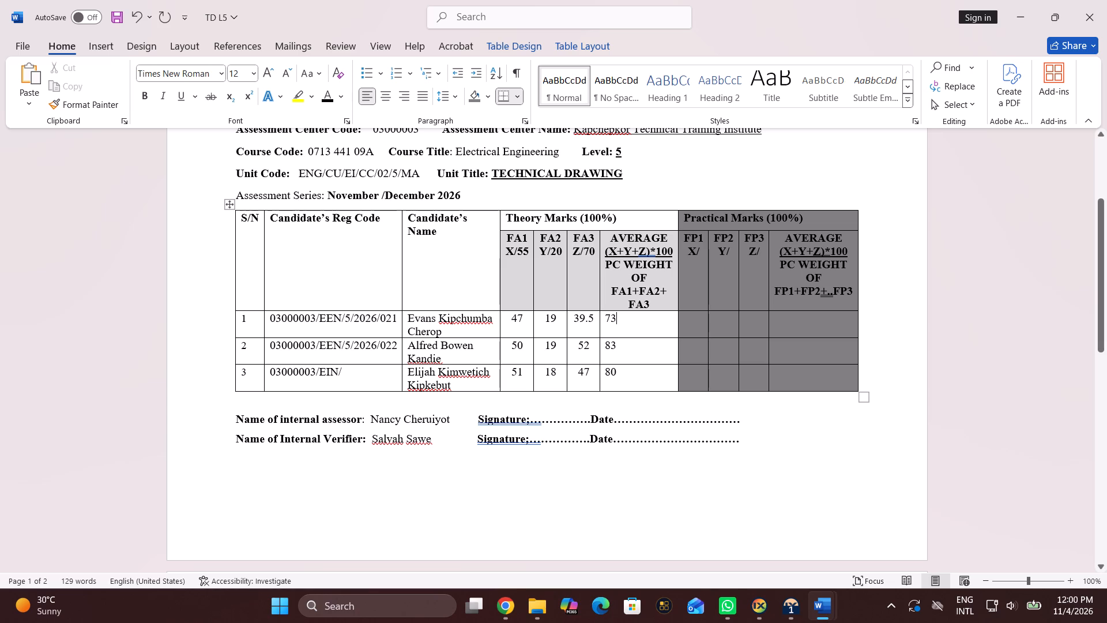
Remove the blank second page of TD L5 by deleting the empty paragraph after the Internal Verifier line.
scroll(732, 448, down, 3)
scroll(732, 448, up, 1)
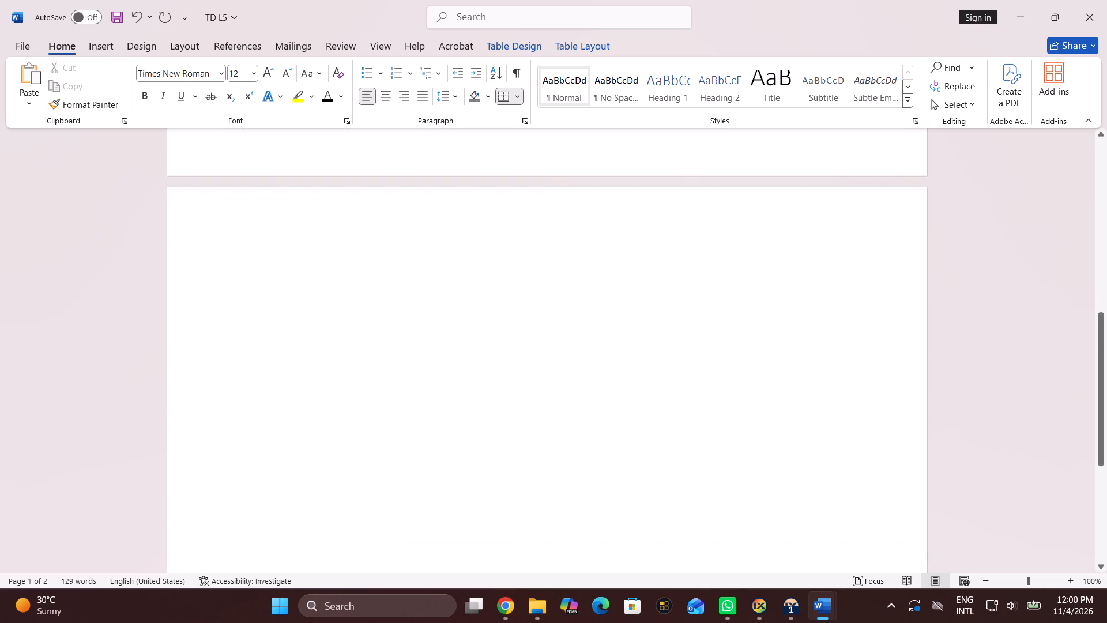
scroll(732, 448, up, 1)
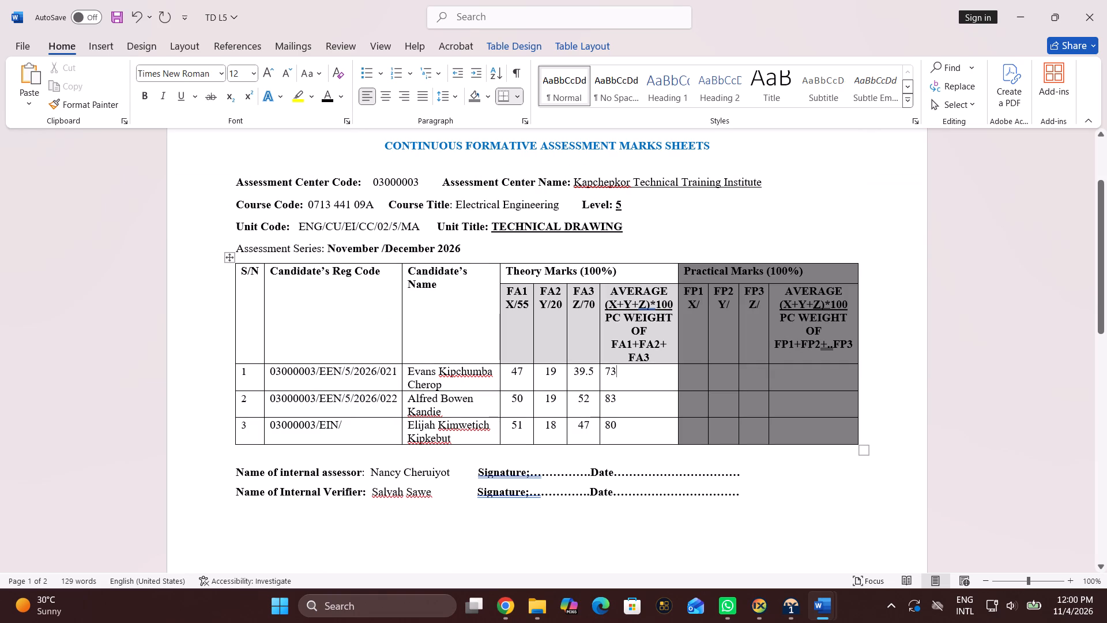
click(762, 492)
key(Delete)
scroll(762, 492, up, 1)
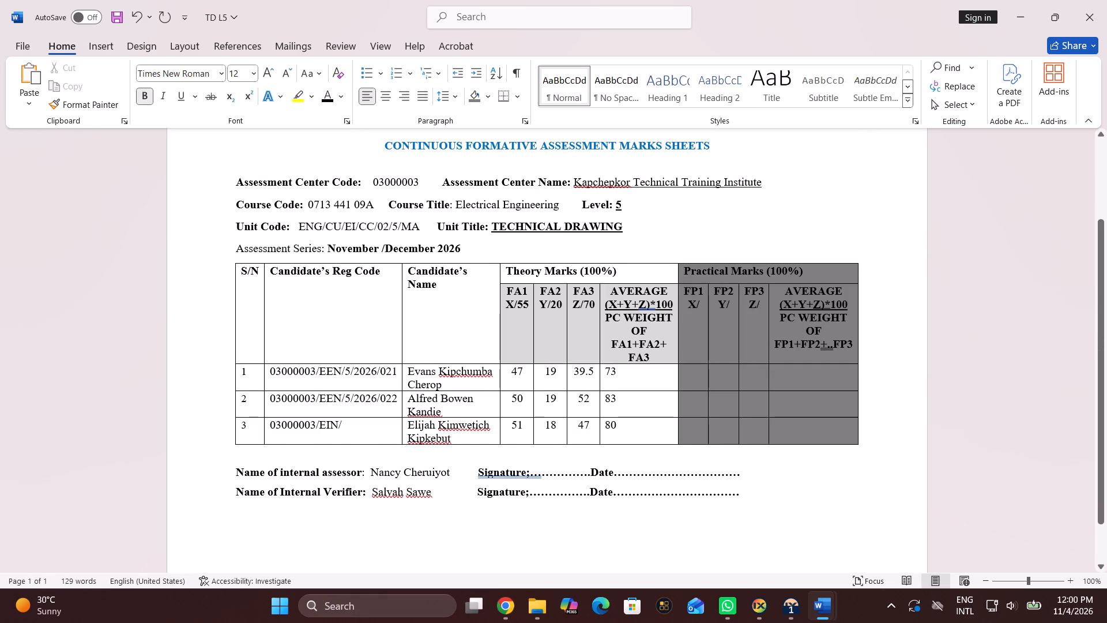
scroll(762, 492, up, 1)
scroll(762, 492, down, 4)
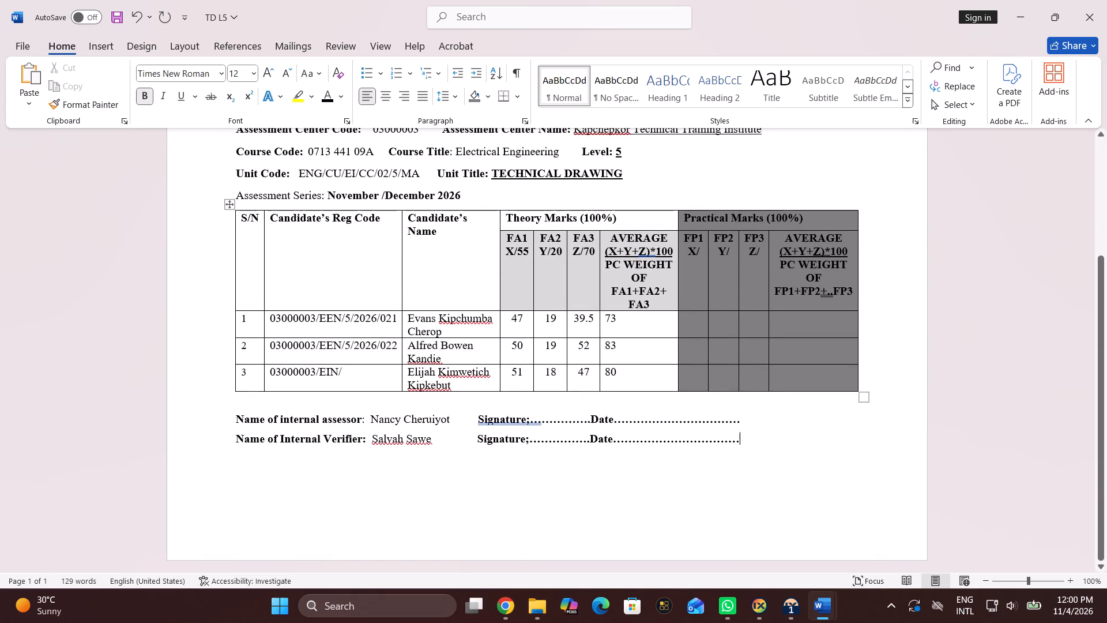
scroll(762, 492, up, 7)
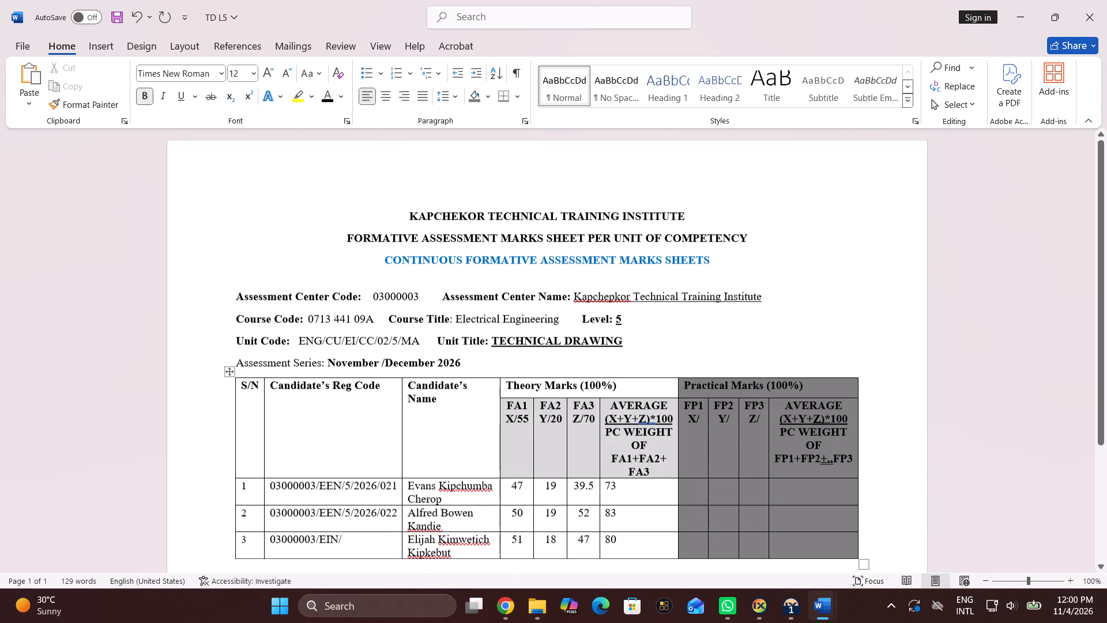
Copy the whole TD L5 marks sheet, from the institute heading to the verifier signature line.
drag(405, 204, 860, 511)
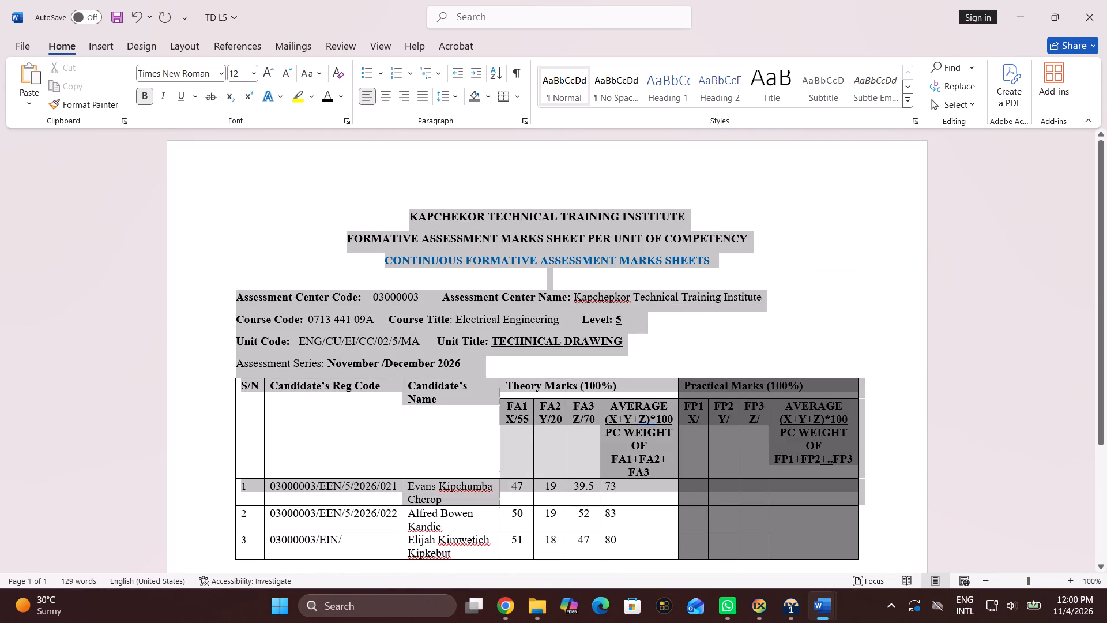
drag(860, 511, 858, 482)
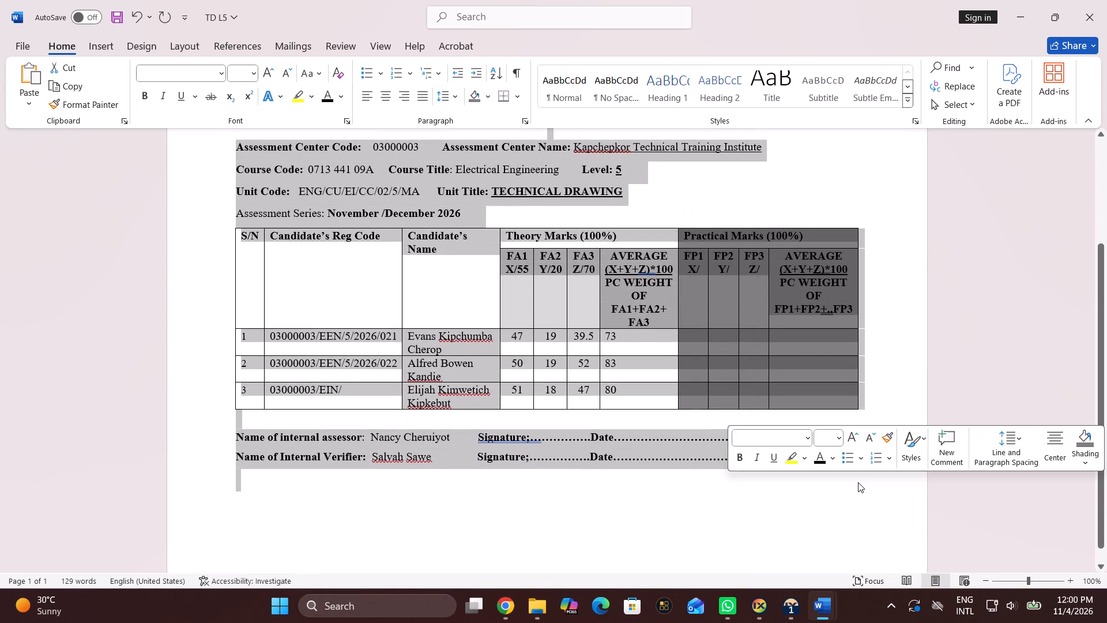
key(ctrl+c)
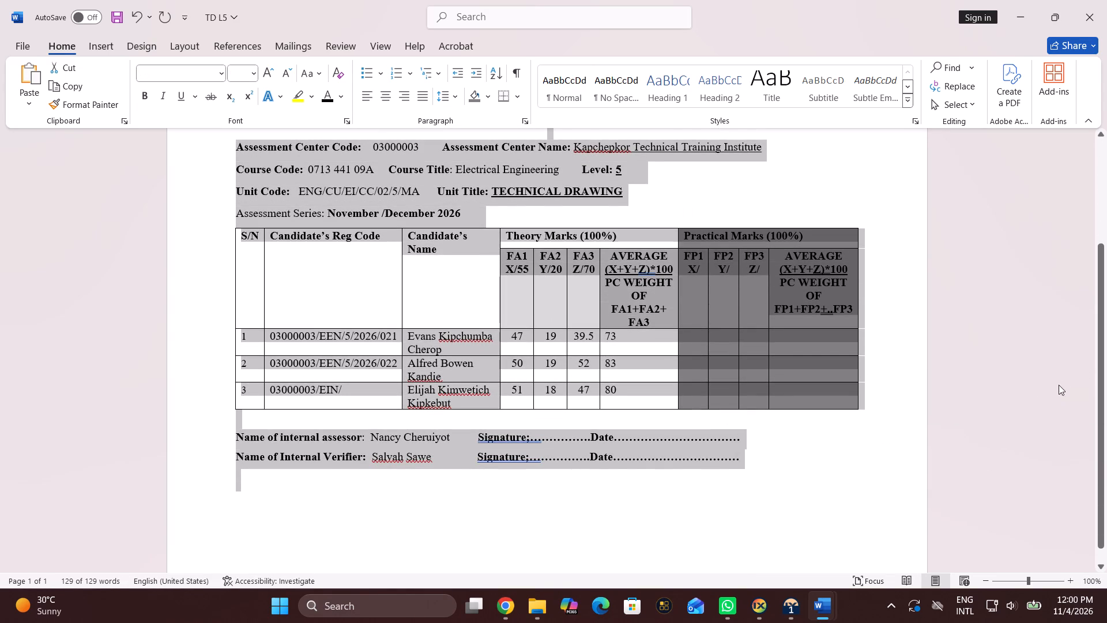
click(876, 450)
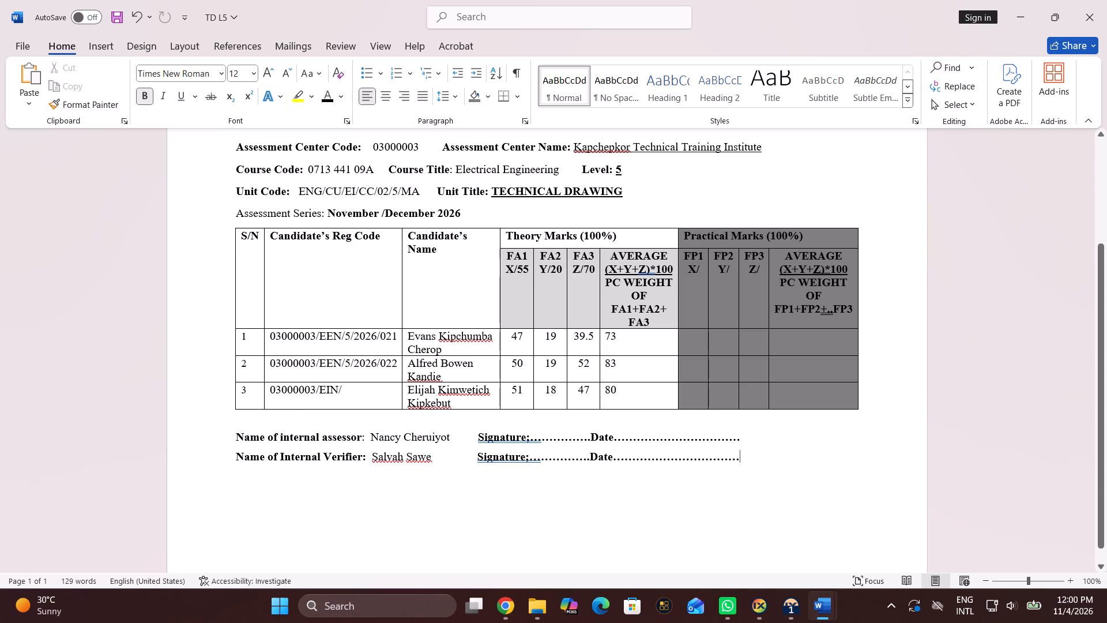
Save the TD L5 document and dismiss the OneDrive sign-in window.
scroll(898, 228, up, 6)
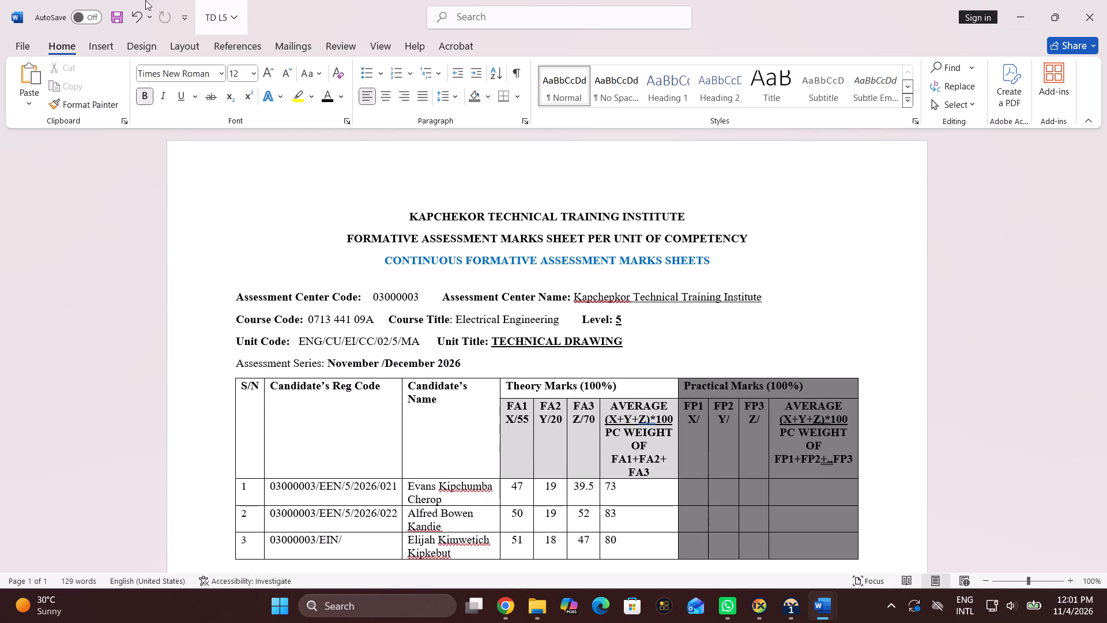
click(112, 16)
double_click(112, 16)
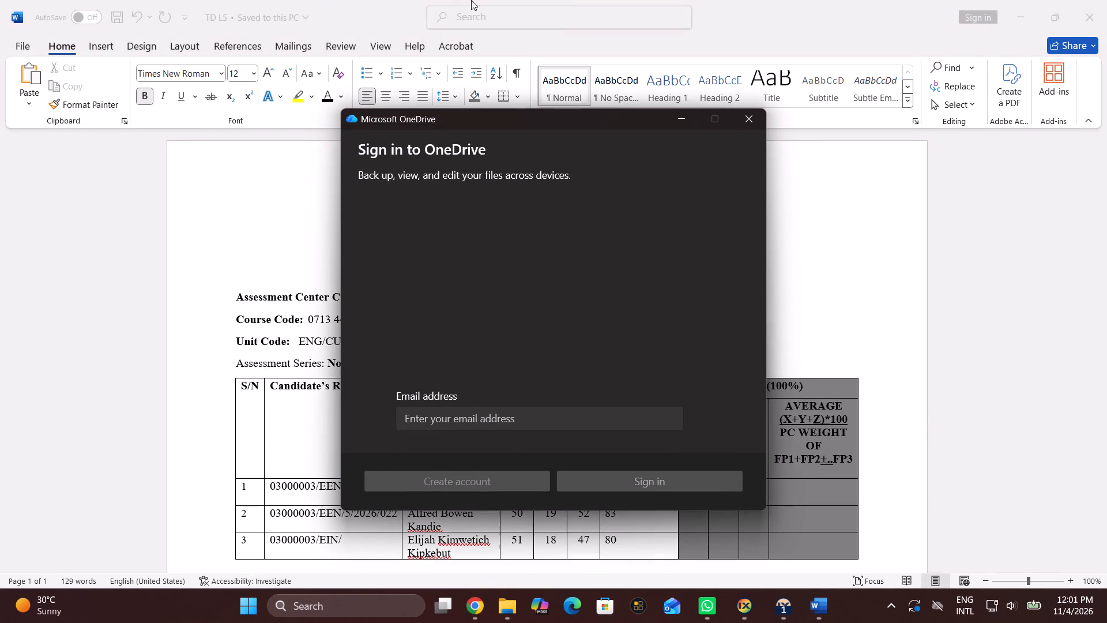
click(750, 116)
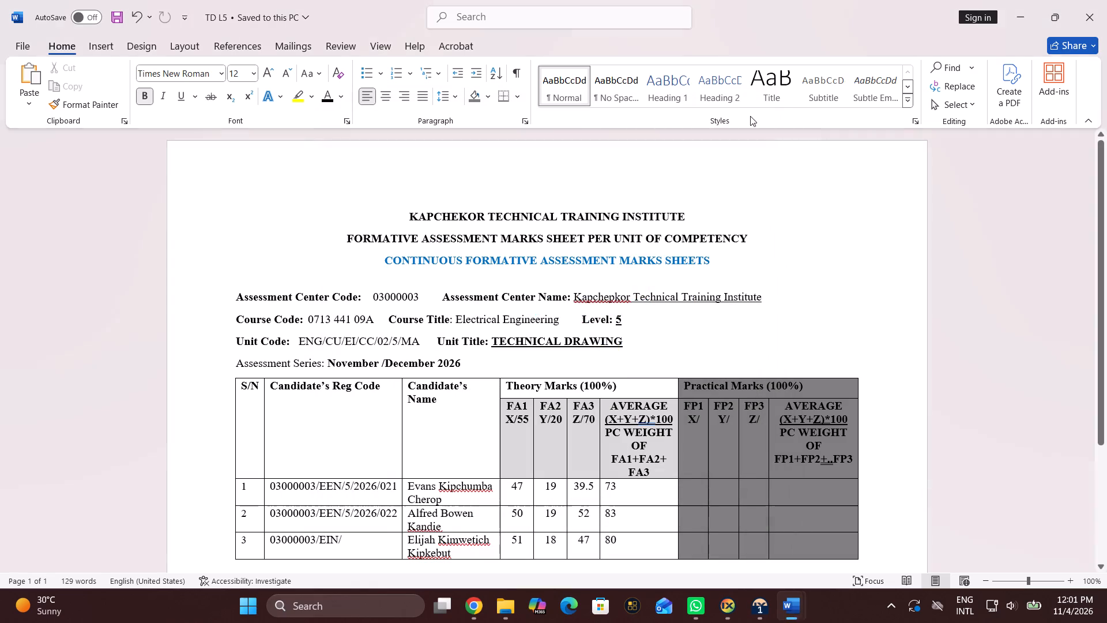
Minimise the TD L5 and Math 2 L6 documents, dismissing the OneDrive sign-in window, and close TD Score Sheet 26J.
click(1024, 13)
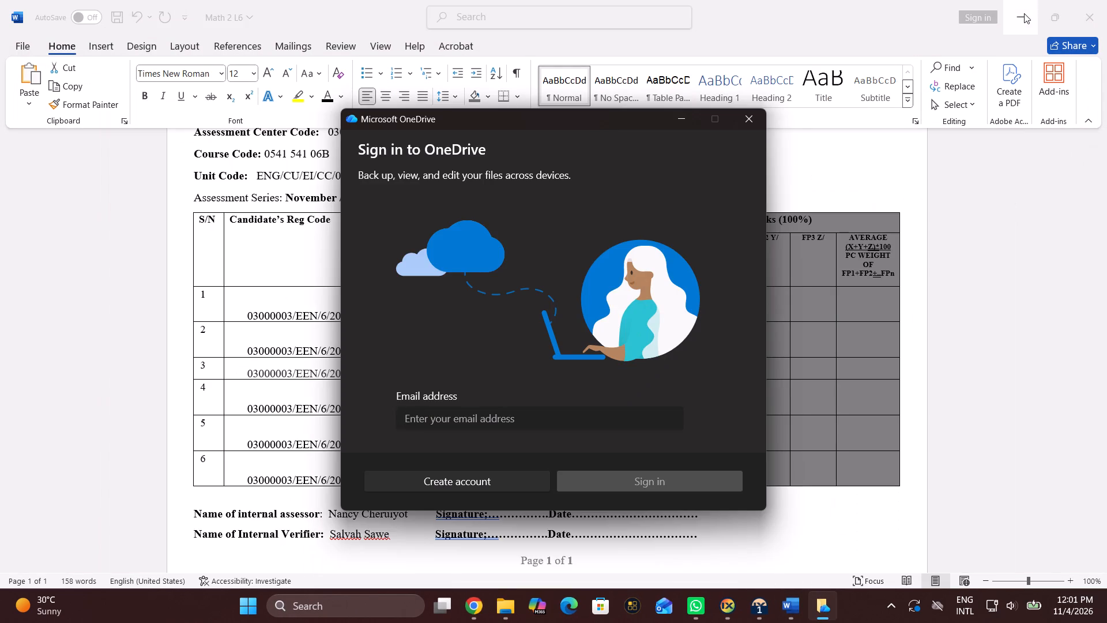
click(749, 115)
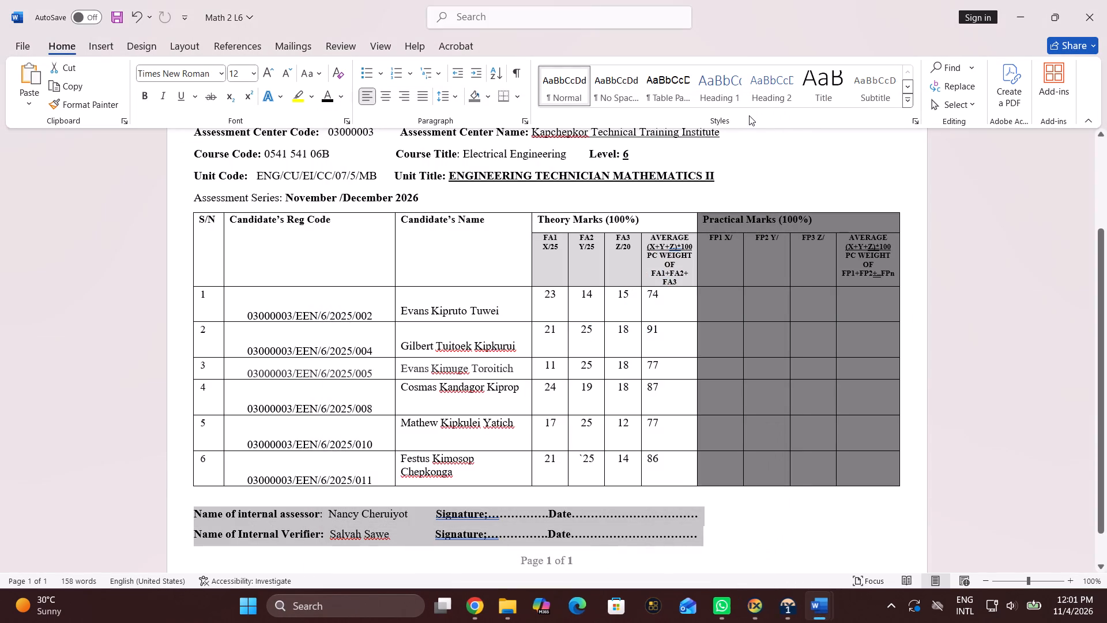
scroll(702, 336, down, 4)
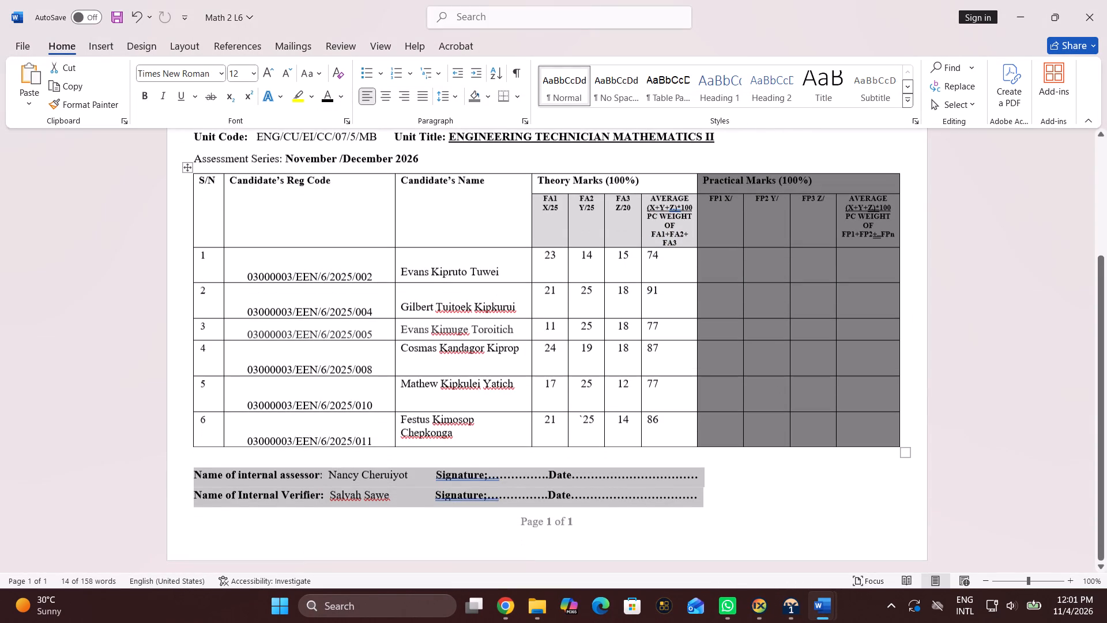
click(844, 511)
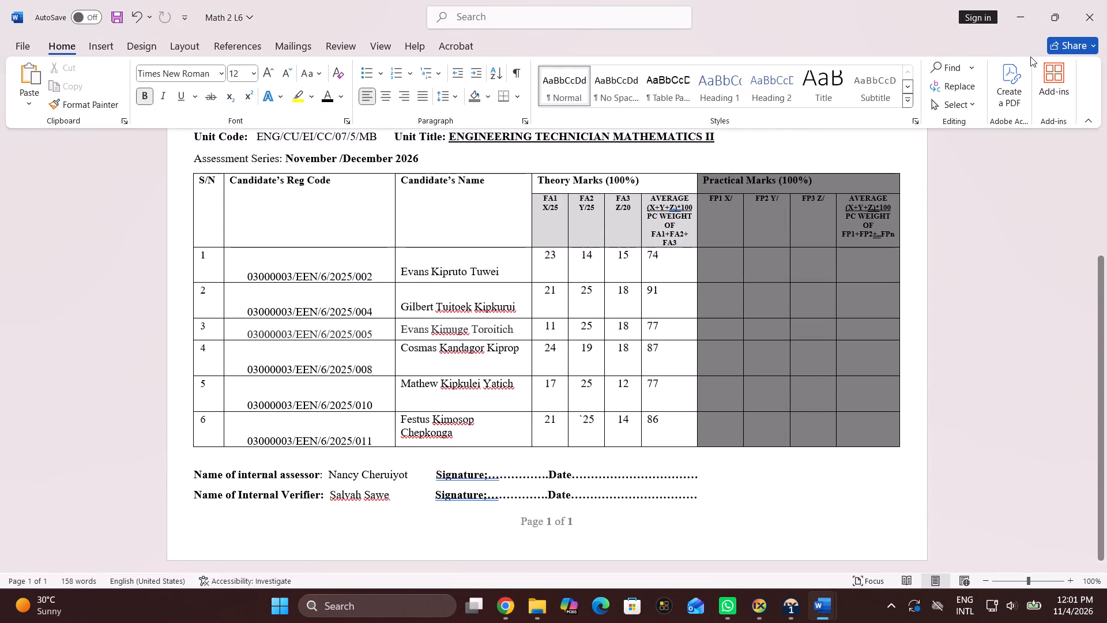
click(1019, 19)
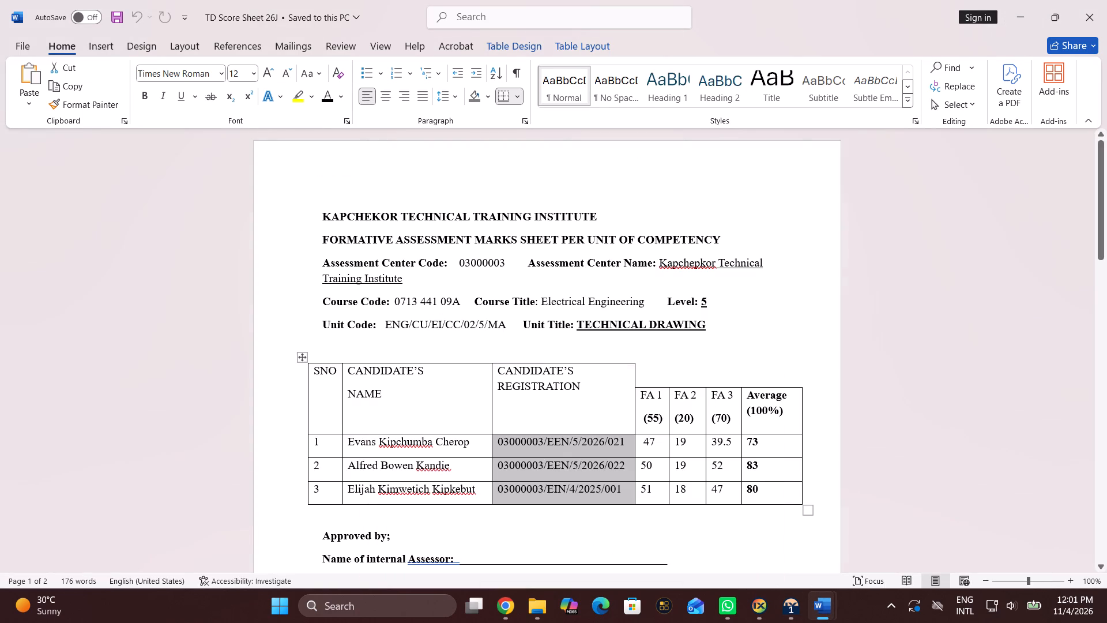
click(1084, 14)
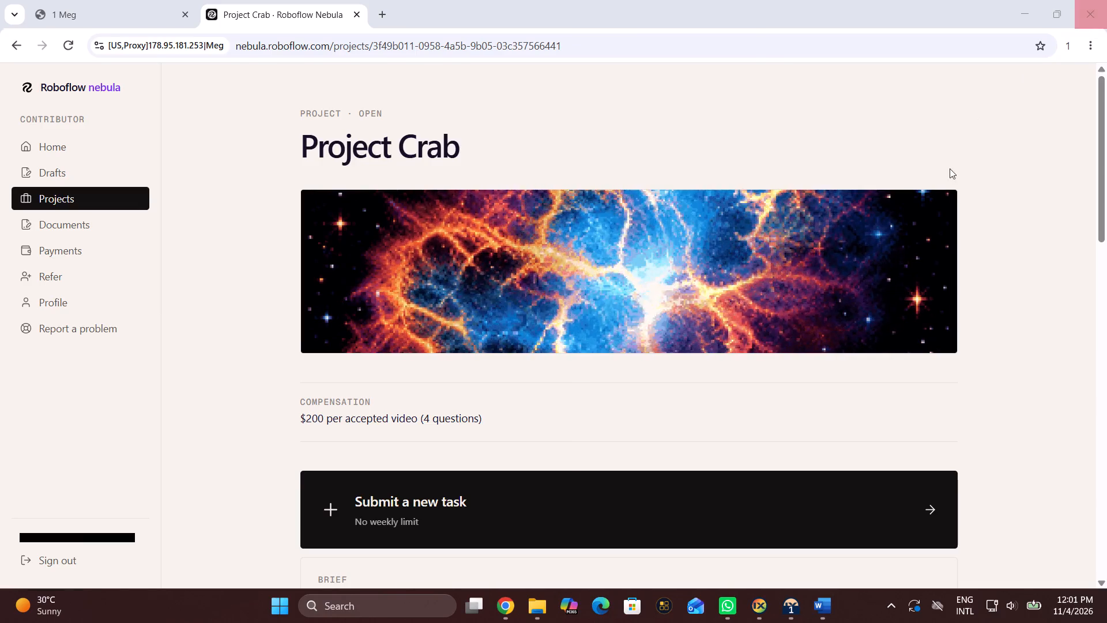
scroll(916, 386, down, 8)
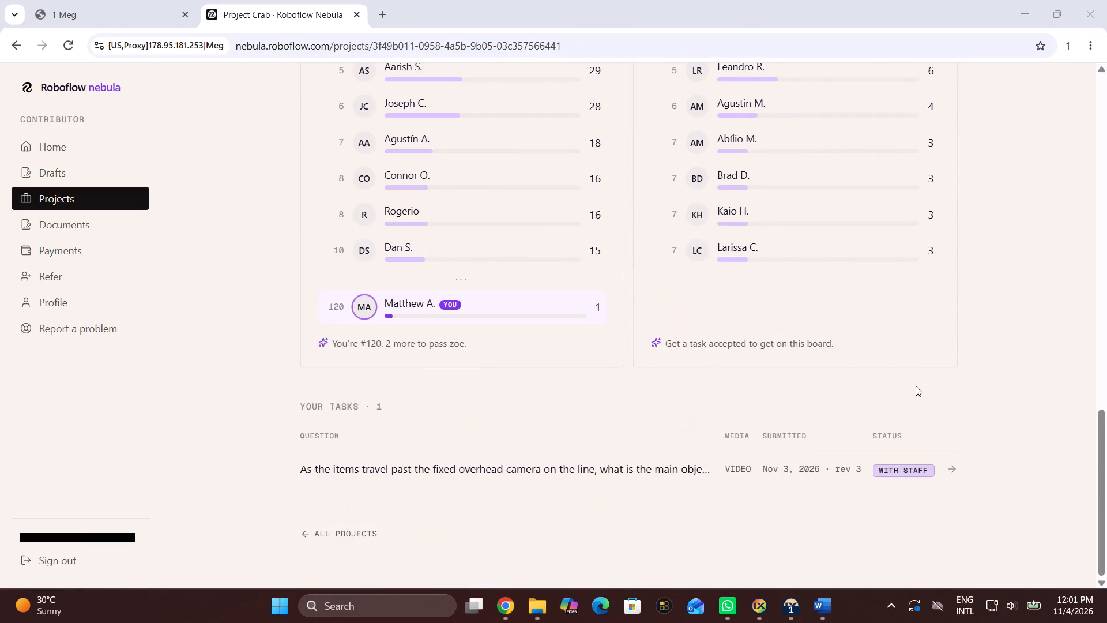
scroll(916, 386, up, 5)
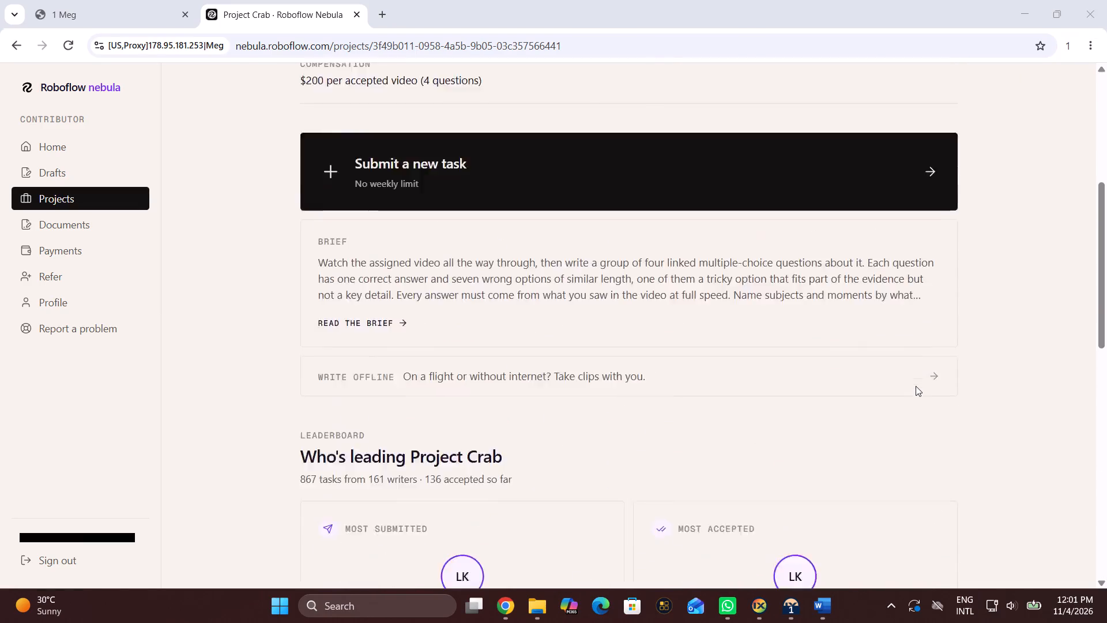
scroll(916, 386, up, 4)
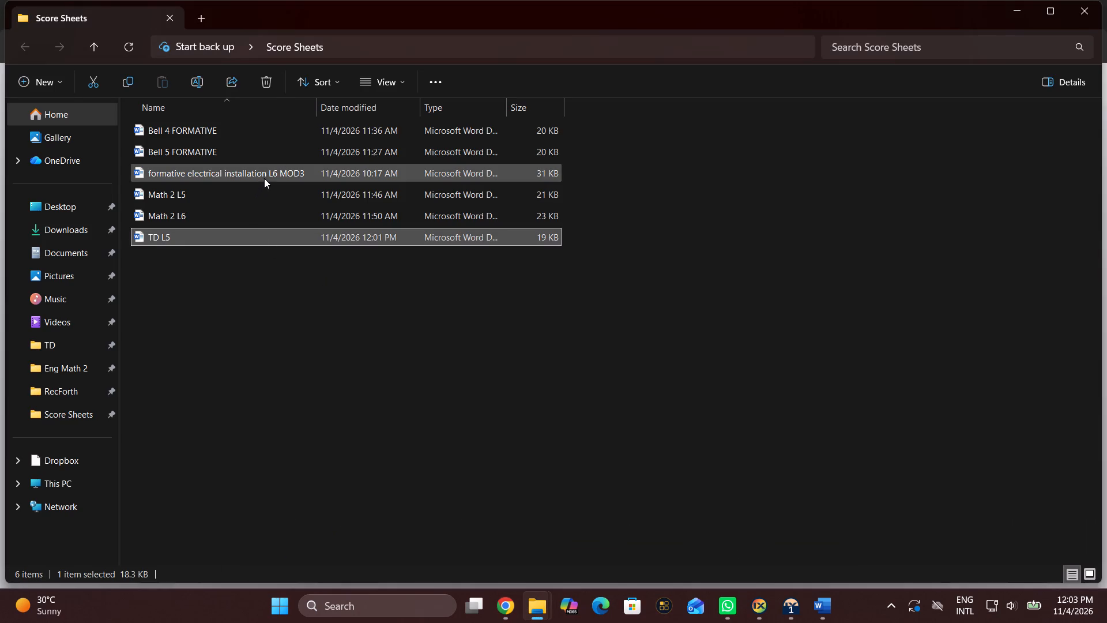
click(266, 174)
right_click(266, 174)
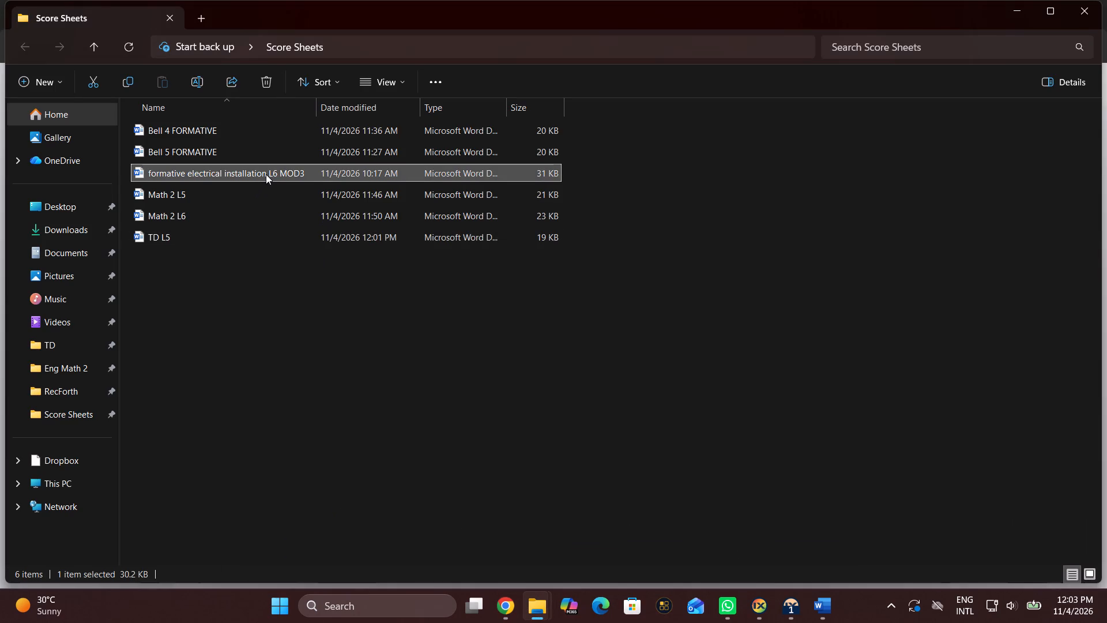
click(379, 152)
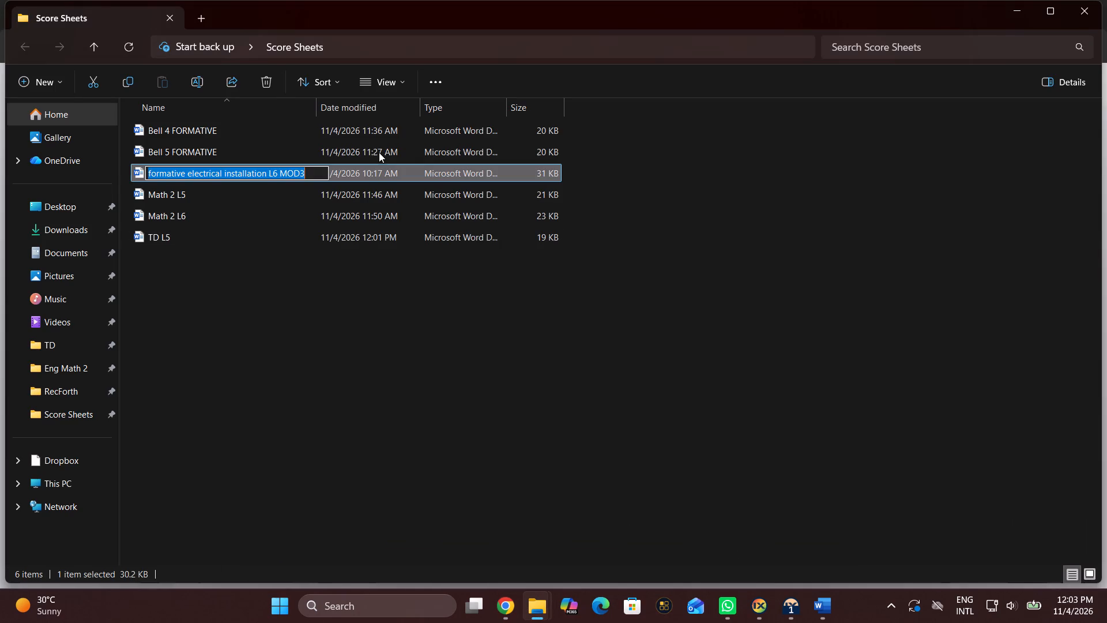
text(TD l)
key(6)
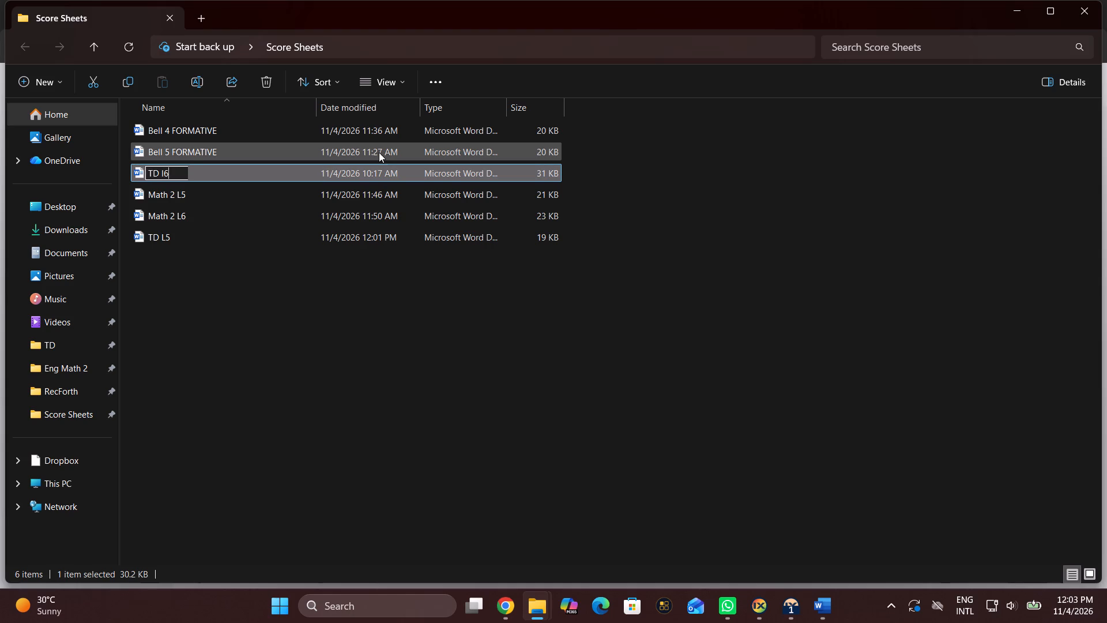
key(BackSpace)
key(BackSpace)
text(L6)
Open TD L6 in Word and replace its entire content with the copied TD L5 marks sheet.
double_click(299, 172)
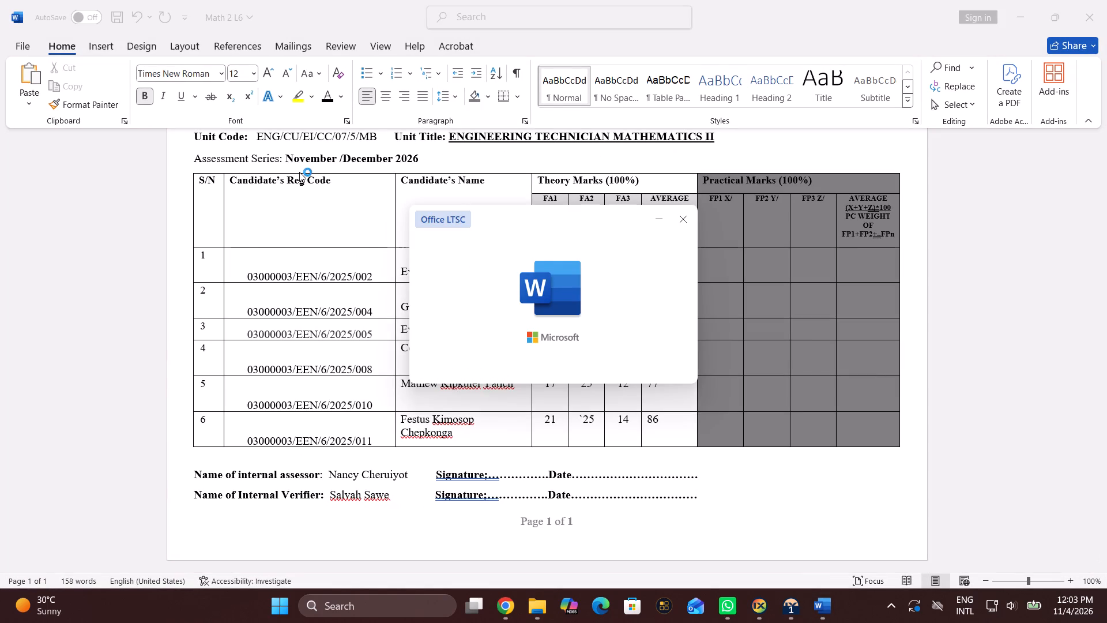
click(562, 66)
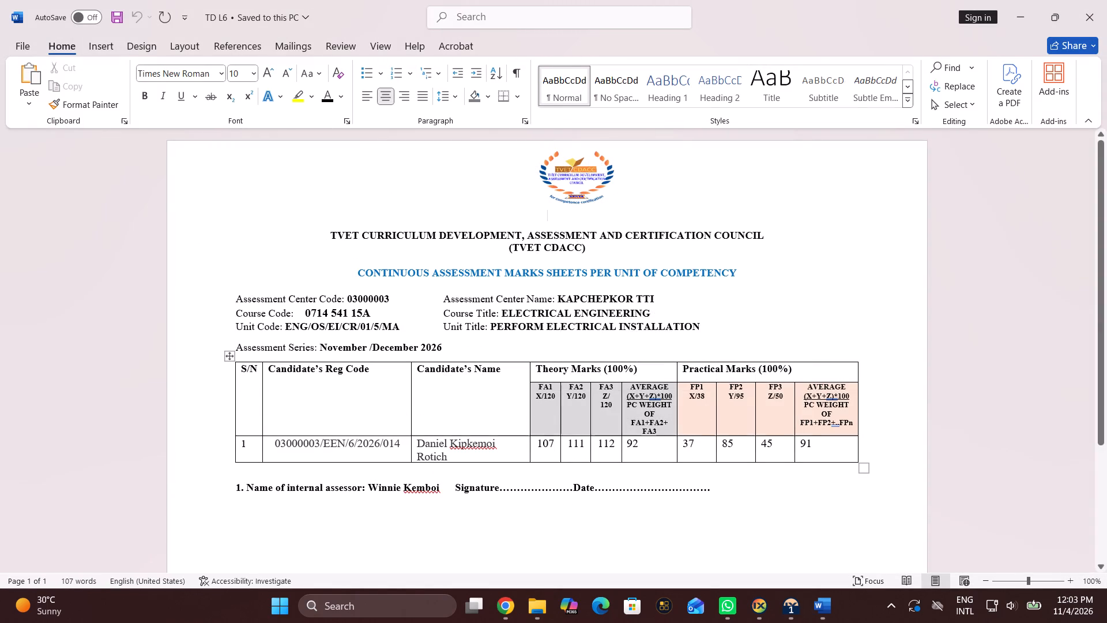
drag(519, 148, 722, 491)
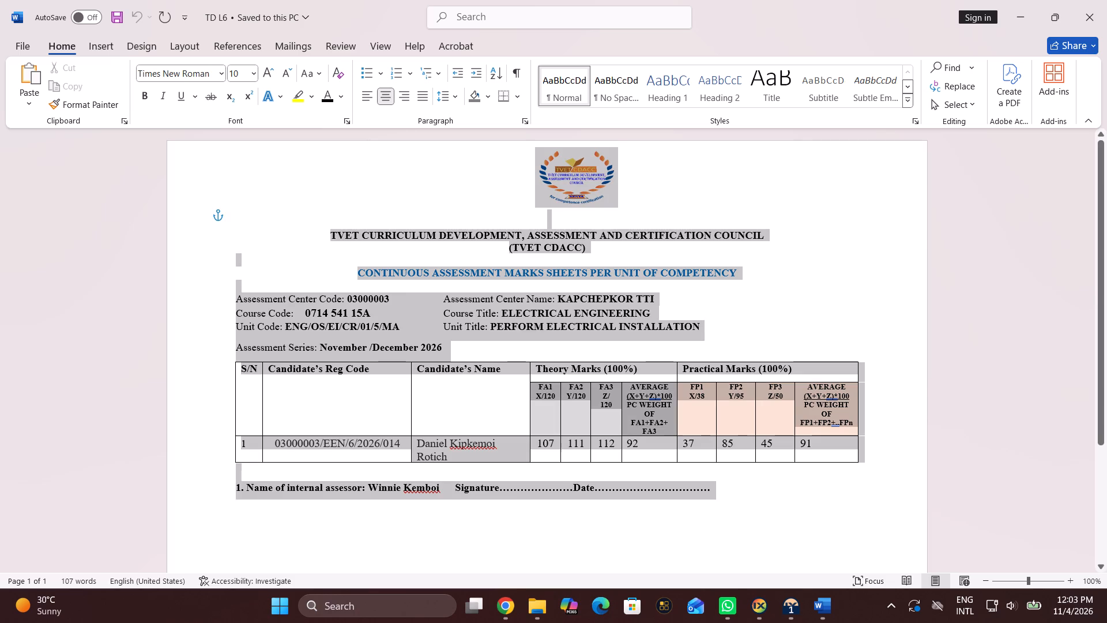
drag(722, 491, 732, 509)
key(ctrl+v)
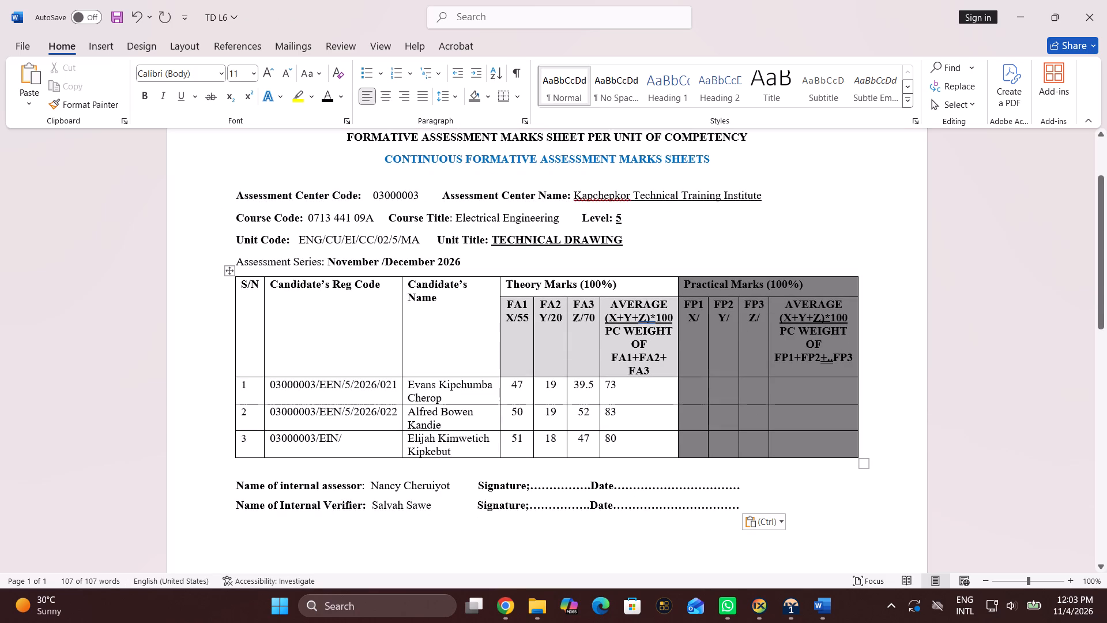
Set the Level in the pasted sheet's heading to 6.
click(625, 217)
key(BackSpace)
key(BackSpace)
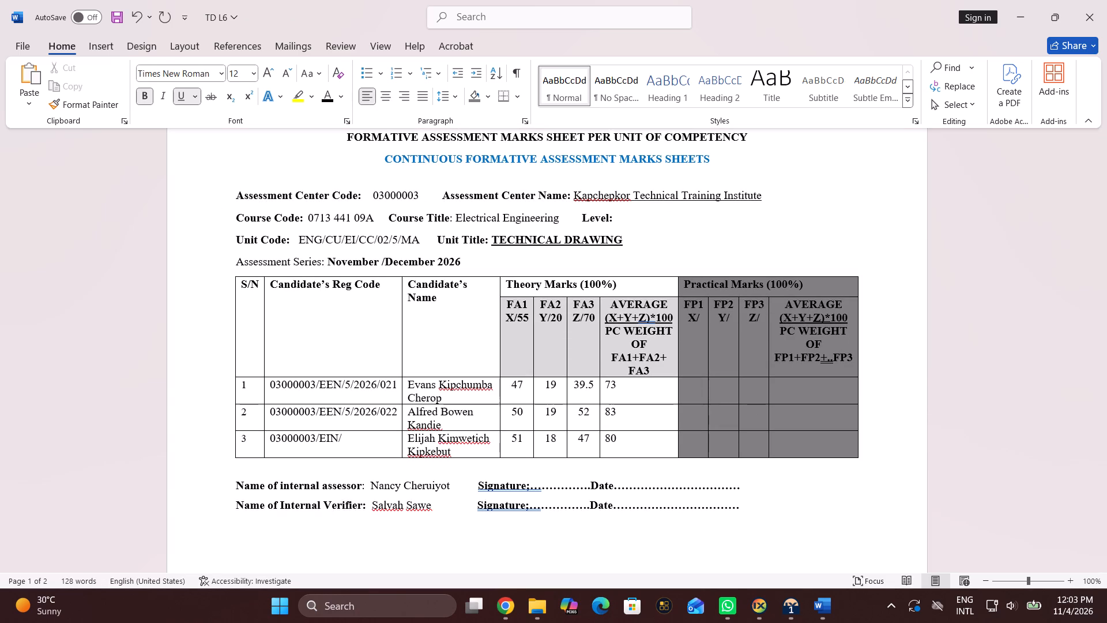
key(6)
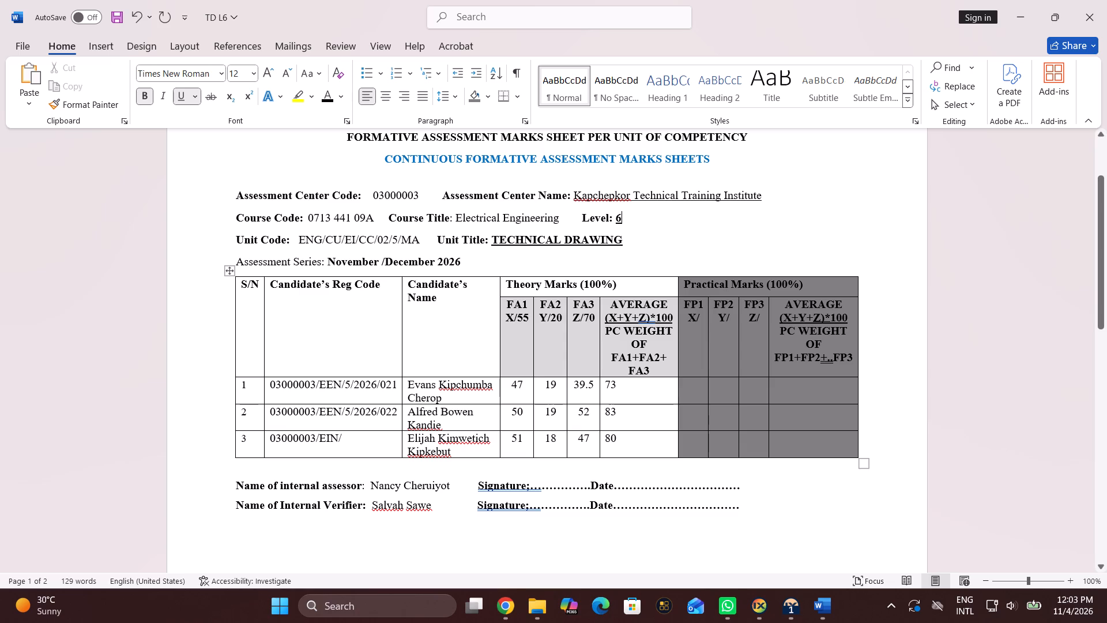
Delete the entire rows of candidates 2 and 3 from the marks table.
drag(274, 419, 665, 440)
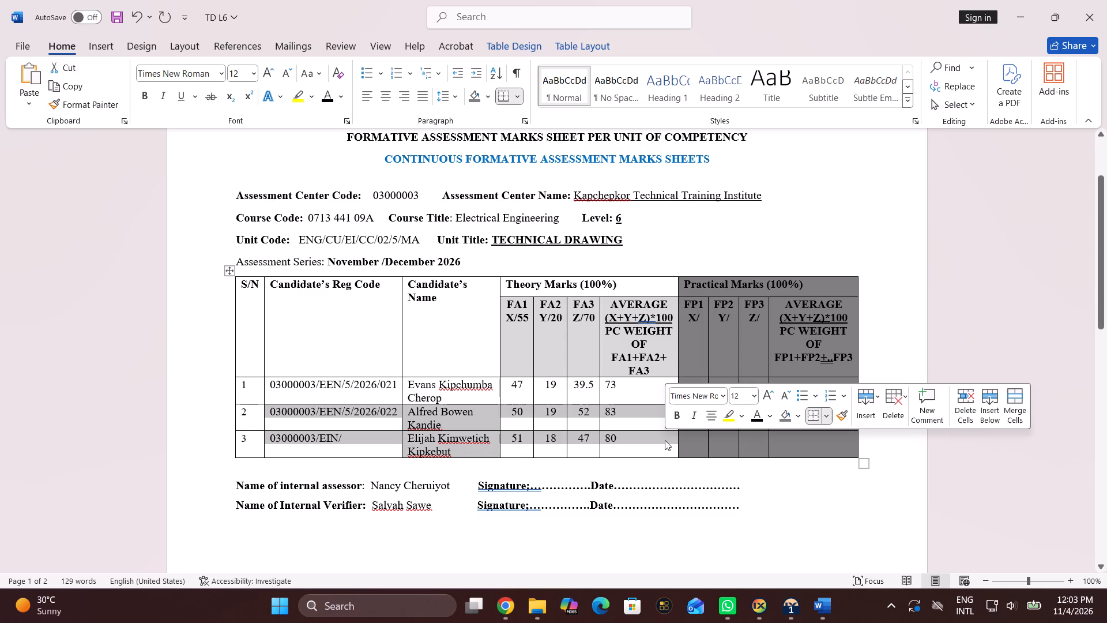
key(BackSpace)
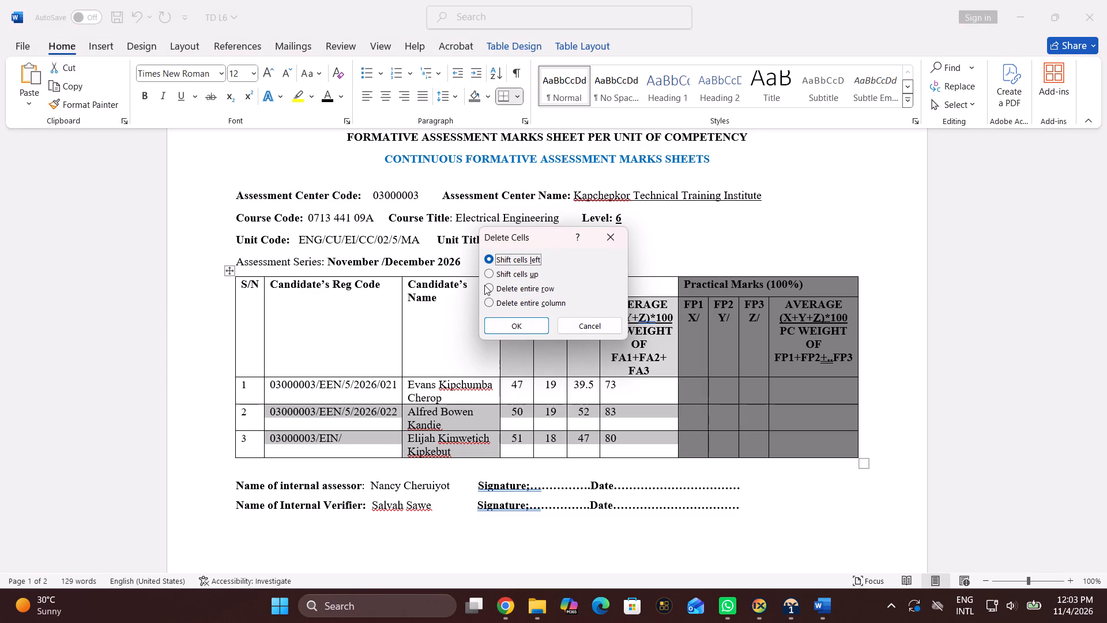
click(484, 285)
click(519, 331)
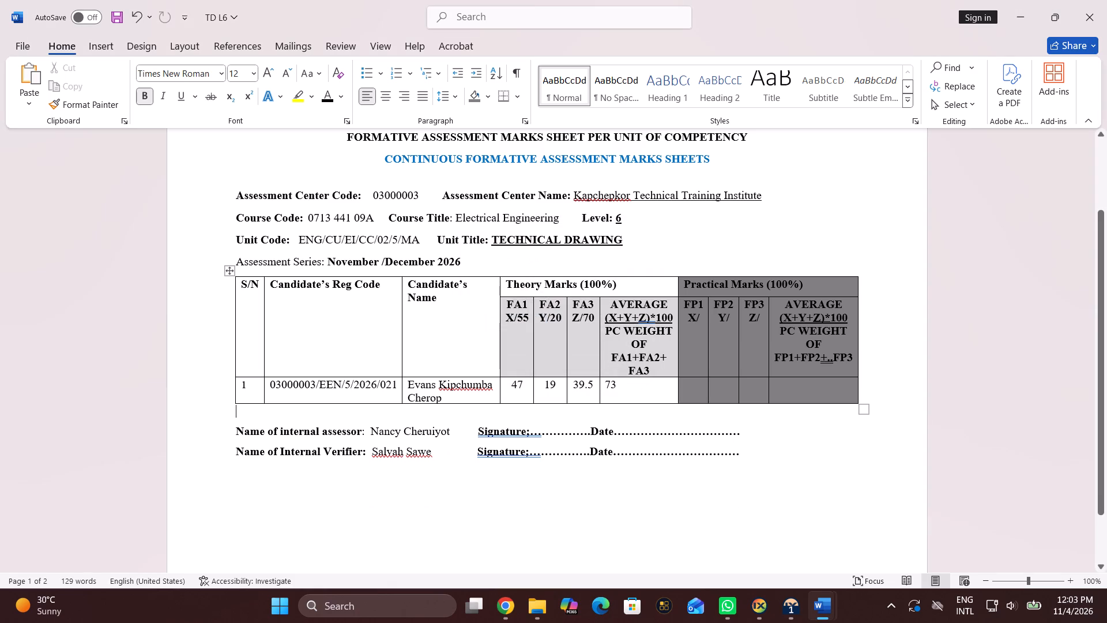
Change candidate 1's registration code to the Level 6 candidate's code, replacing the level digit and the serial number and keeping year 2026.
click(400, 384)
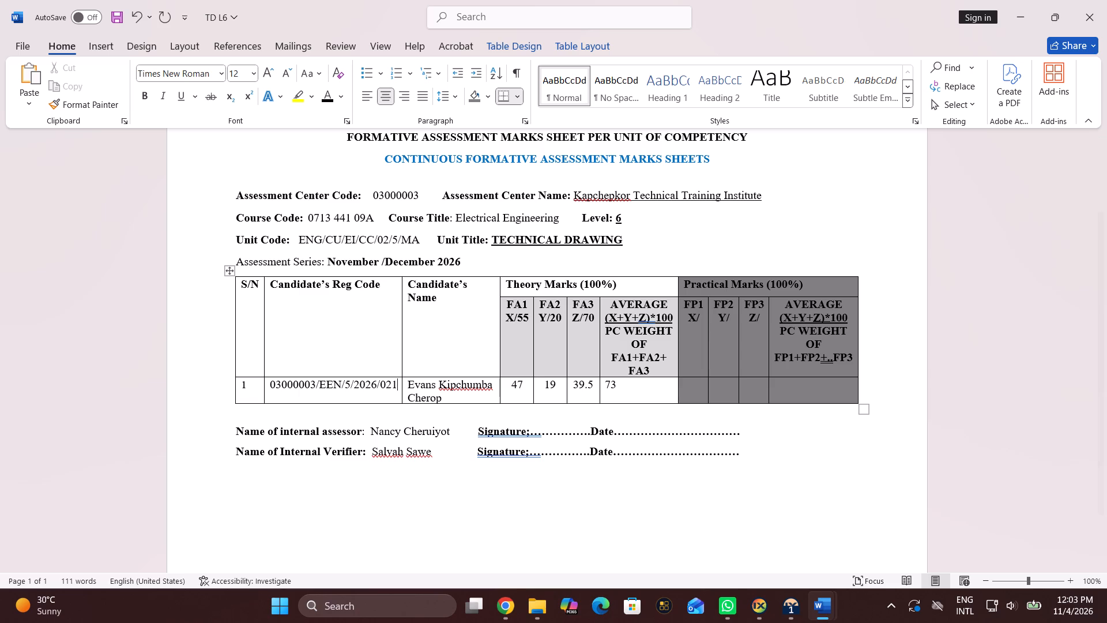
key(BackSpace)
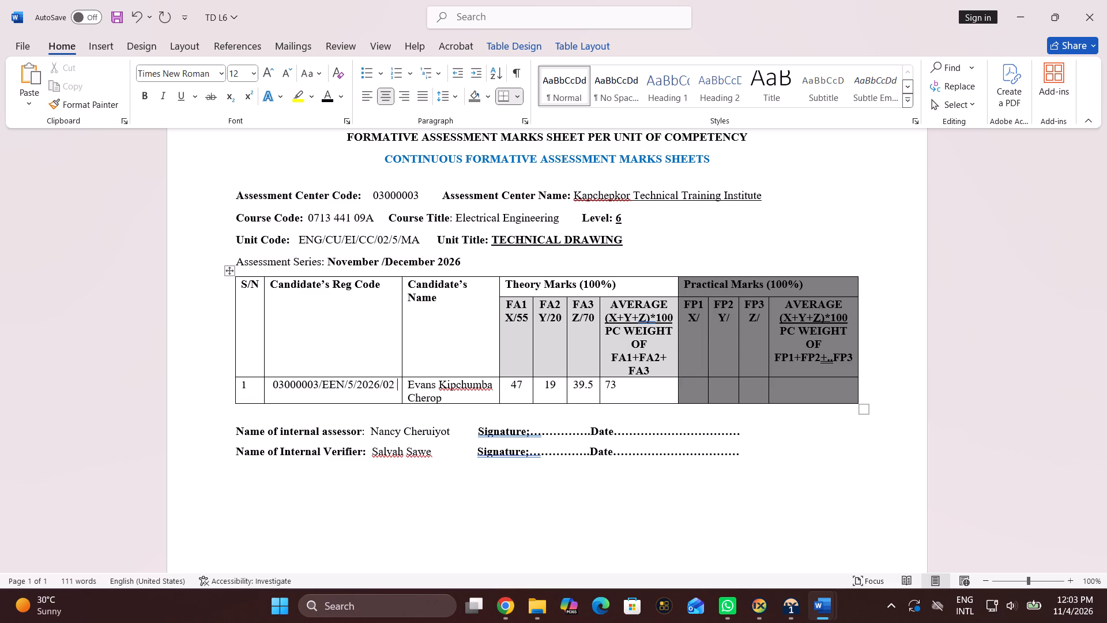
key(BackSpace)
key(BackSpace)
key(BackSpace)
key(BackSpace)
key(BackSpace)
key(BackSpace)
key(BackSpace)
key(BackSpace)
key(BackSpace)
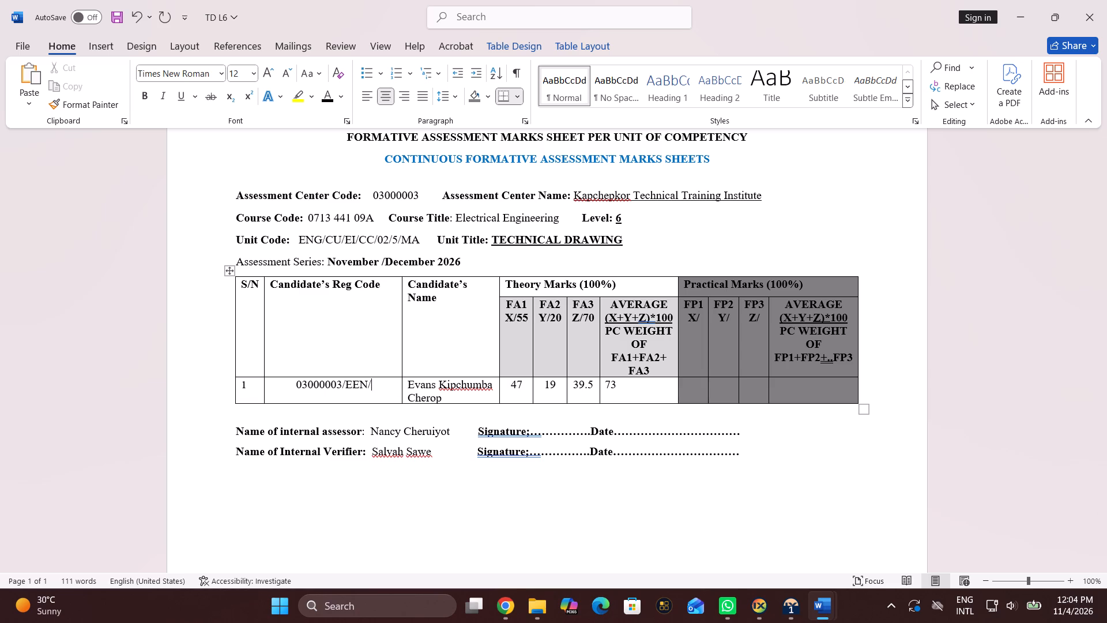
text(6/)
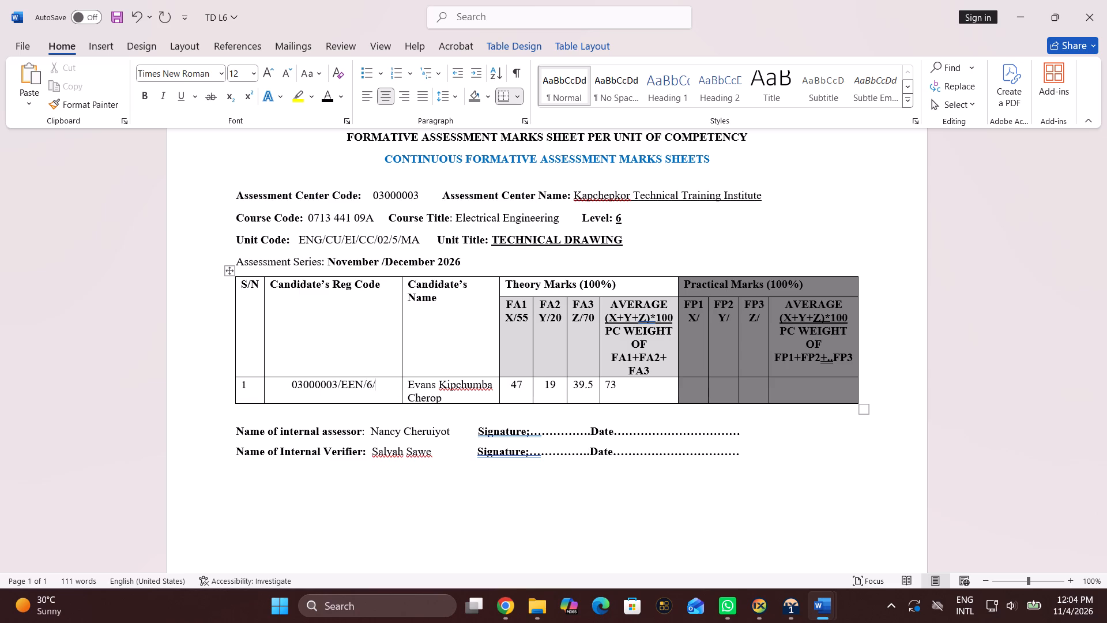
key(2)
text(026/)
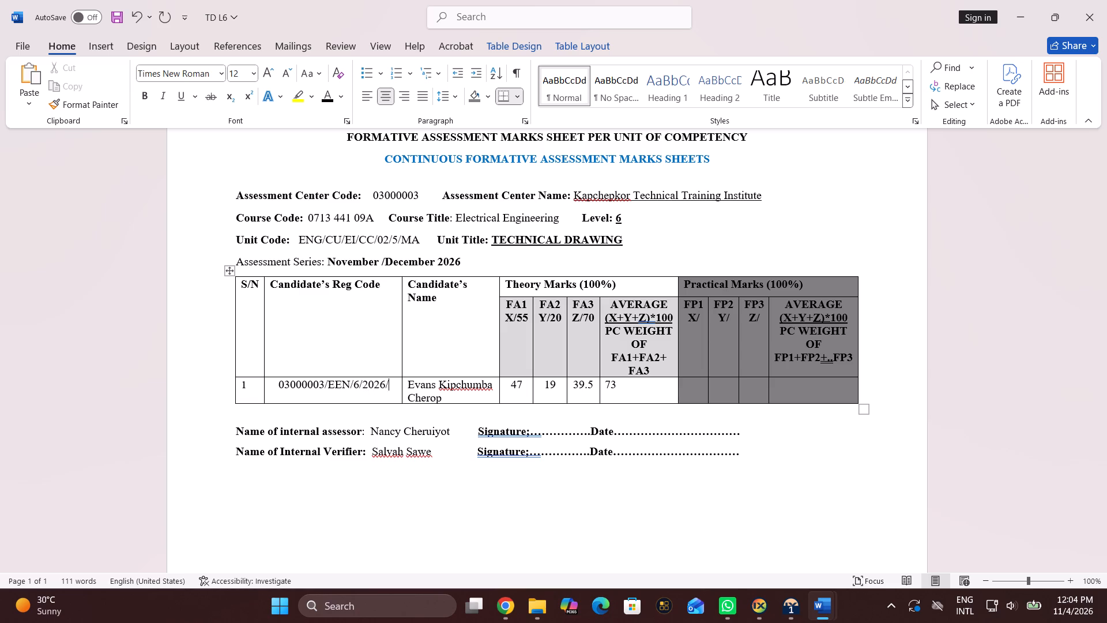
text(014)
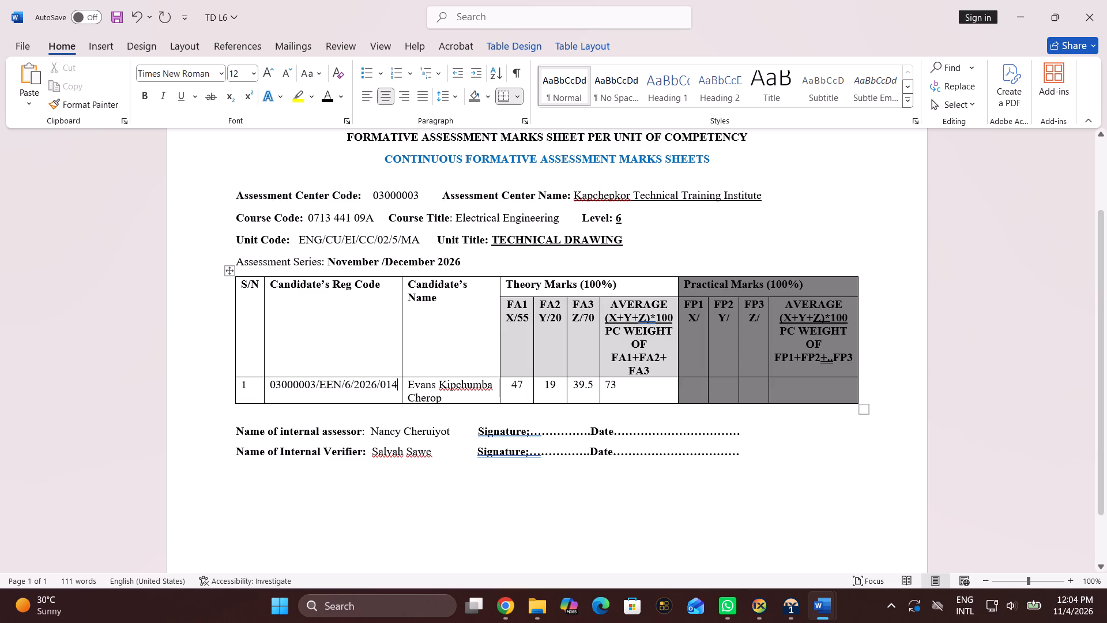
Replace the name in candidate 1's row with the Level 6 candidate's full name.
drag(445, 399, 404, 383)
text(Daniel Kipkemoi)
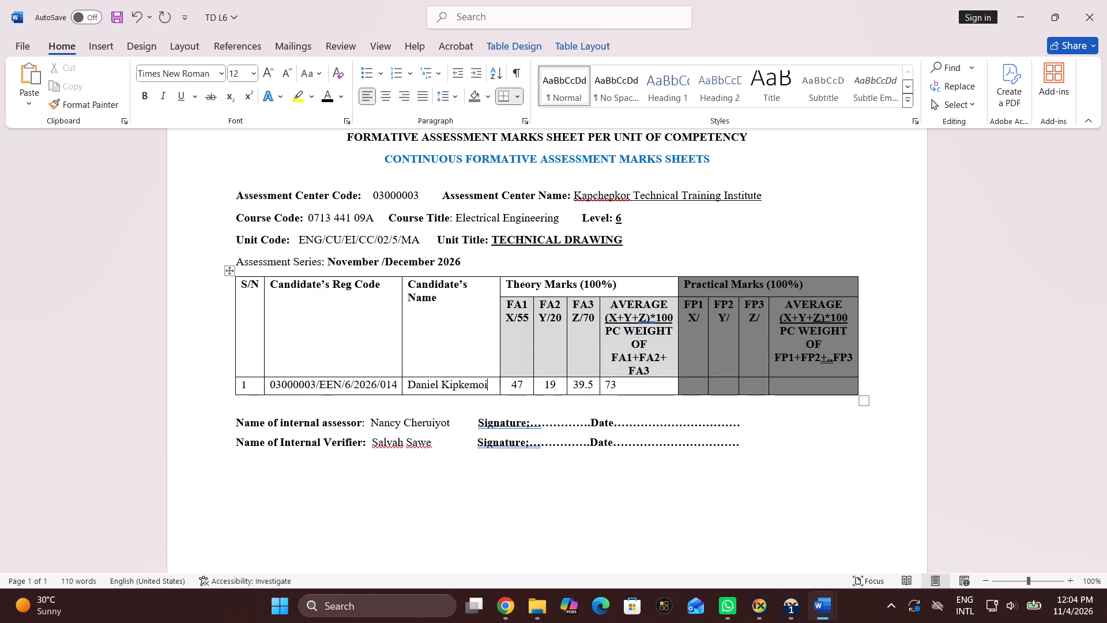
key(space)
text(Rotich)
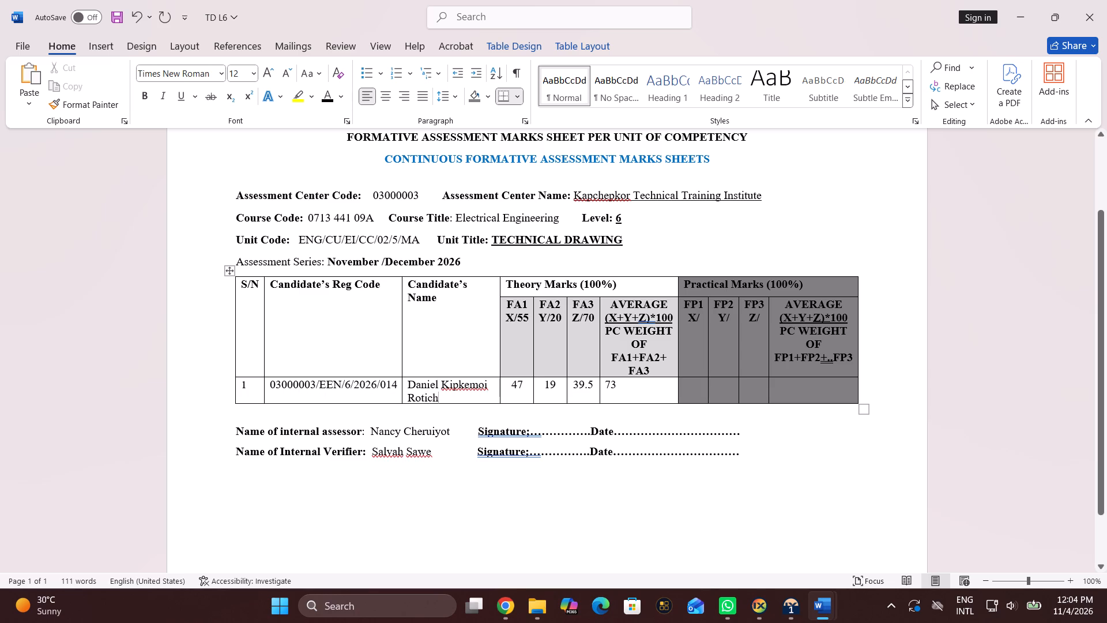
Replace candidate 1's theory marks with FA1 53, FA2 20, FA3 52 and average 86.
drag(615, 380, 525, 388)
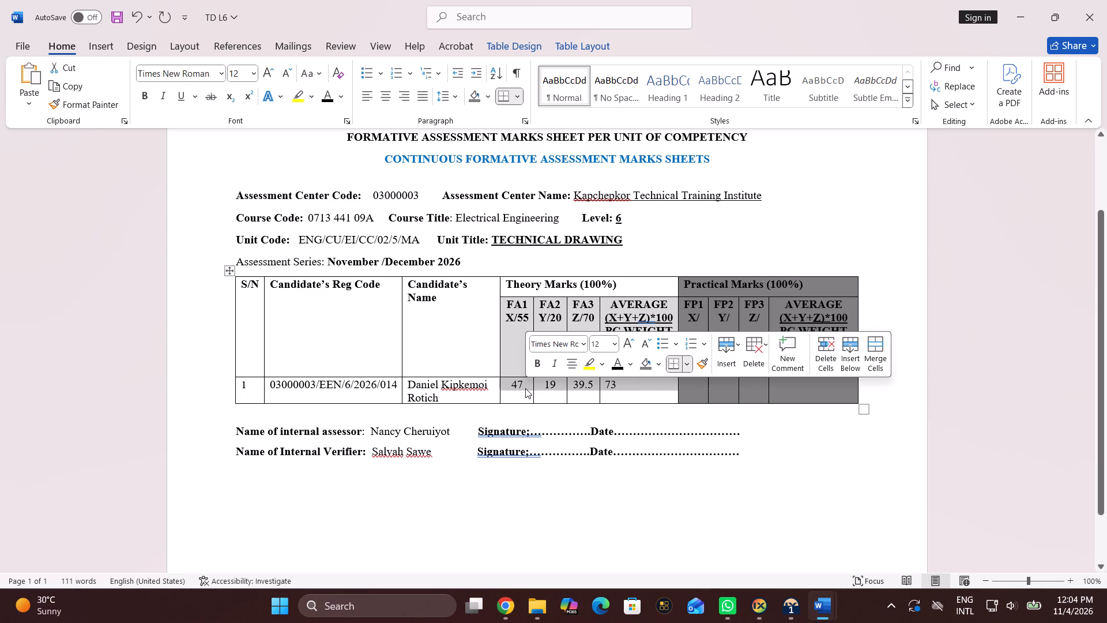
key(Delete)
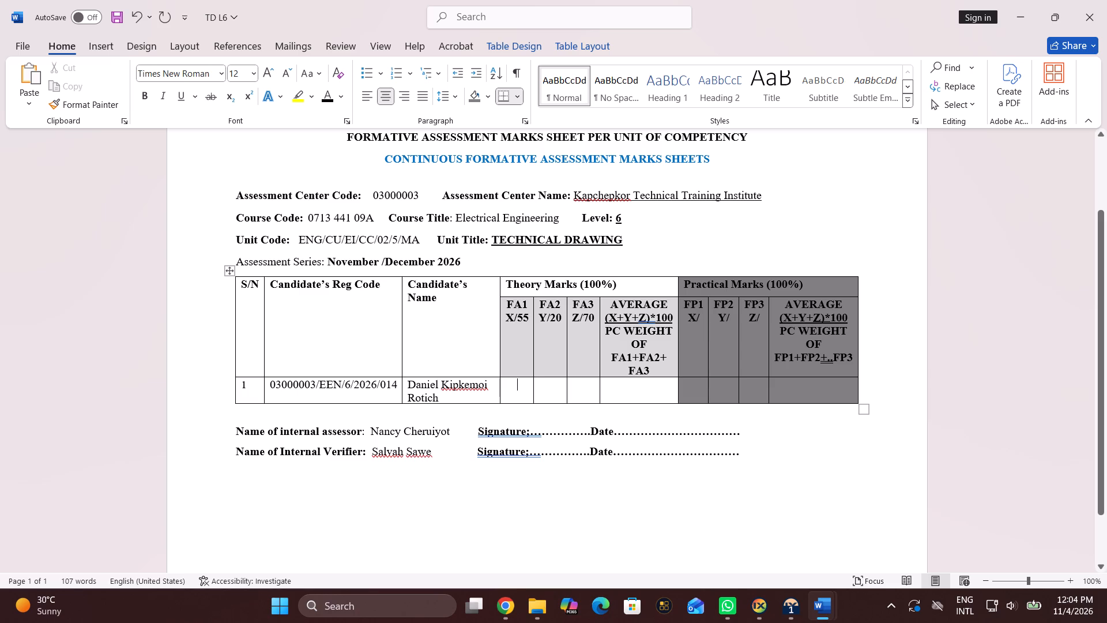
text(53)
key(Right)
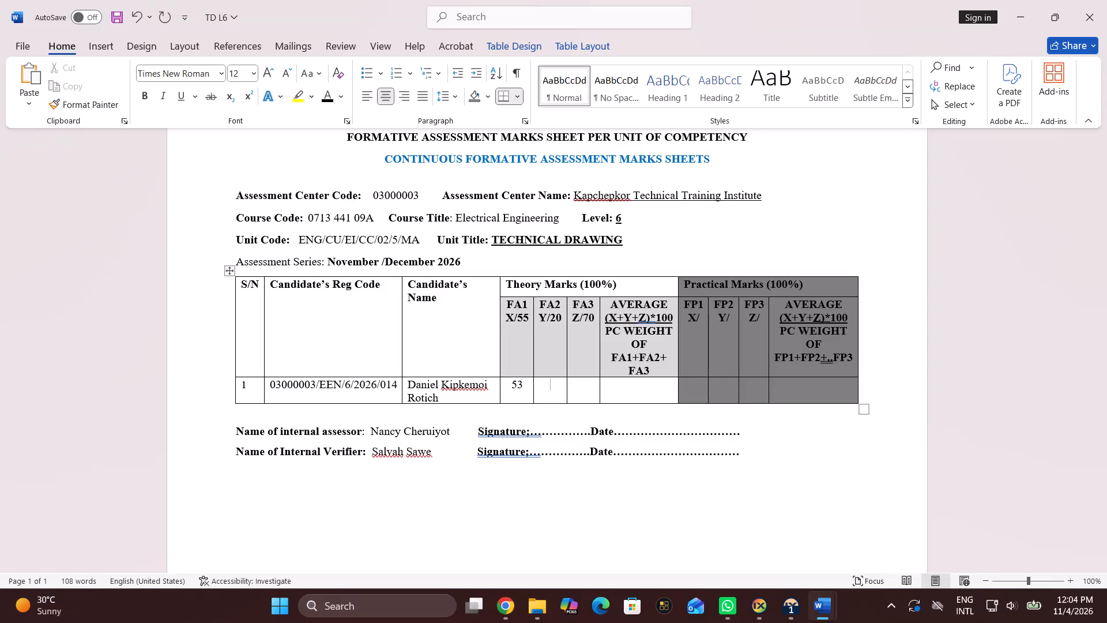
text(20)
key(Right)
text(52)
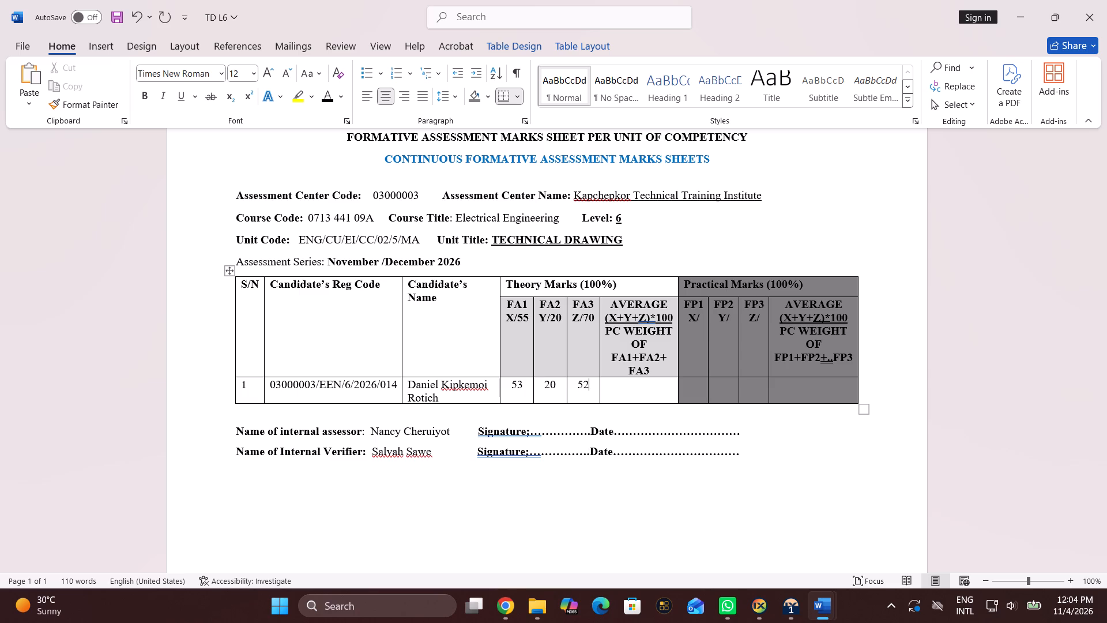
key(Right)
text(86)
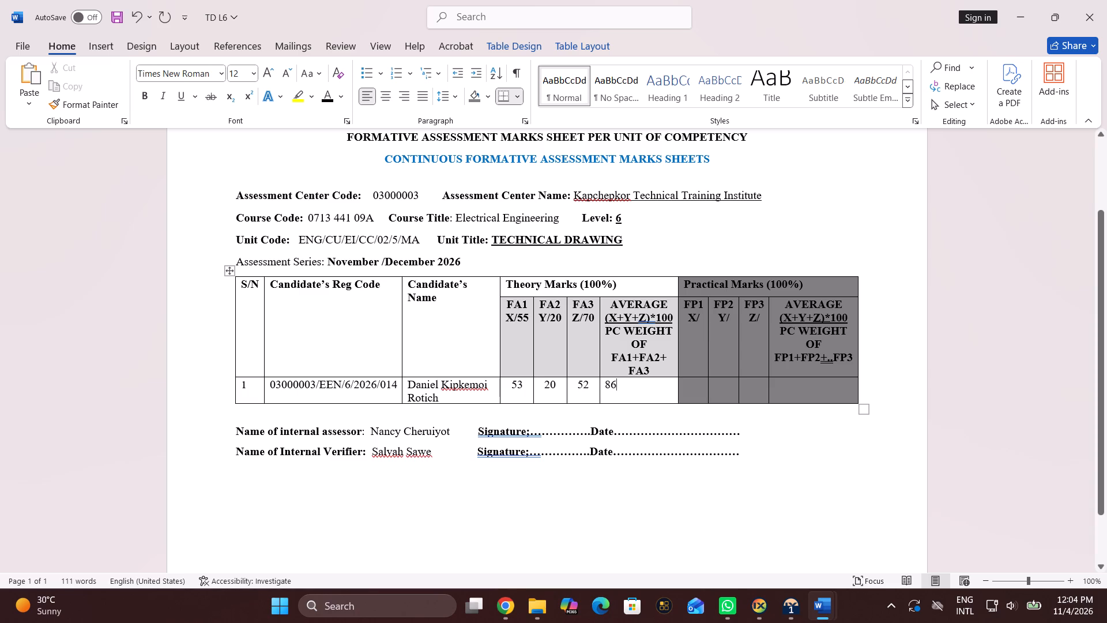
Insert an extra blank line between the marks table and the internal assessor's signature line.
scroll(709, 454, up, 3)
scroll(709, 454, down, 1)
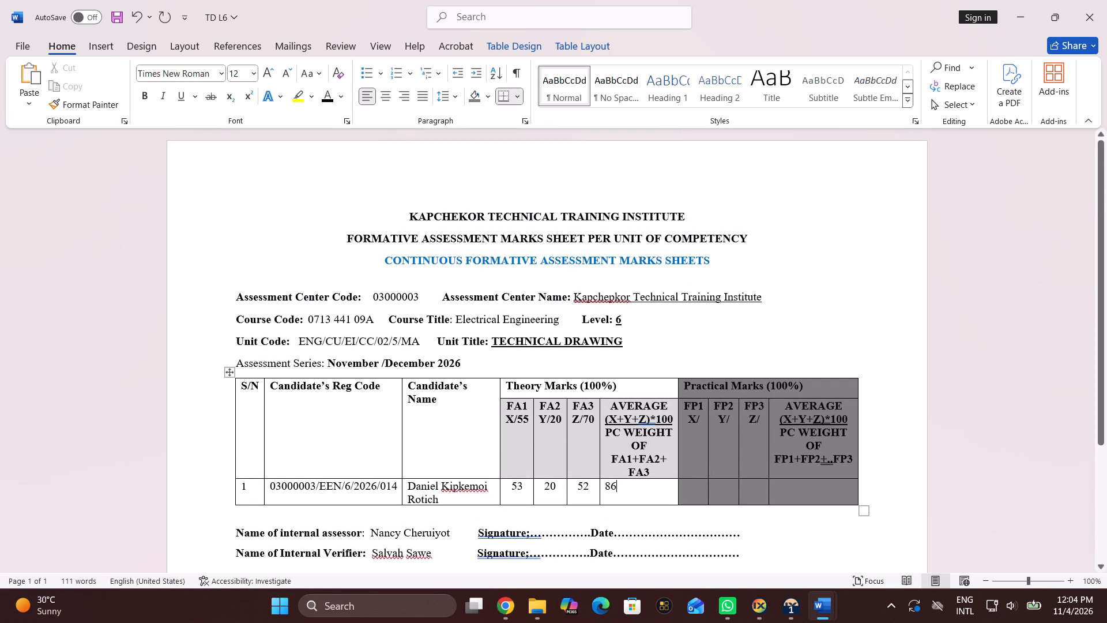
scroll(709, 454, down, 1)
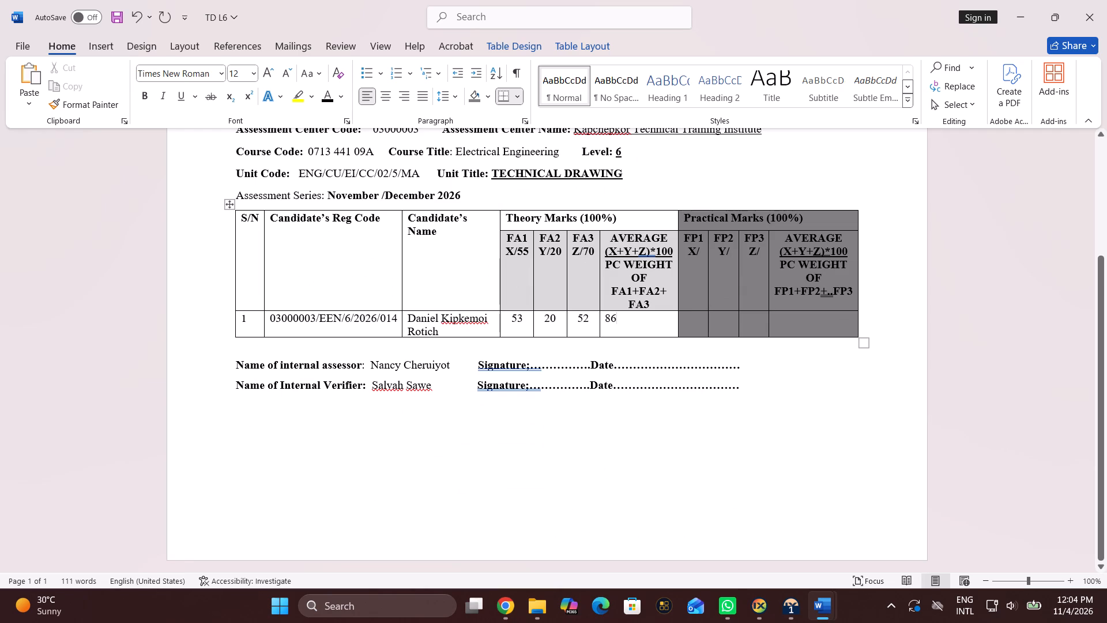
click(258, 345)
key(Return)
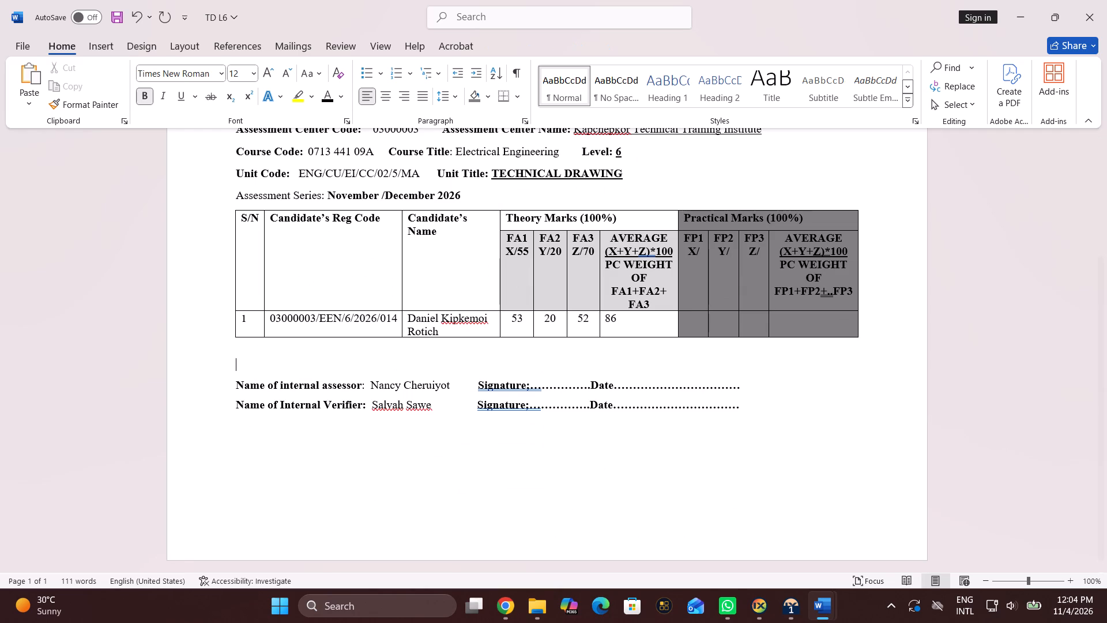
Save the TD L6 document and dismiss the OneDrive sign-in window.
scroll(258, 345, up, 5)
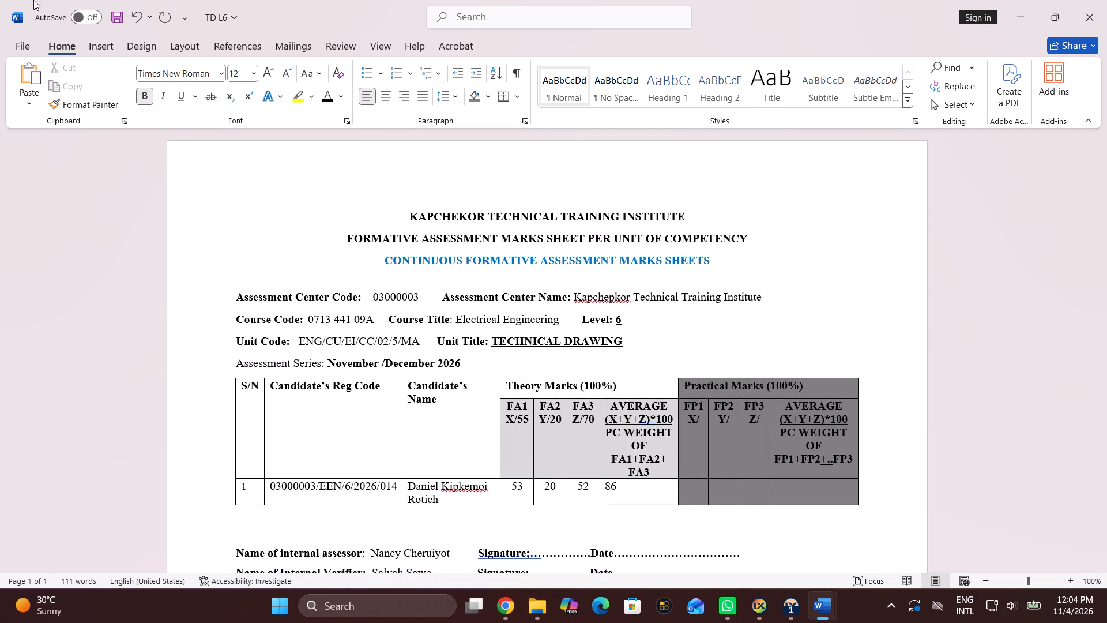
click(119, 12)
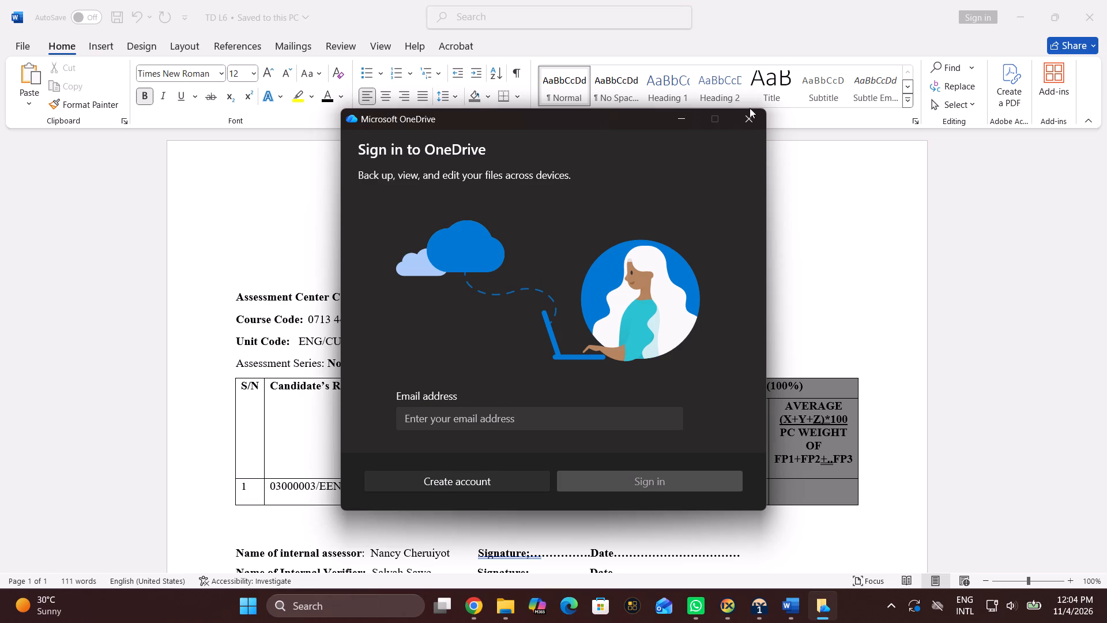
click(749, 126)
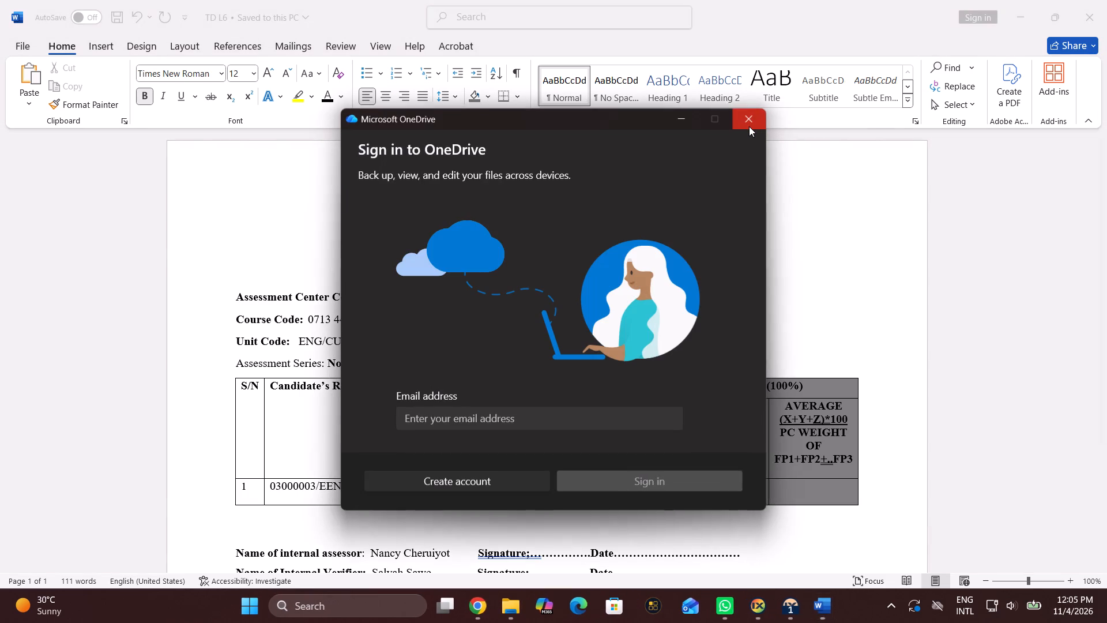